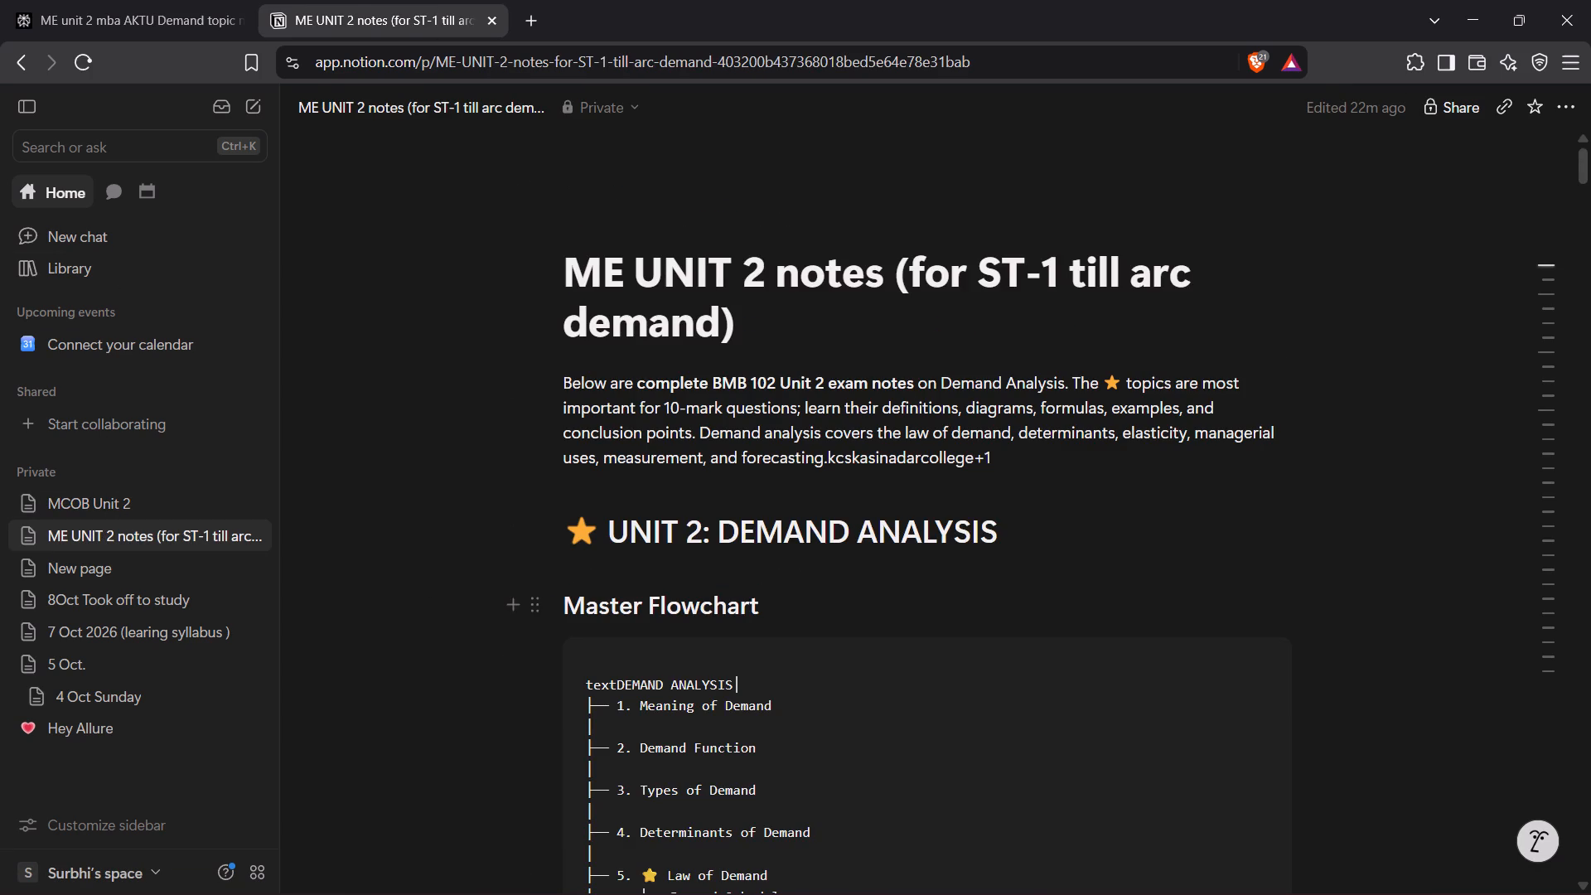
scroll(1016, 612, "down", 3)
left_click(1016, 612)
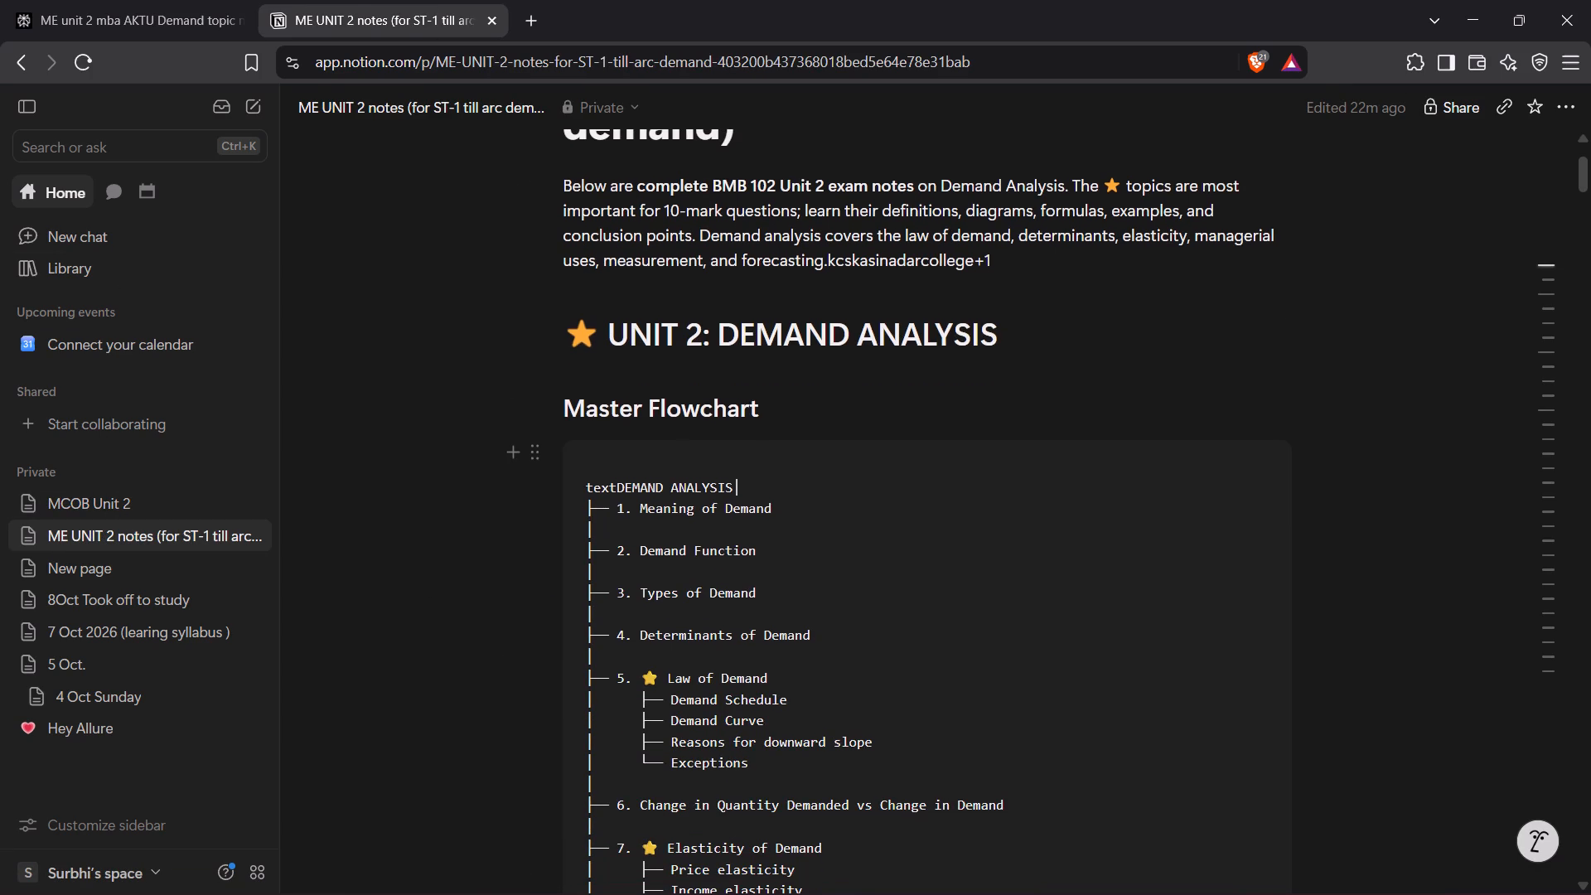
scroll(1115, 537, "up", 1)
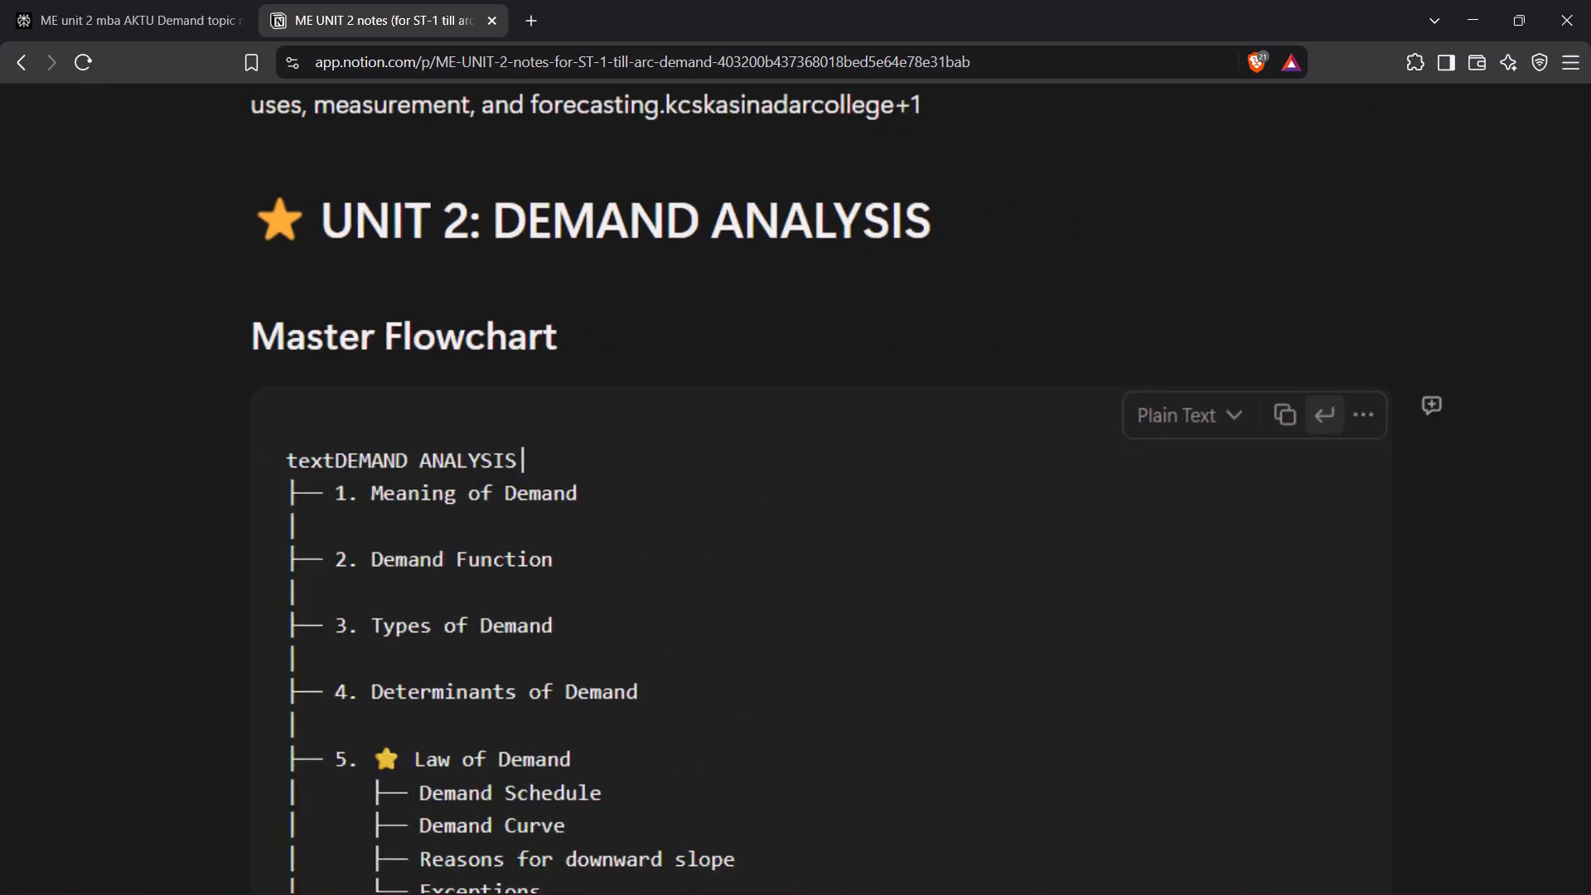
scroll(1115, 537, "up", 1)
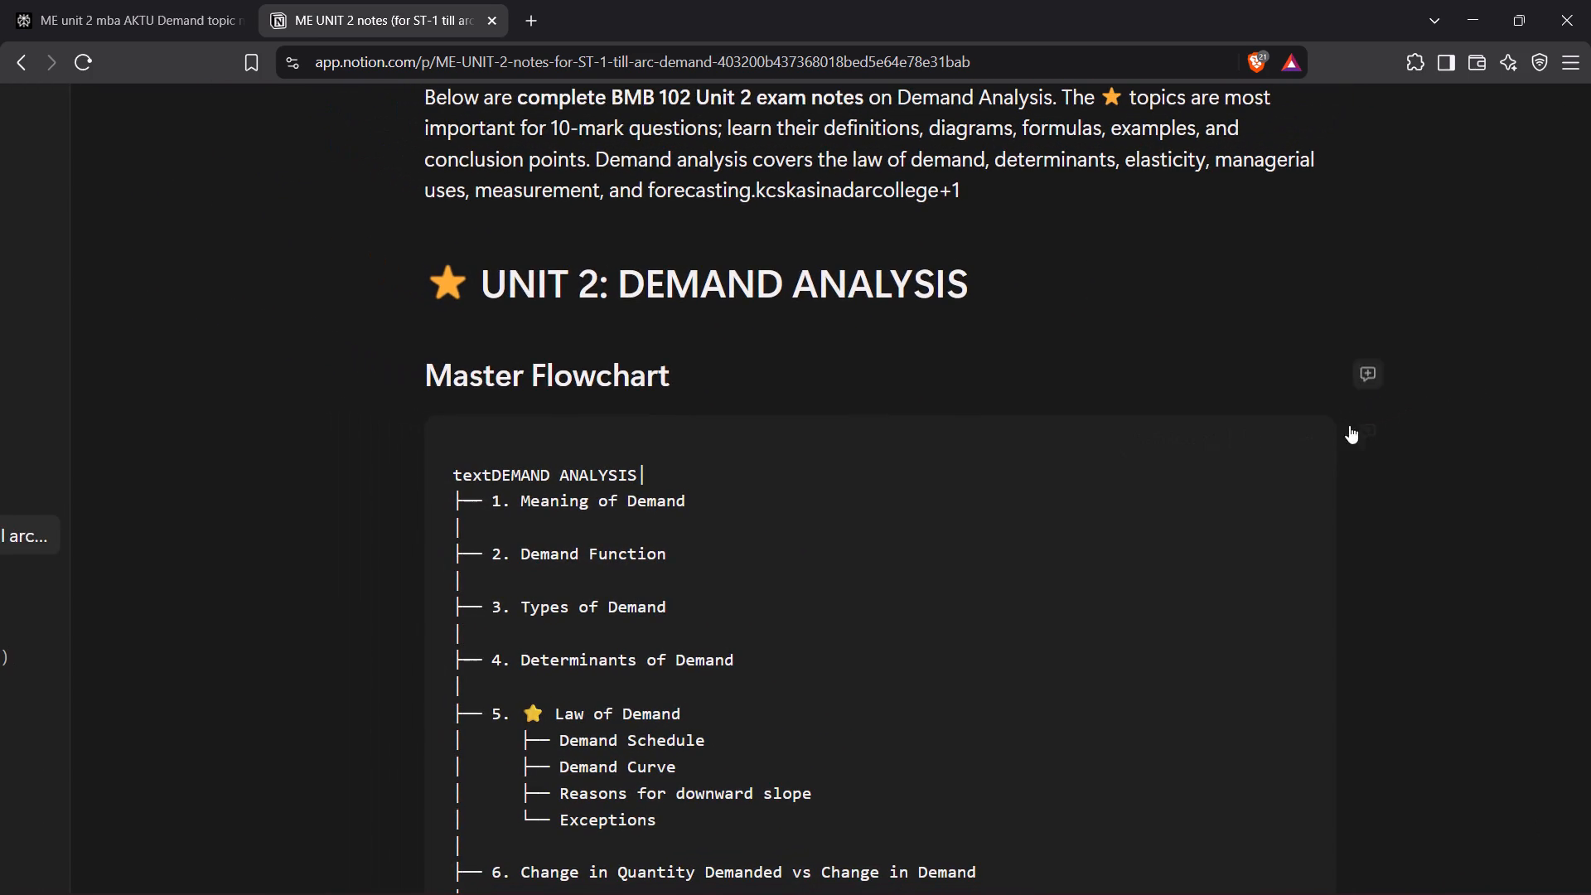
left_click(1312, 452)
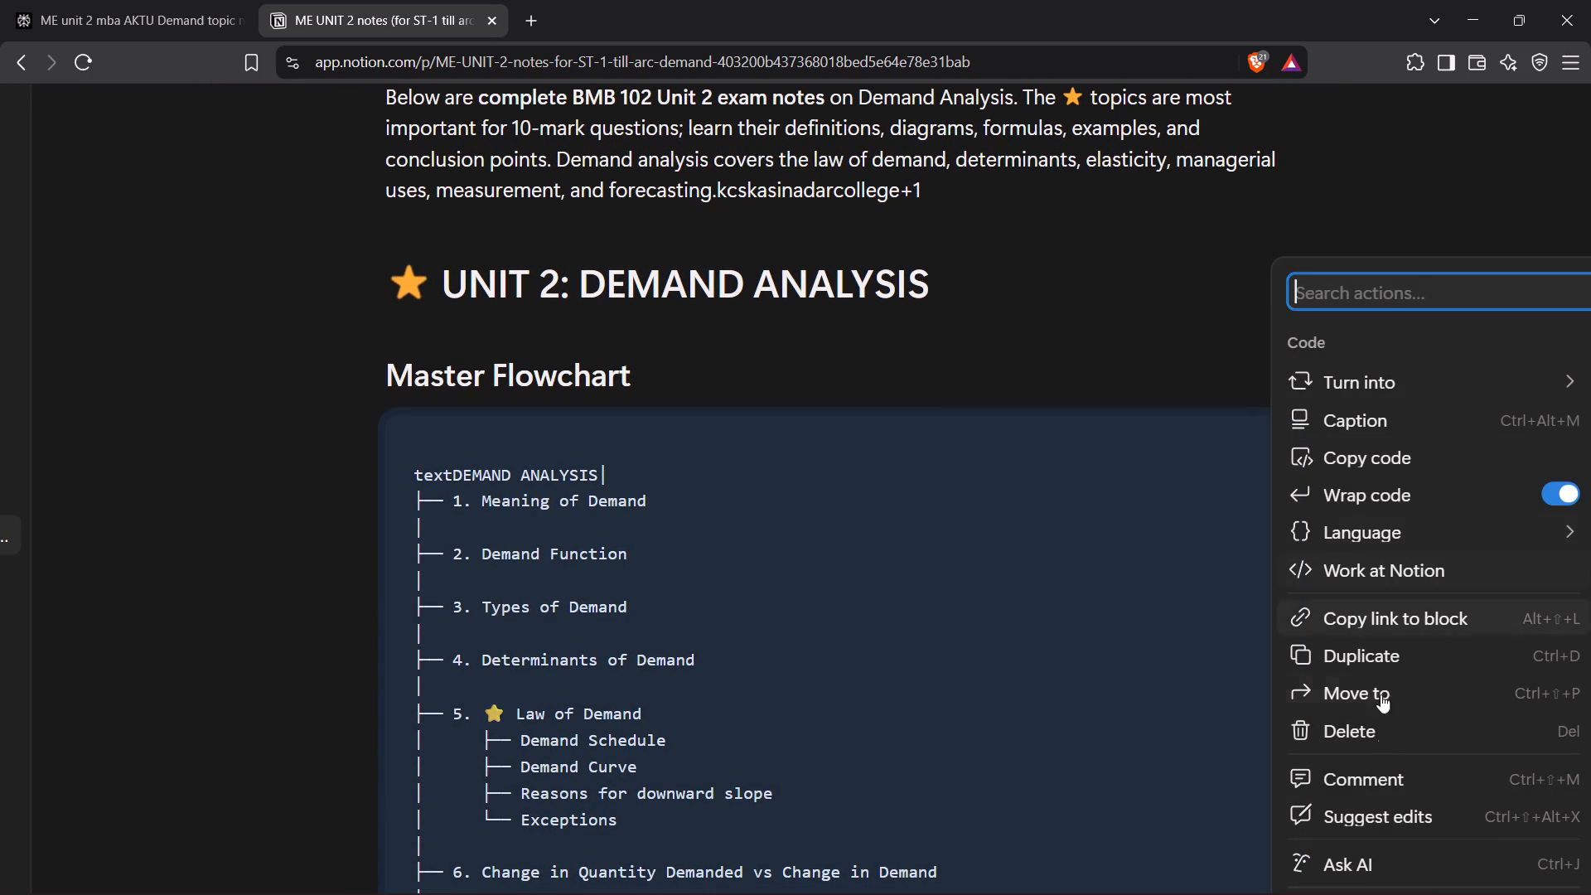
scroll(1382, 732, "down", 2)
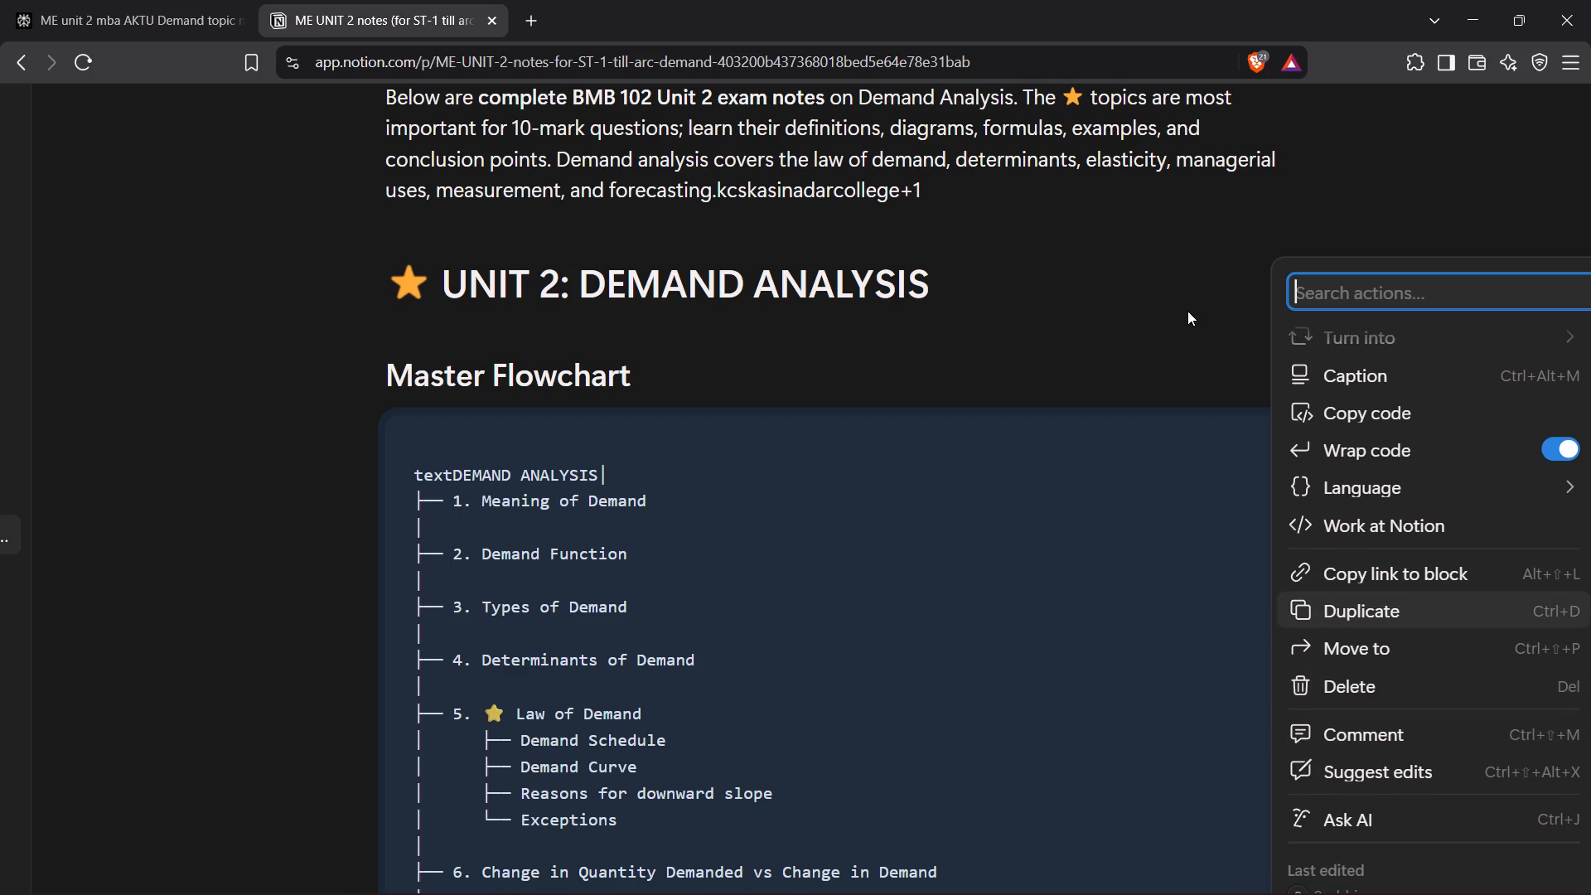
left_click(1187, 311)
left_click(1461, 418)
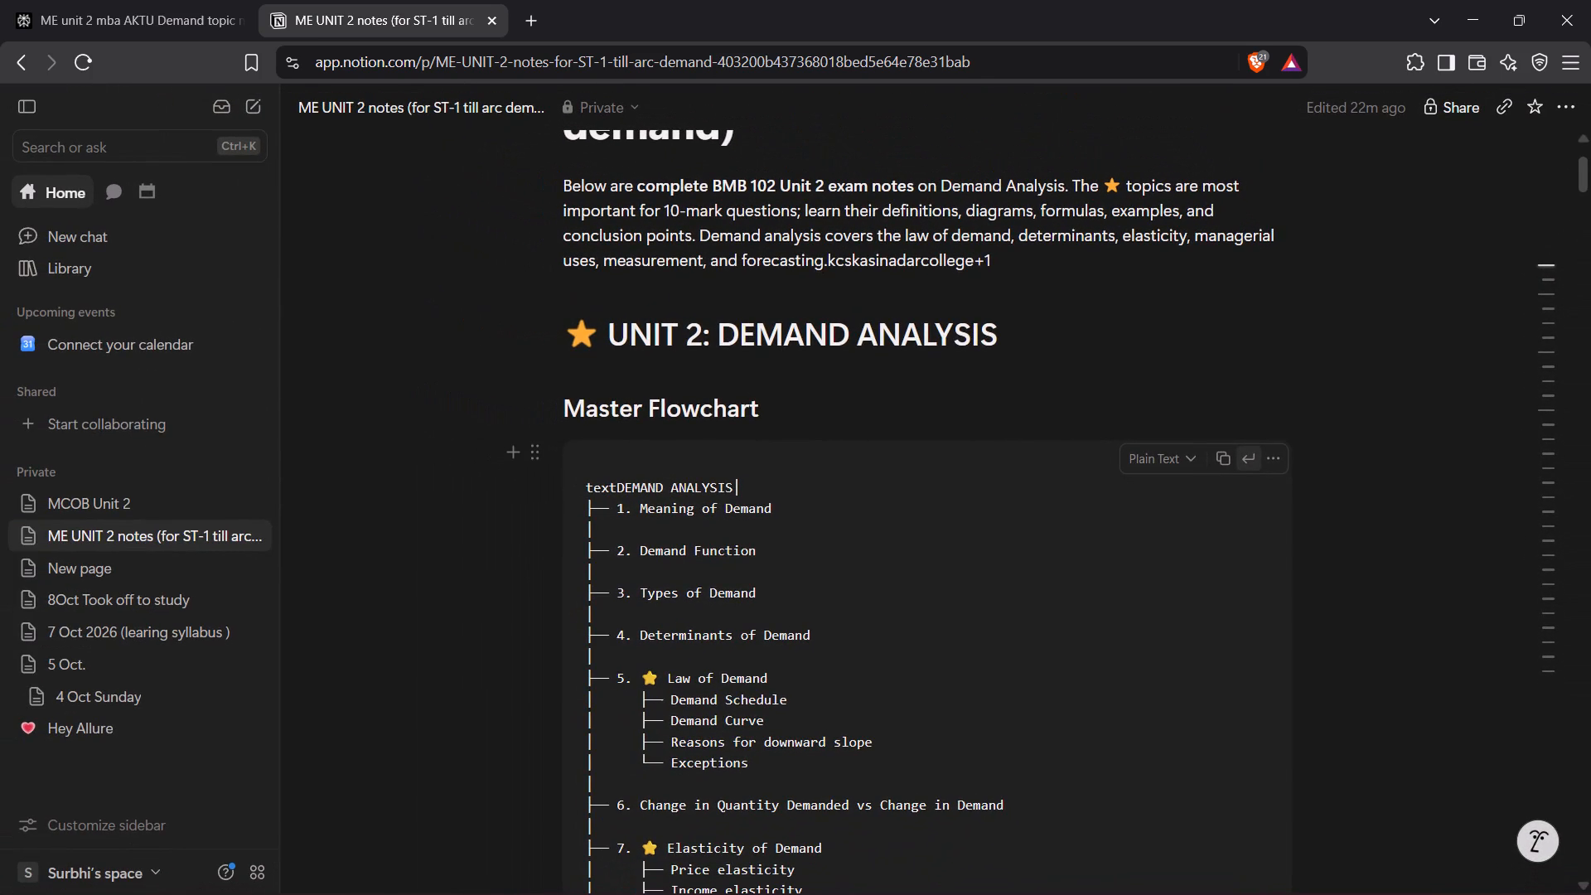
Review the Master Flowchart of the Demand Analysis unit, from Meaning of Demand down to the Demand Forecasting branch.
scroll(796, 616, "down", 1)
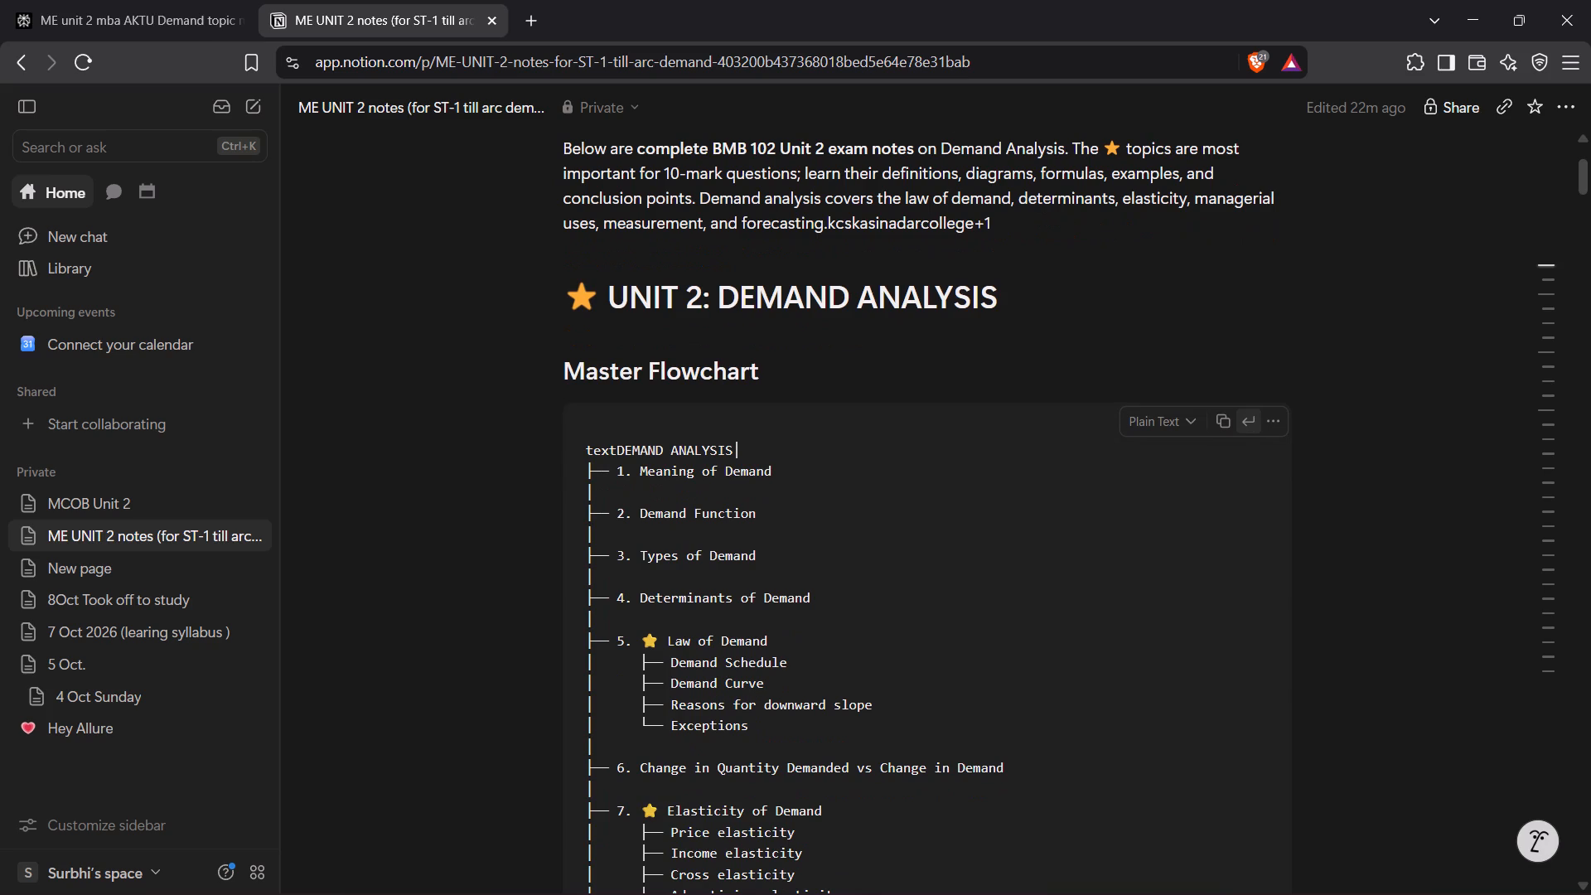
scroll(796, 616, "down", 1)
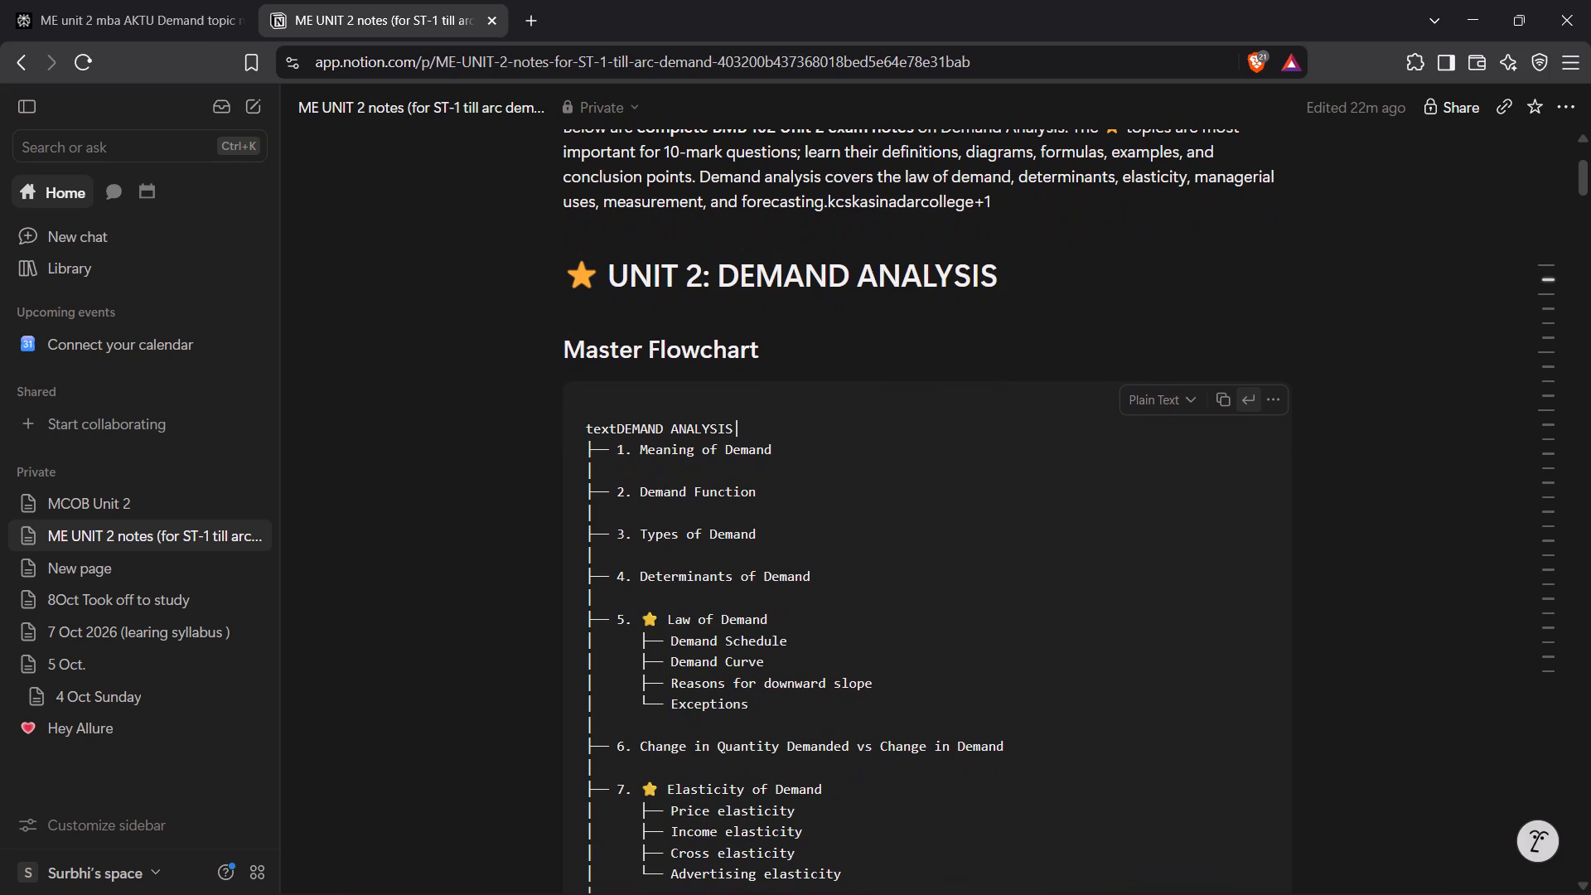
scroll(796, 616, "down", 1)
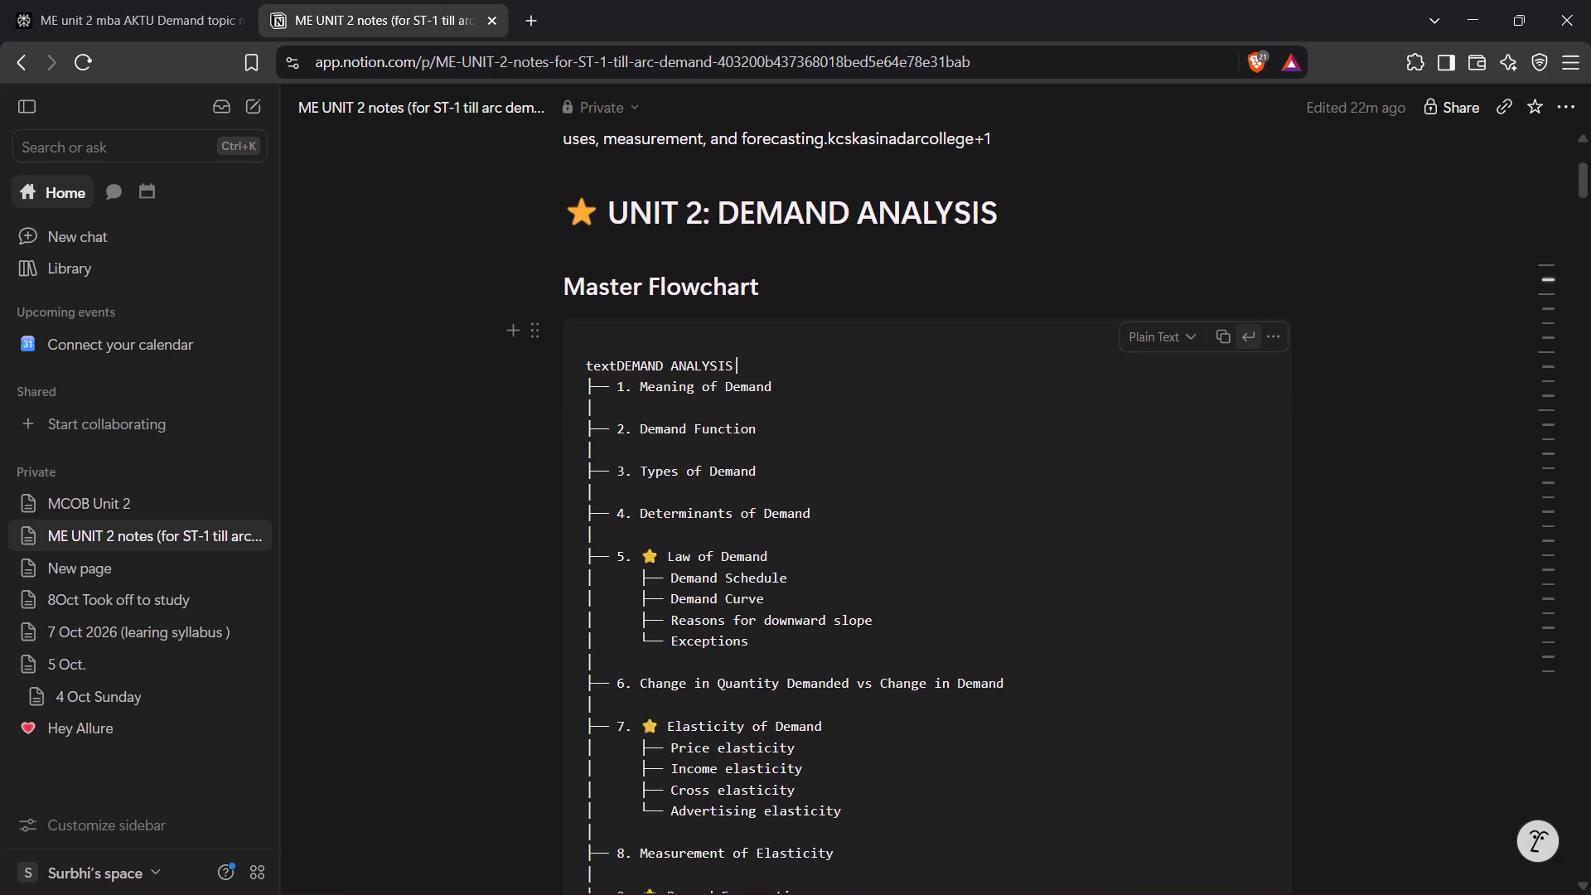
scroll(736, 651, "down", 1)
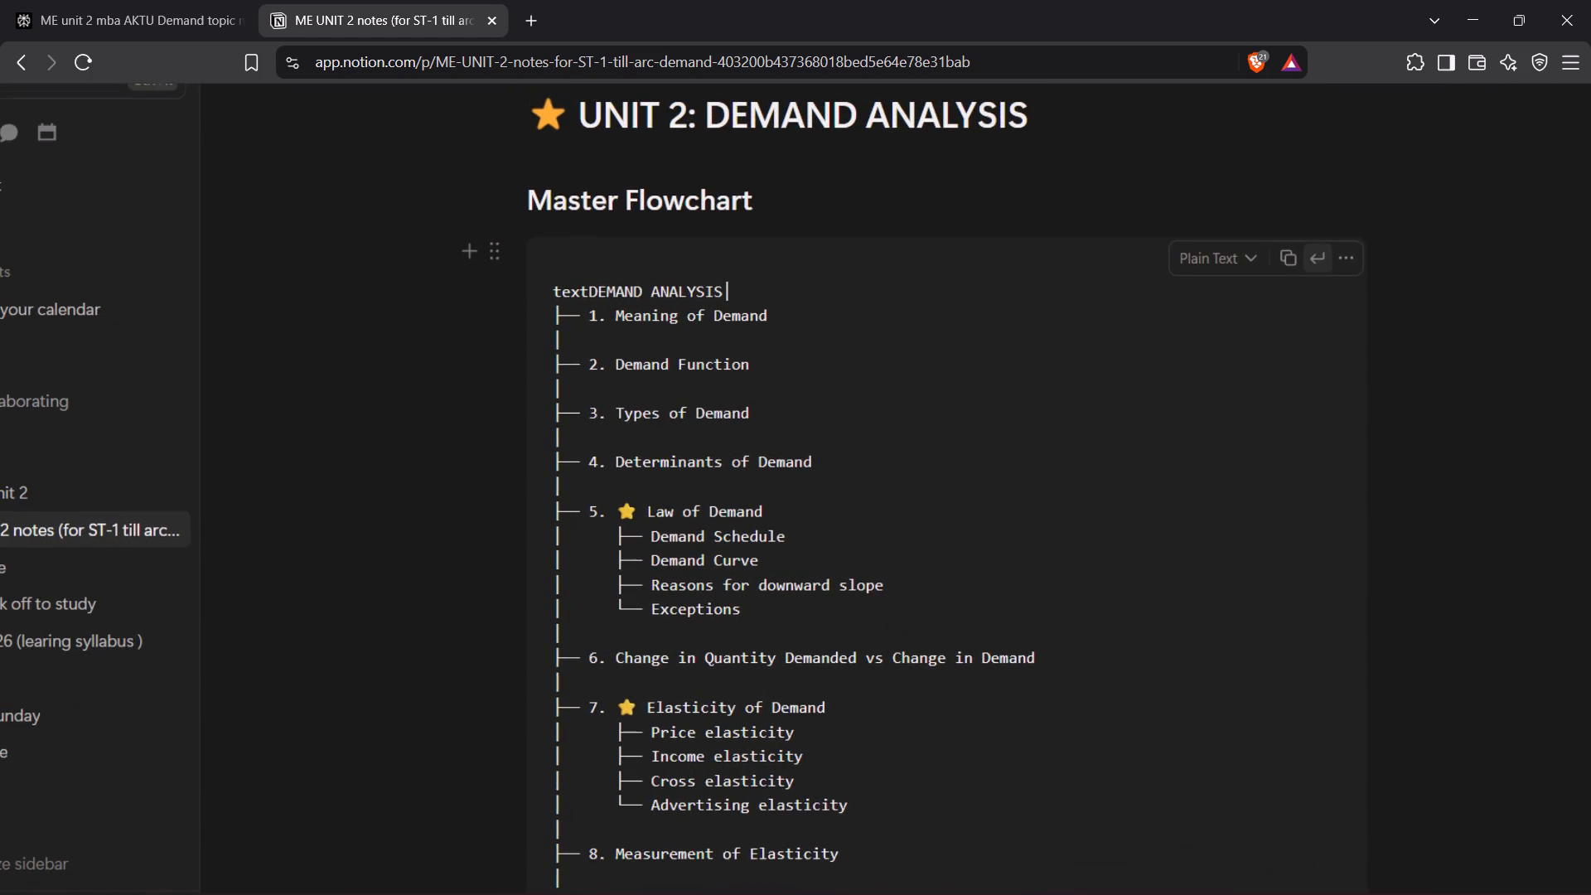
scroll(795, 579, "down", 1)
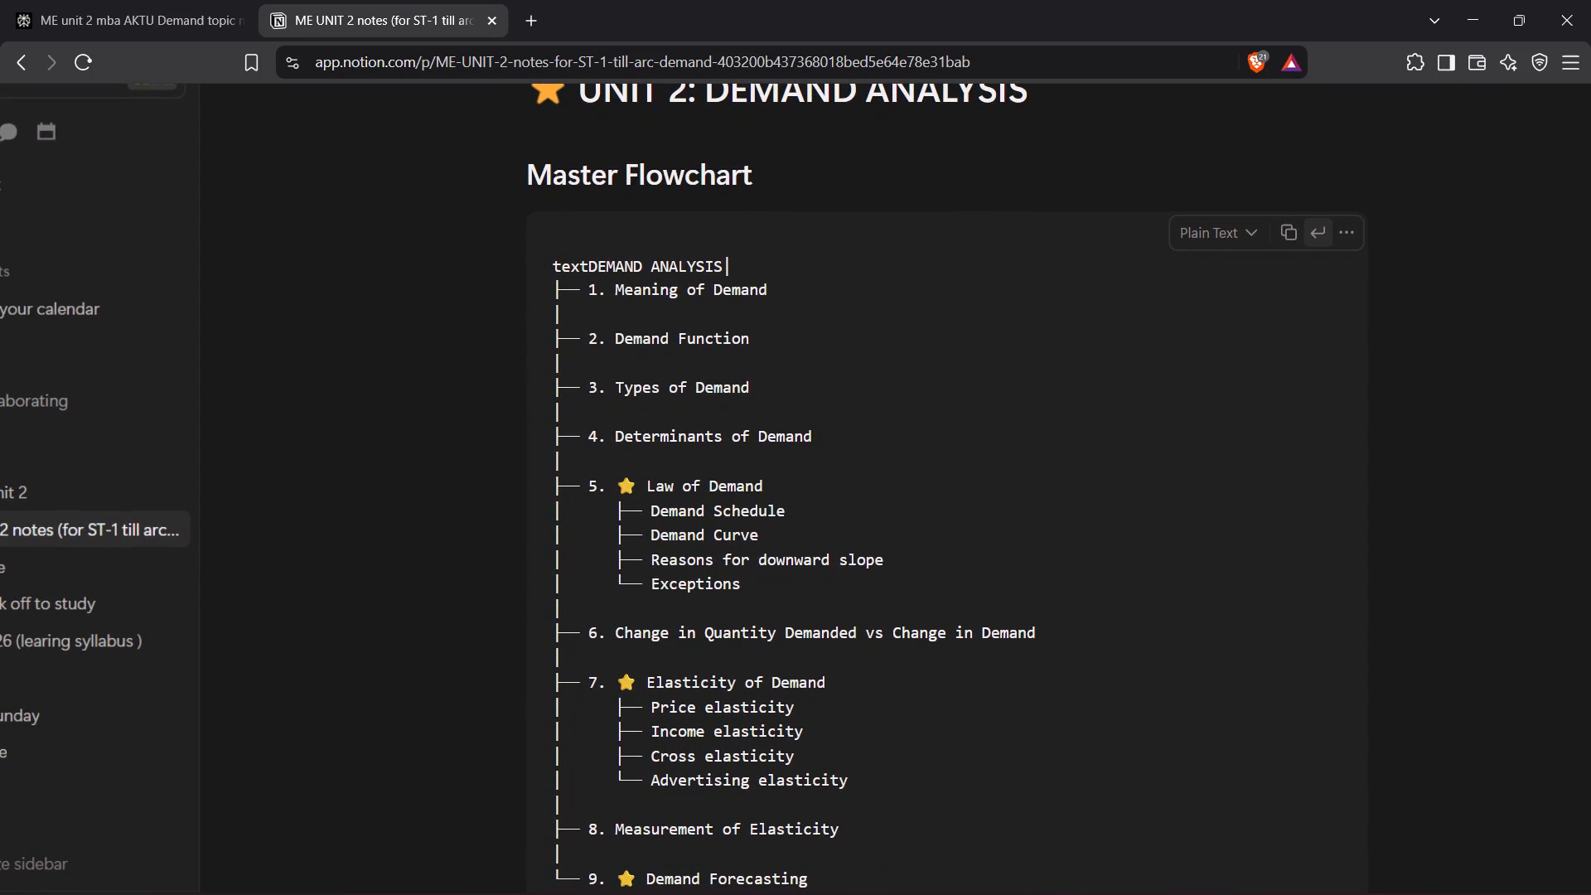
scroll(795, 579, "down", 2)
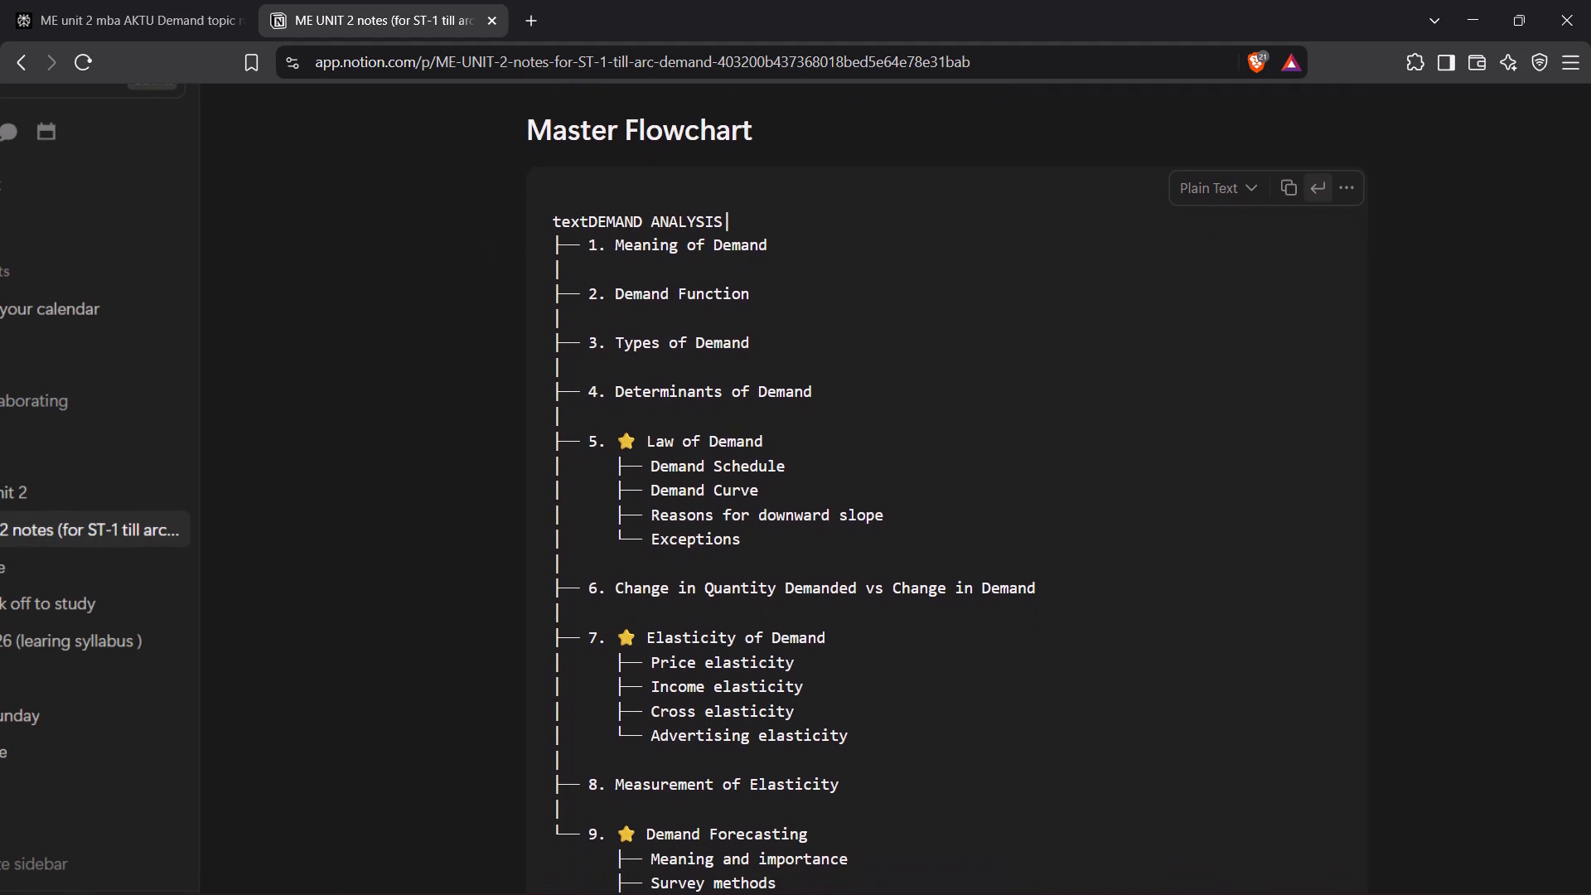
scroll(795, 579, "down", 2)
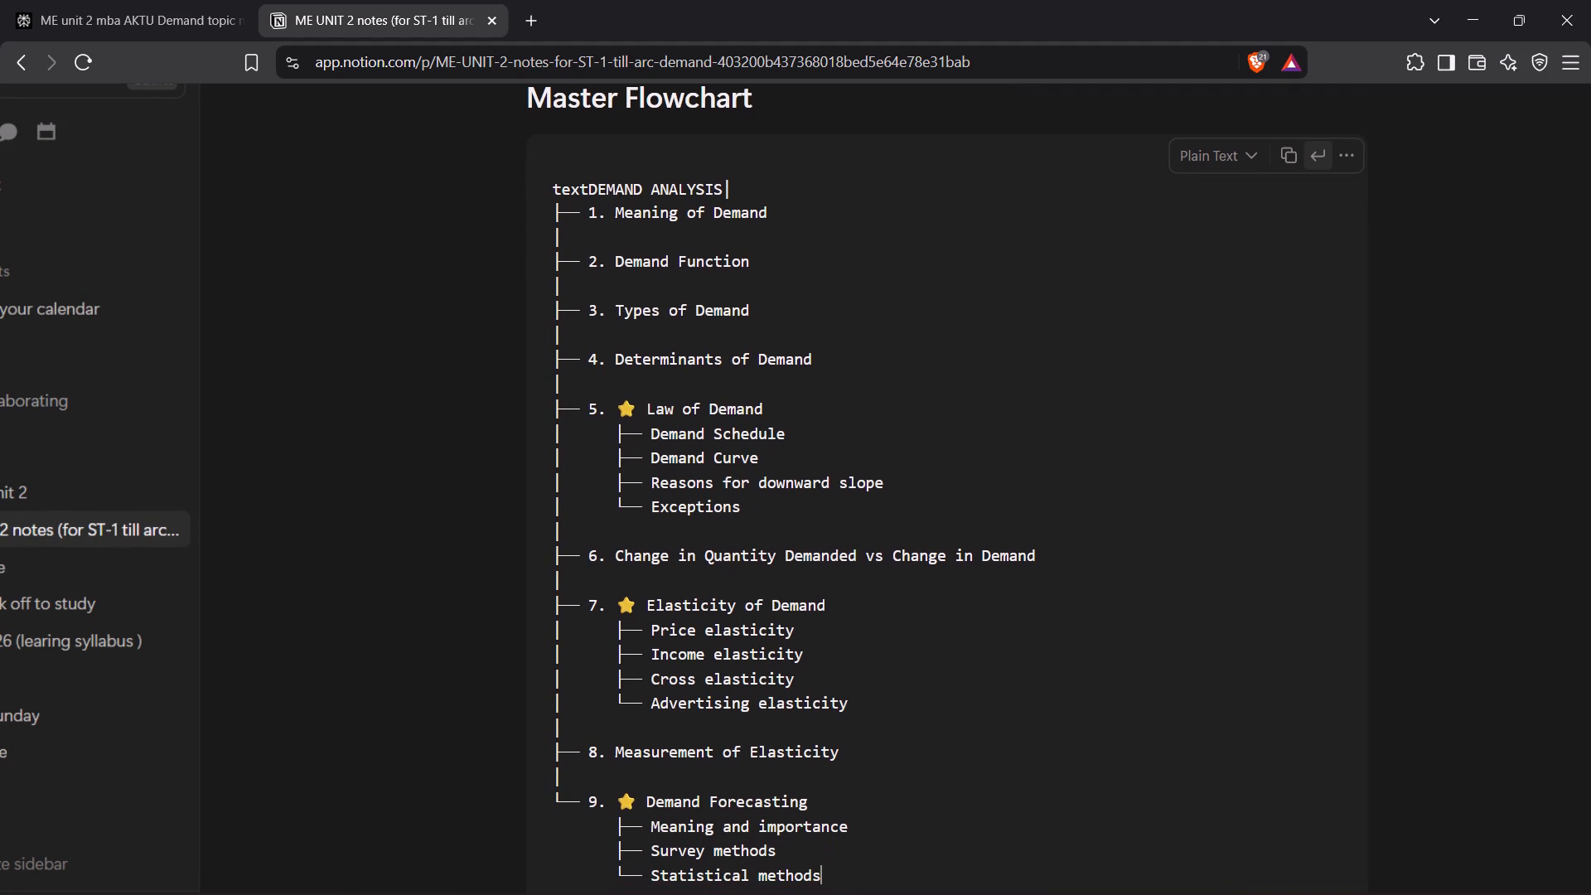
scroll(795, 579, "down", 1)
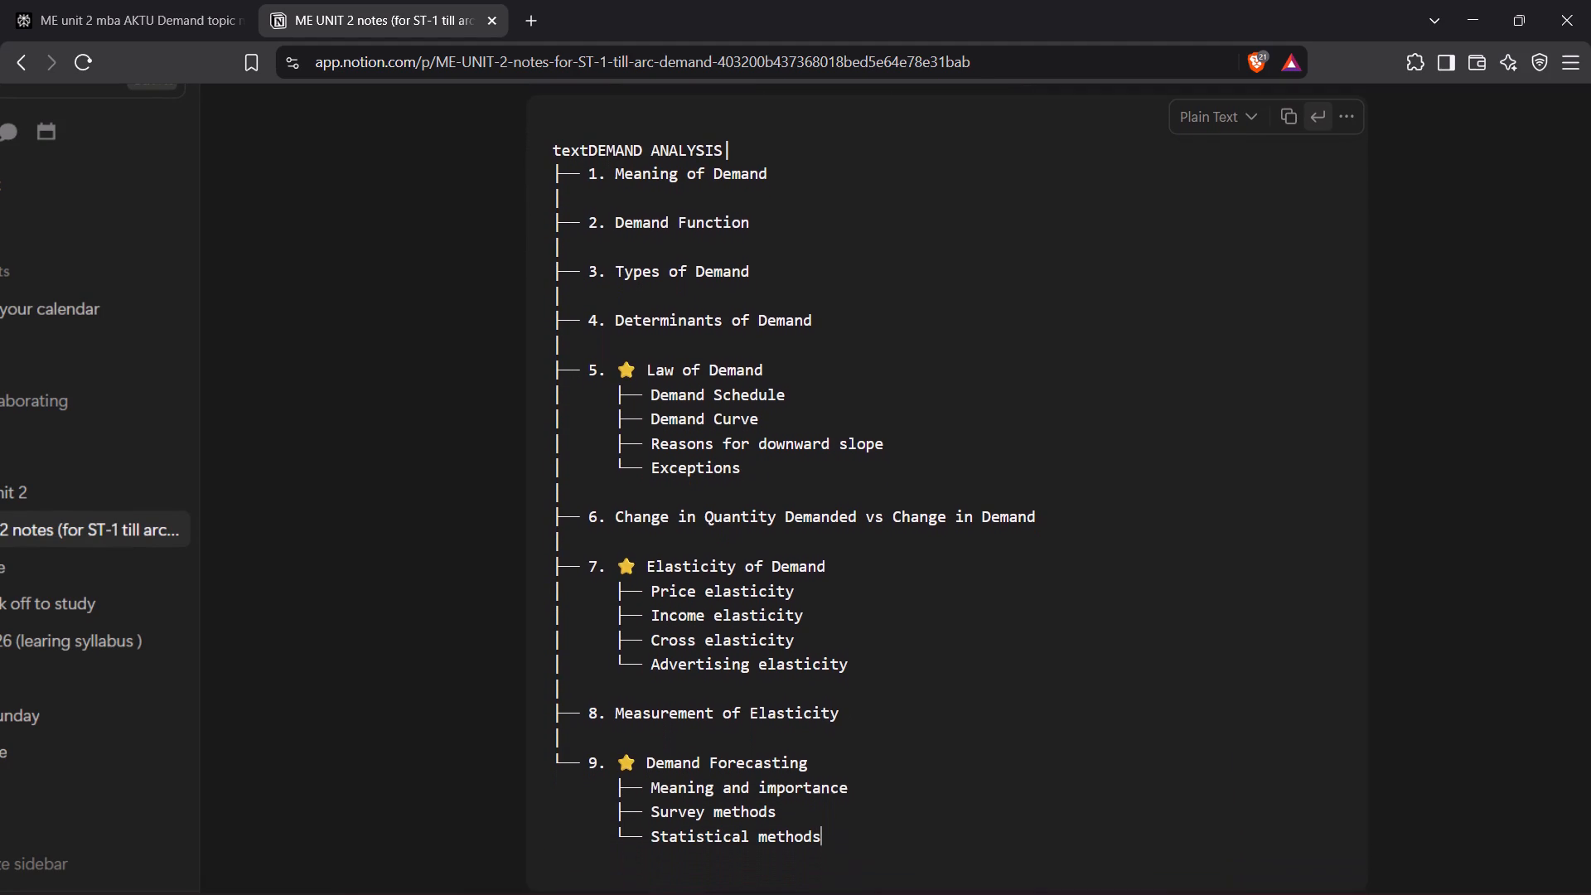
scroll(795, 579, "down", 1)
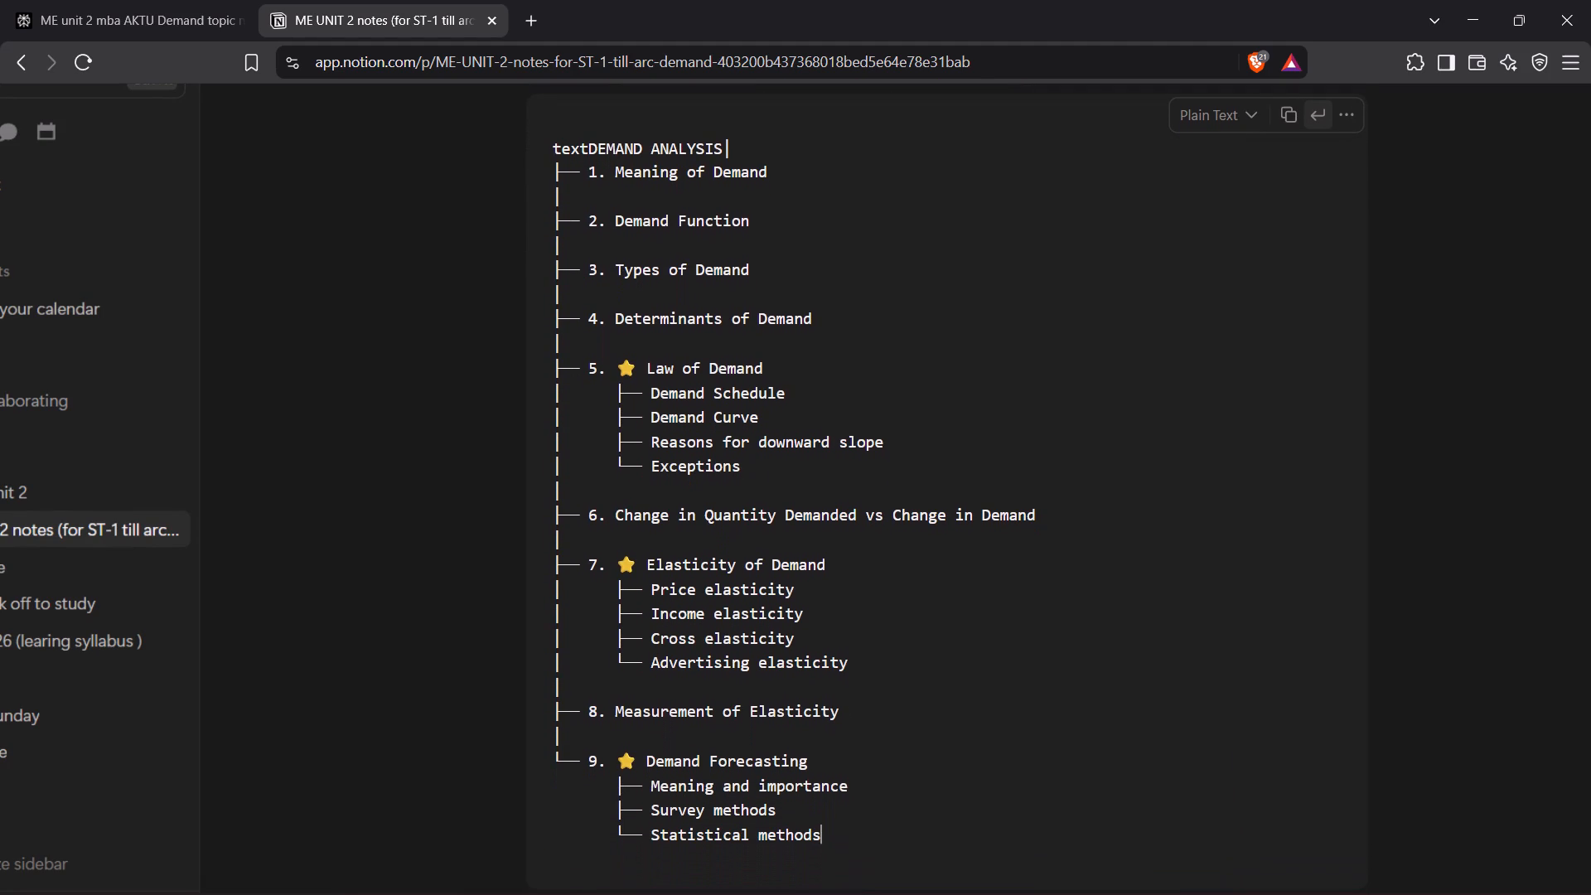
scroll(795, 579, "down", 2)
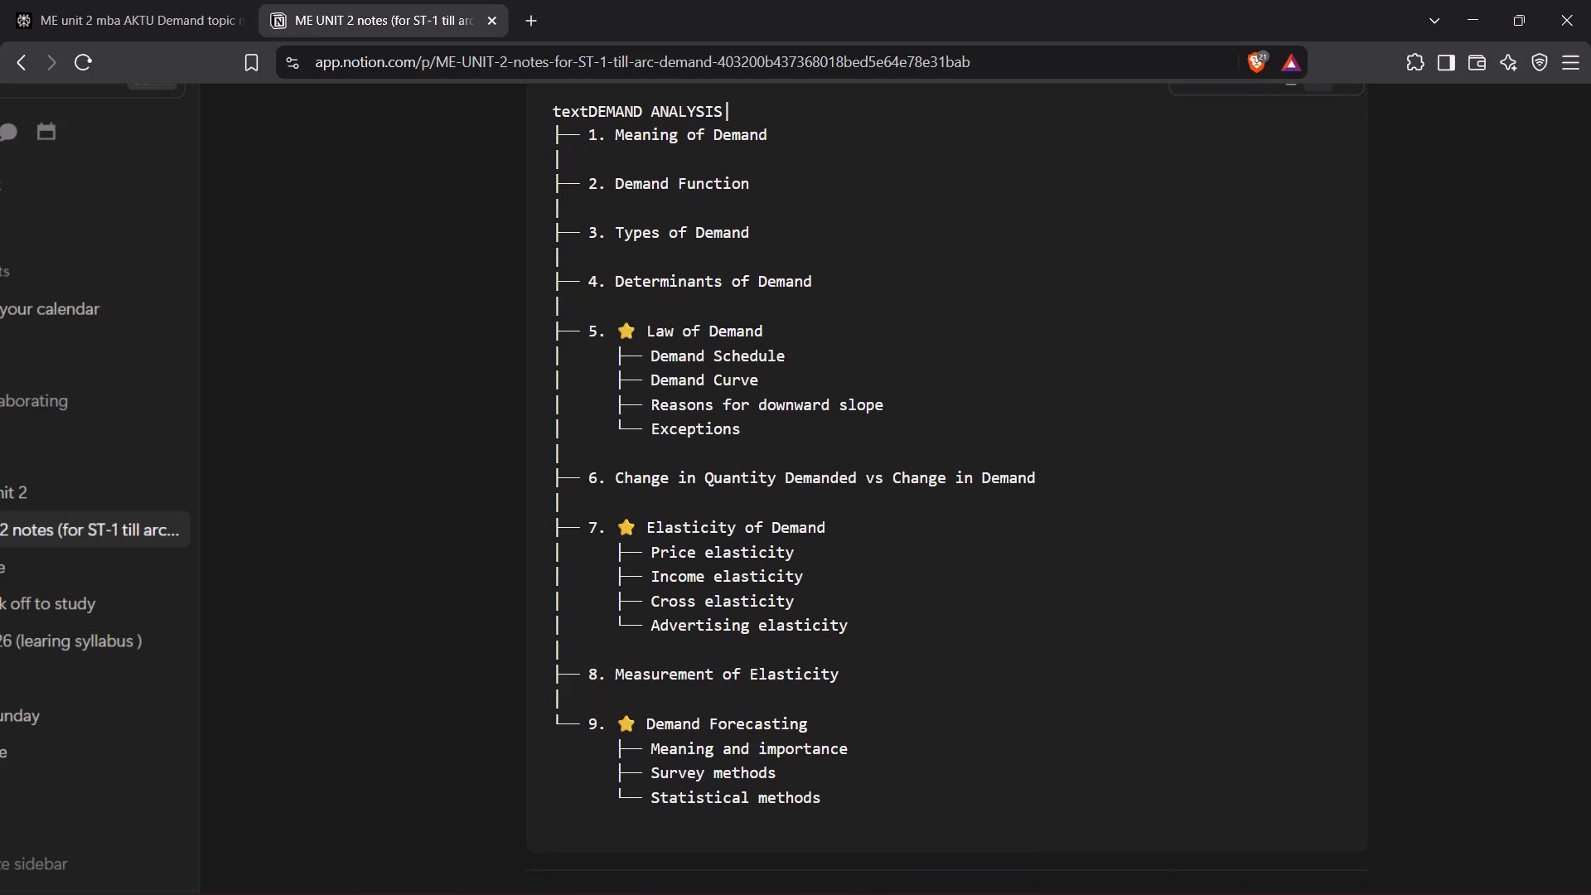
scroll(795, 579, "down", 3)
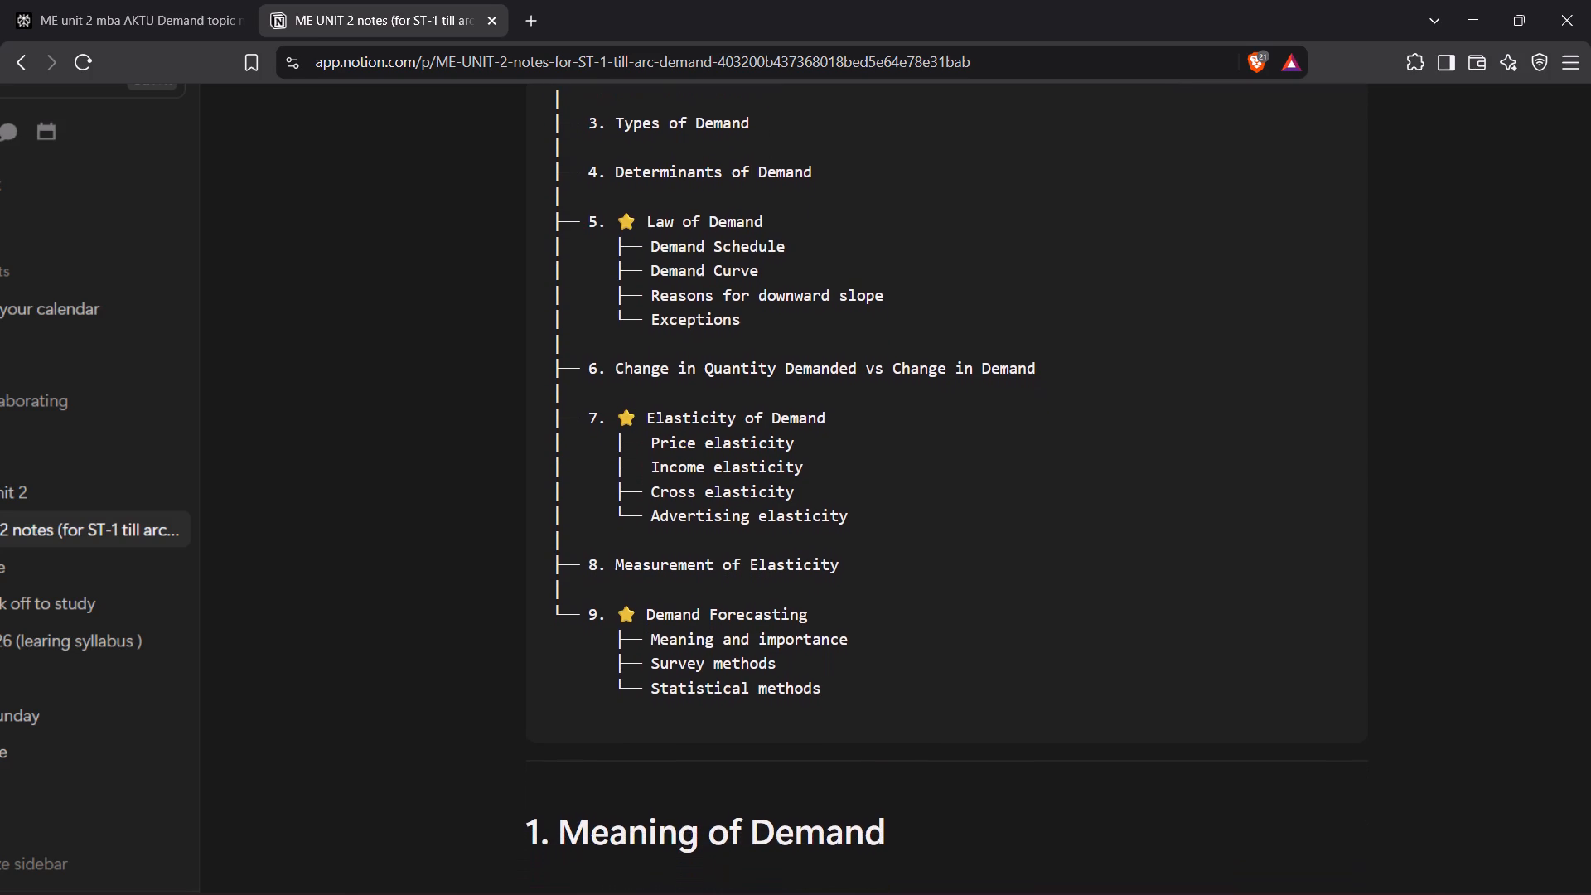
Read the definition of demand and its component diagram in section 1, Meaning of Demand.
scroll(795, 579, "down", 3)
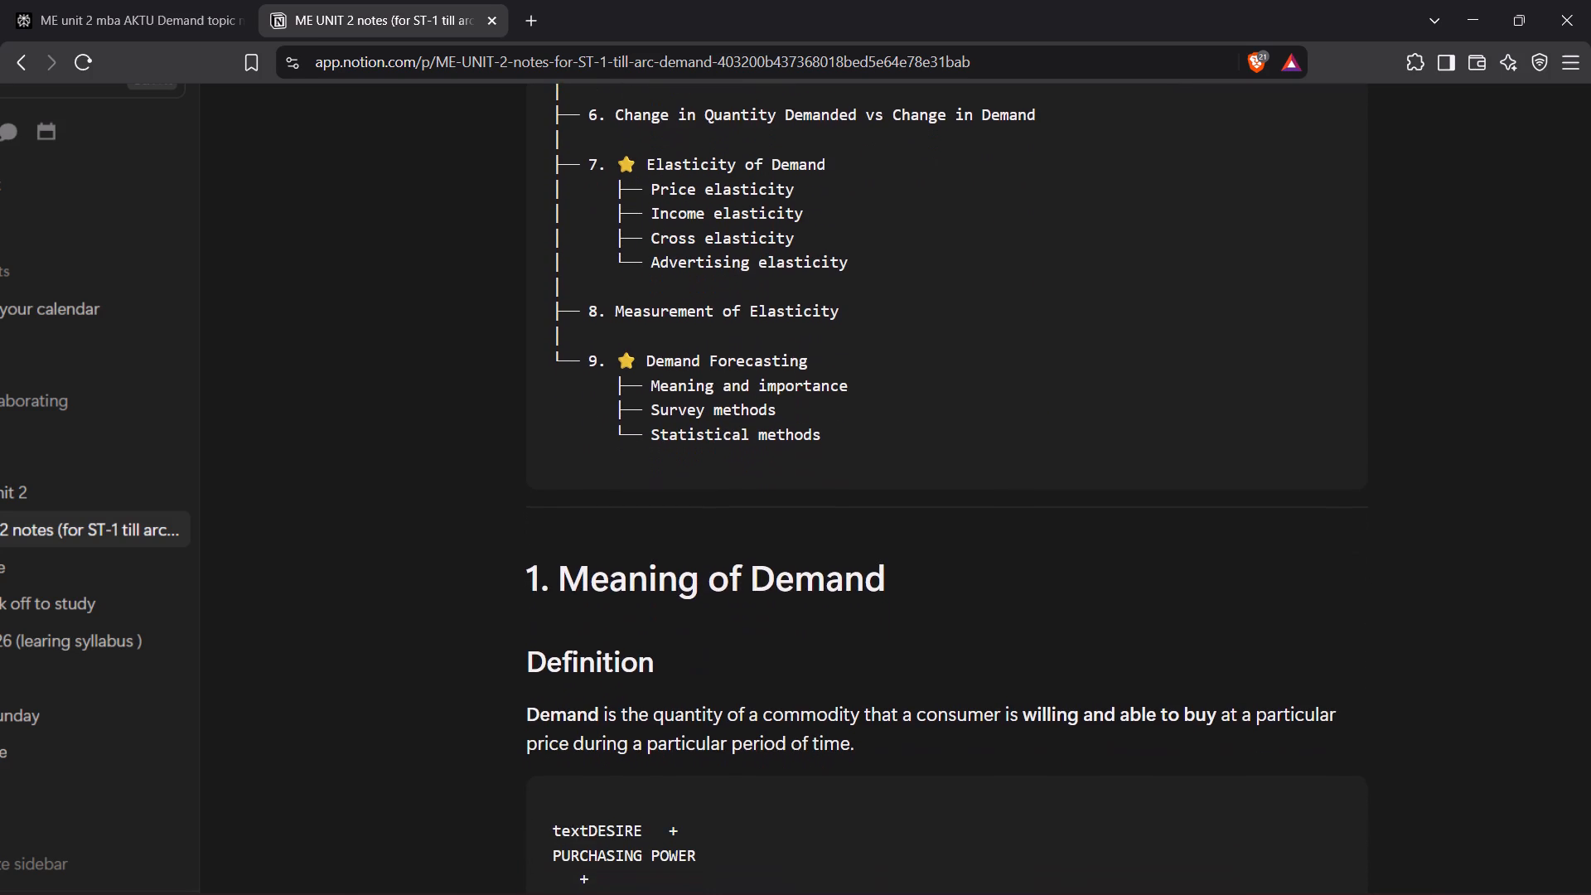
scroll(795, 579, "down", 2)
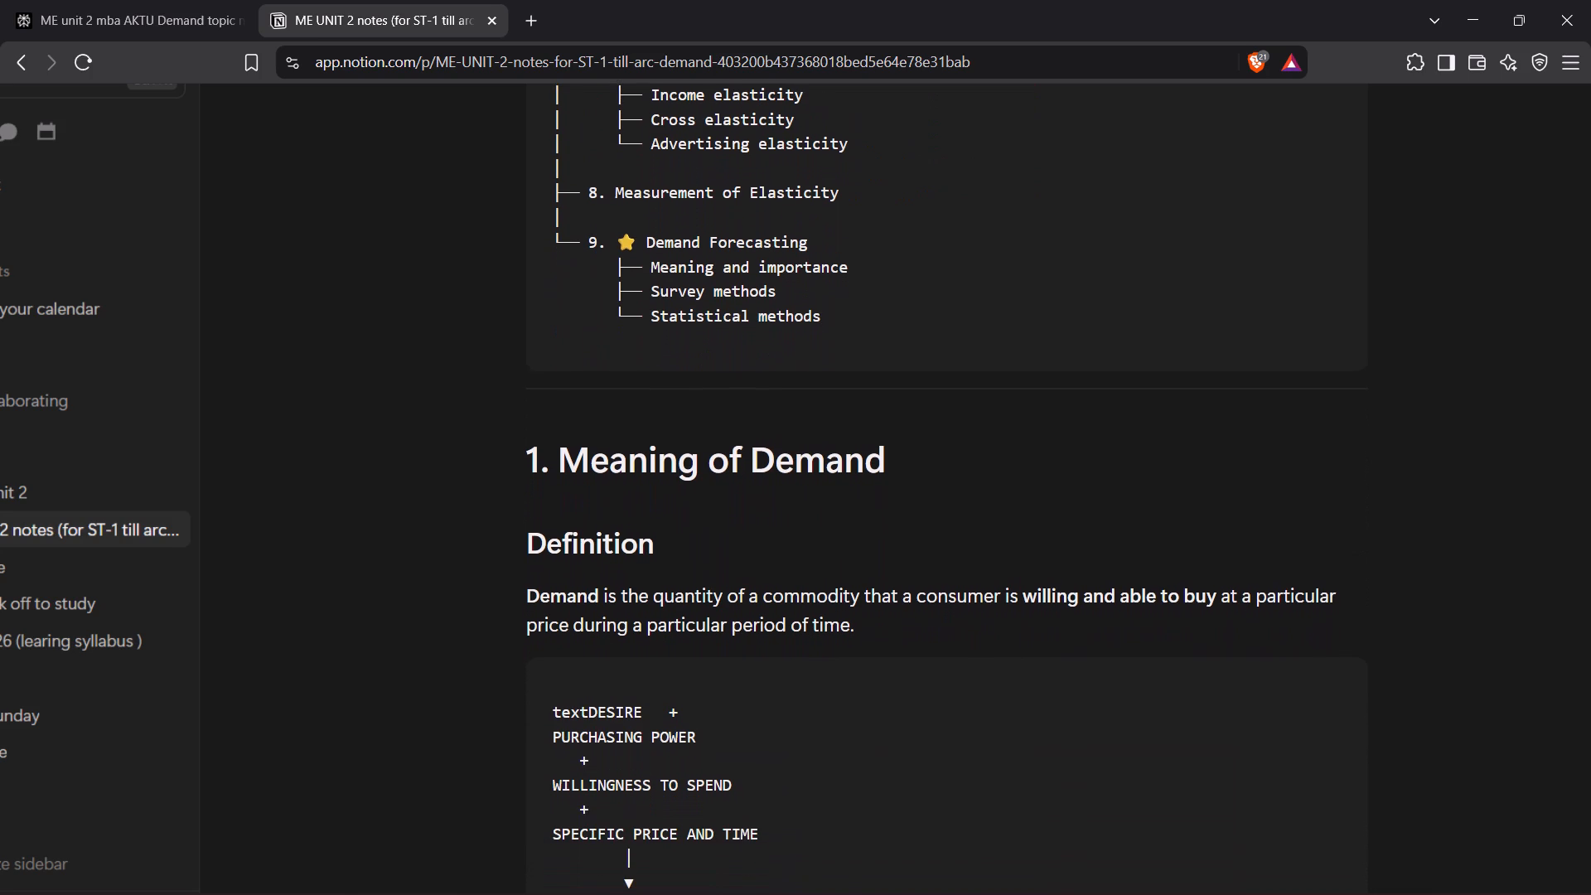
scroll(795, 579, "down", 2)
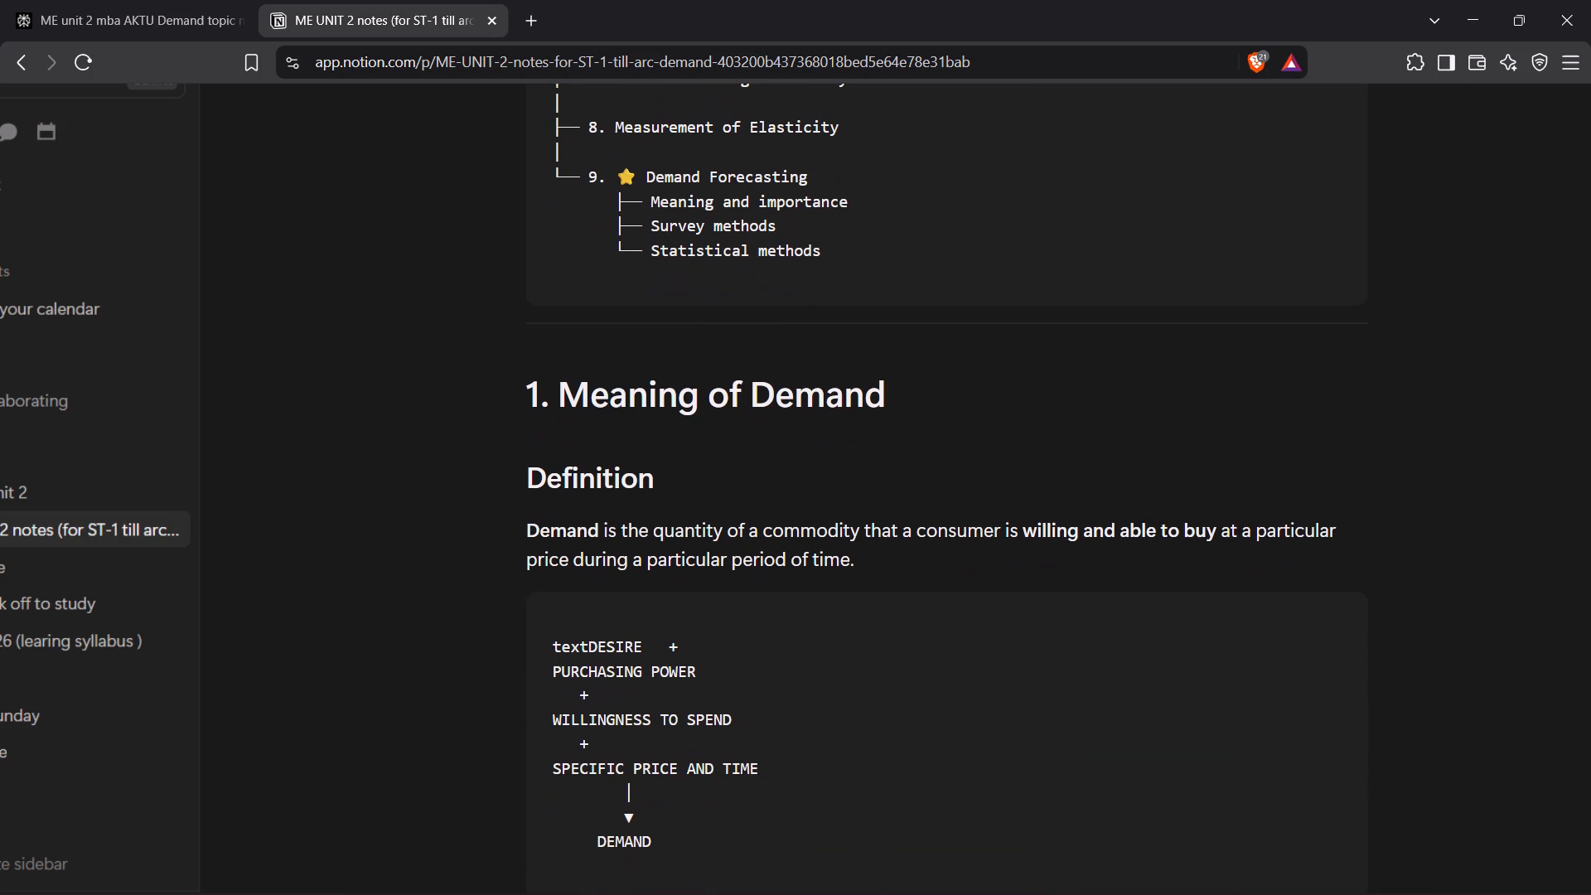
scroll(795, 579, "down", 1)
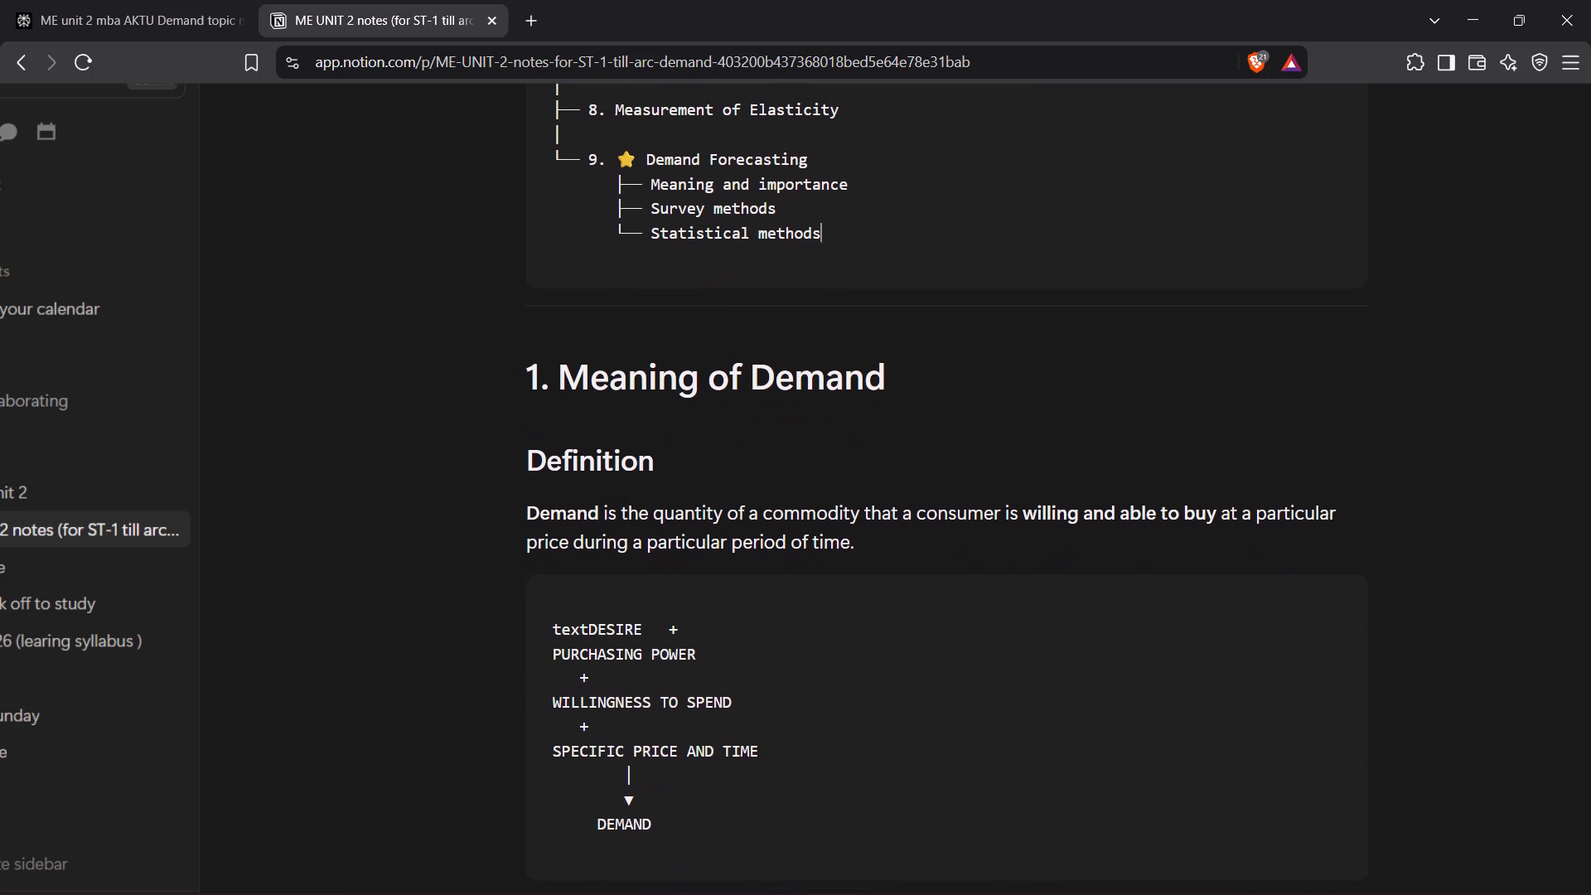
scroll(795, 579, "down", 2)
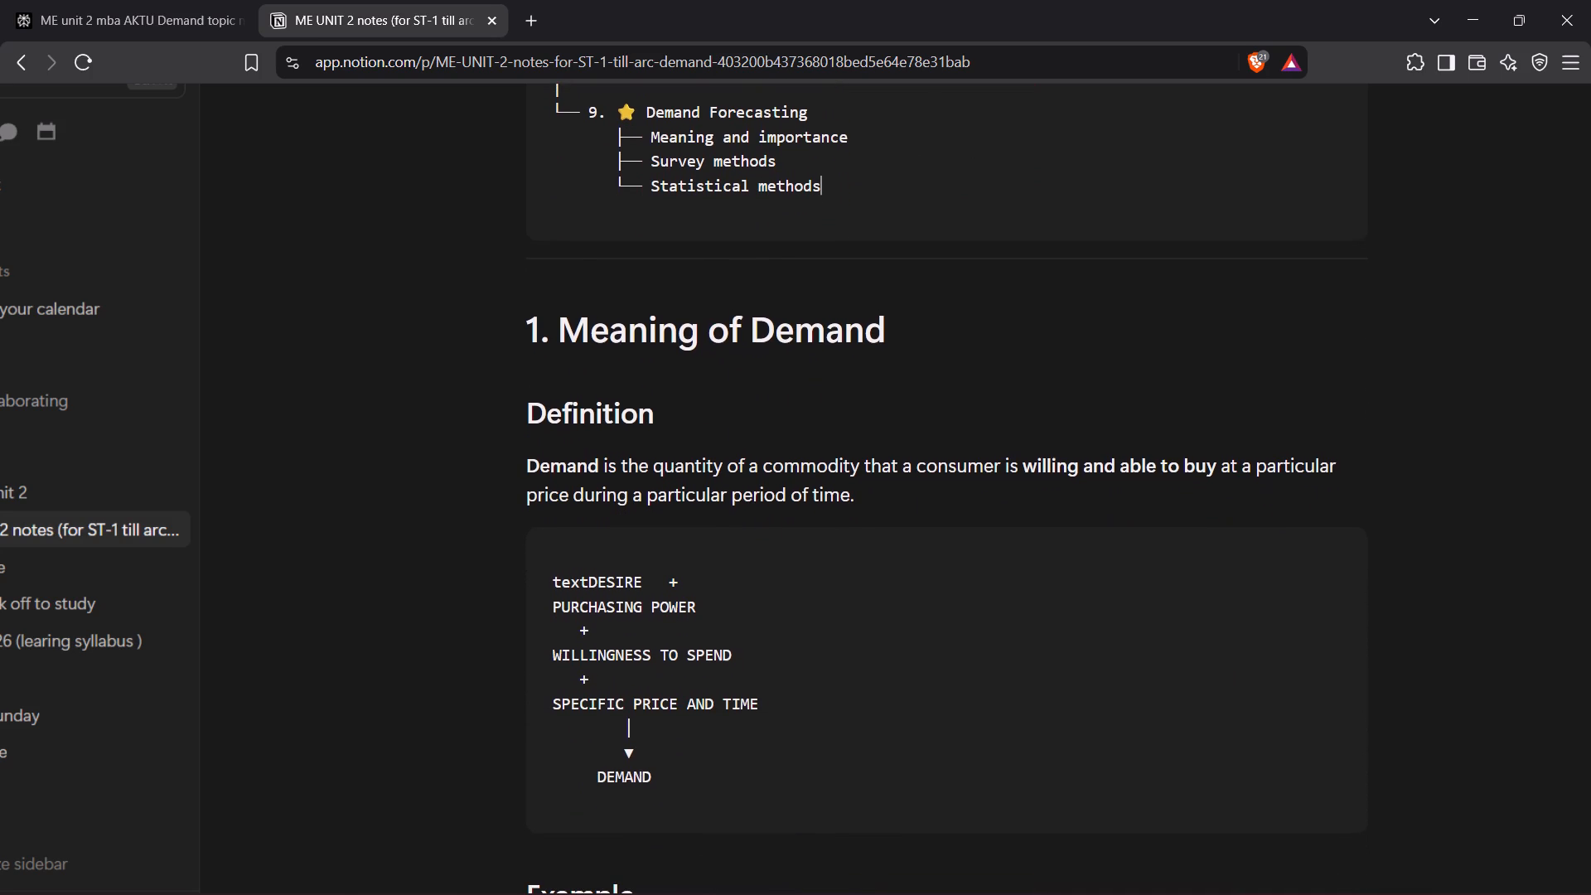
scroll(795, 579, "down", 2)
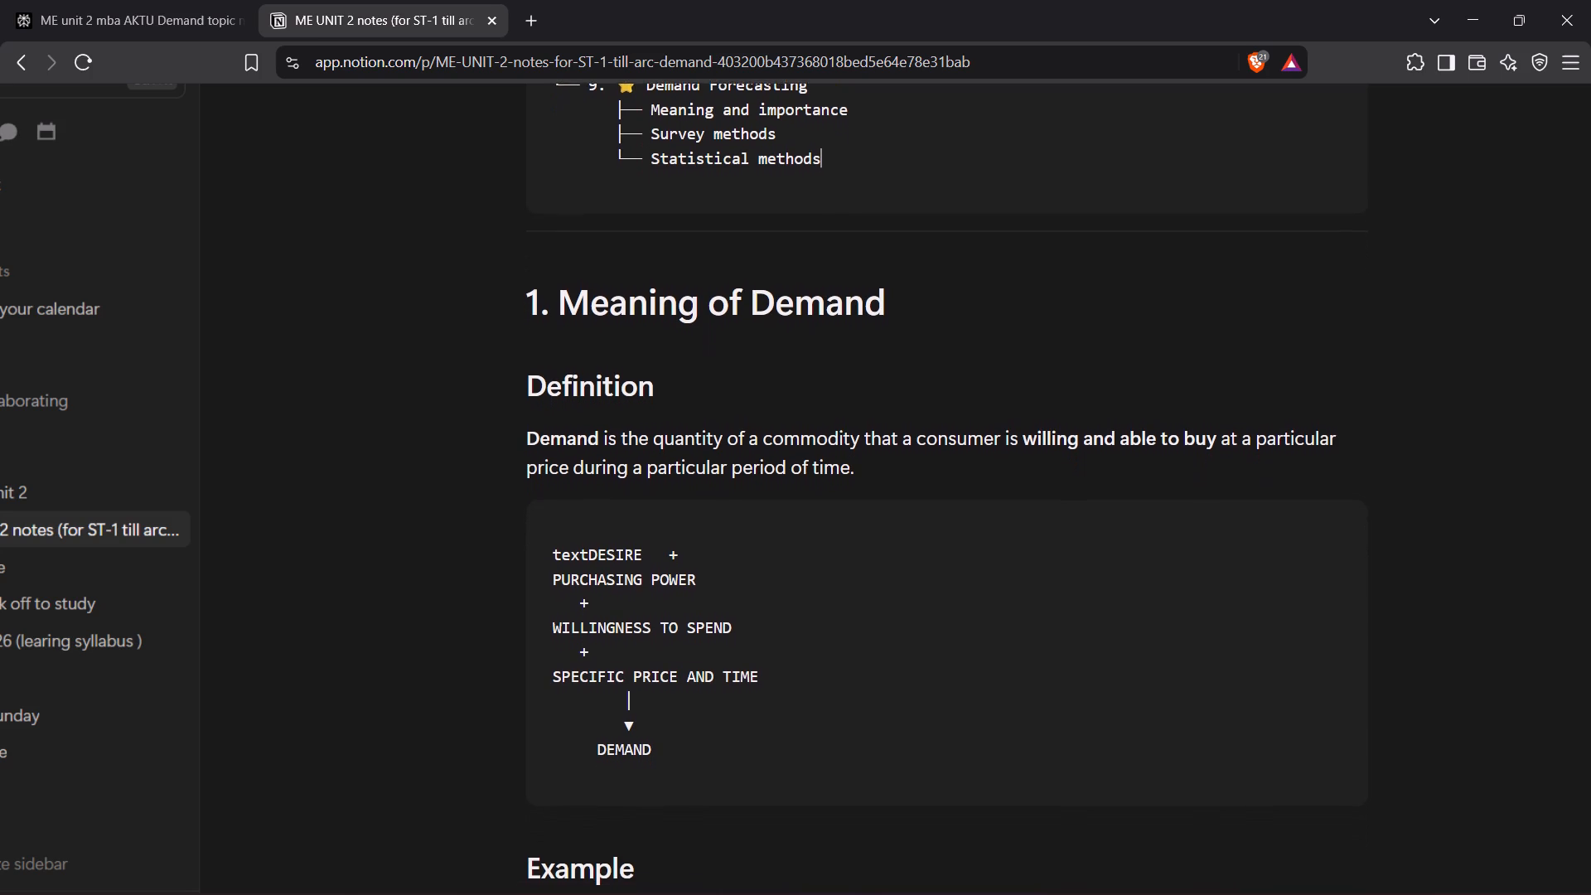
scroll(795, 579, "down", 1)
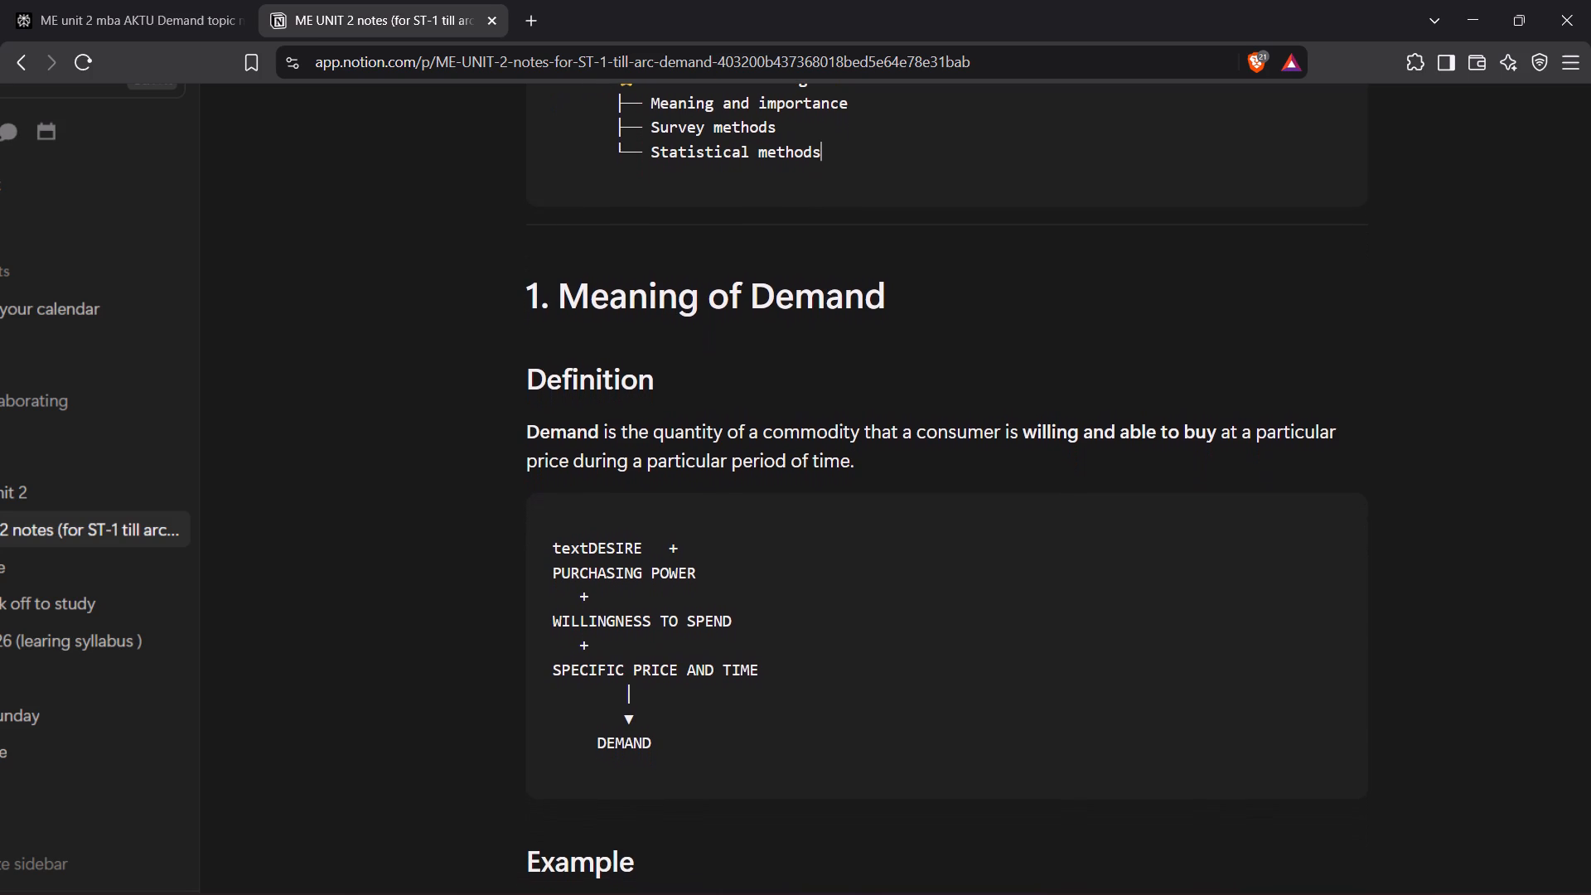
scroll(795, 579, "up", 6)
scroll(795, 579, "down", 2)
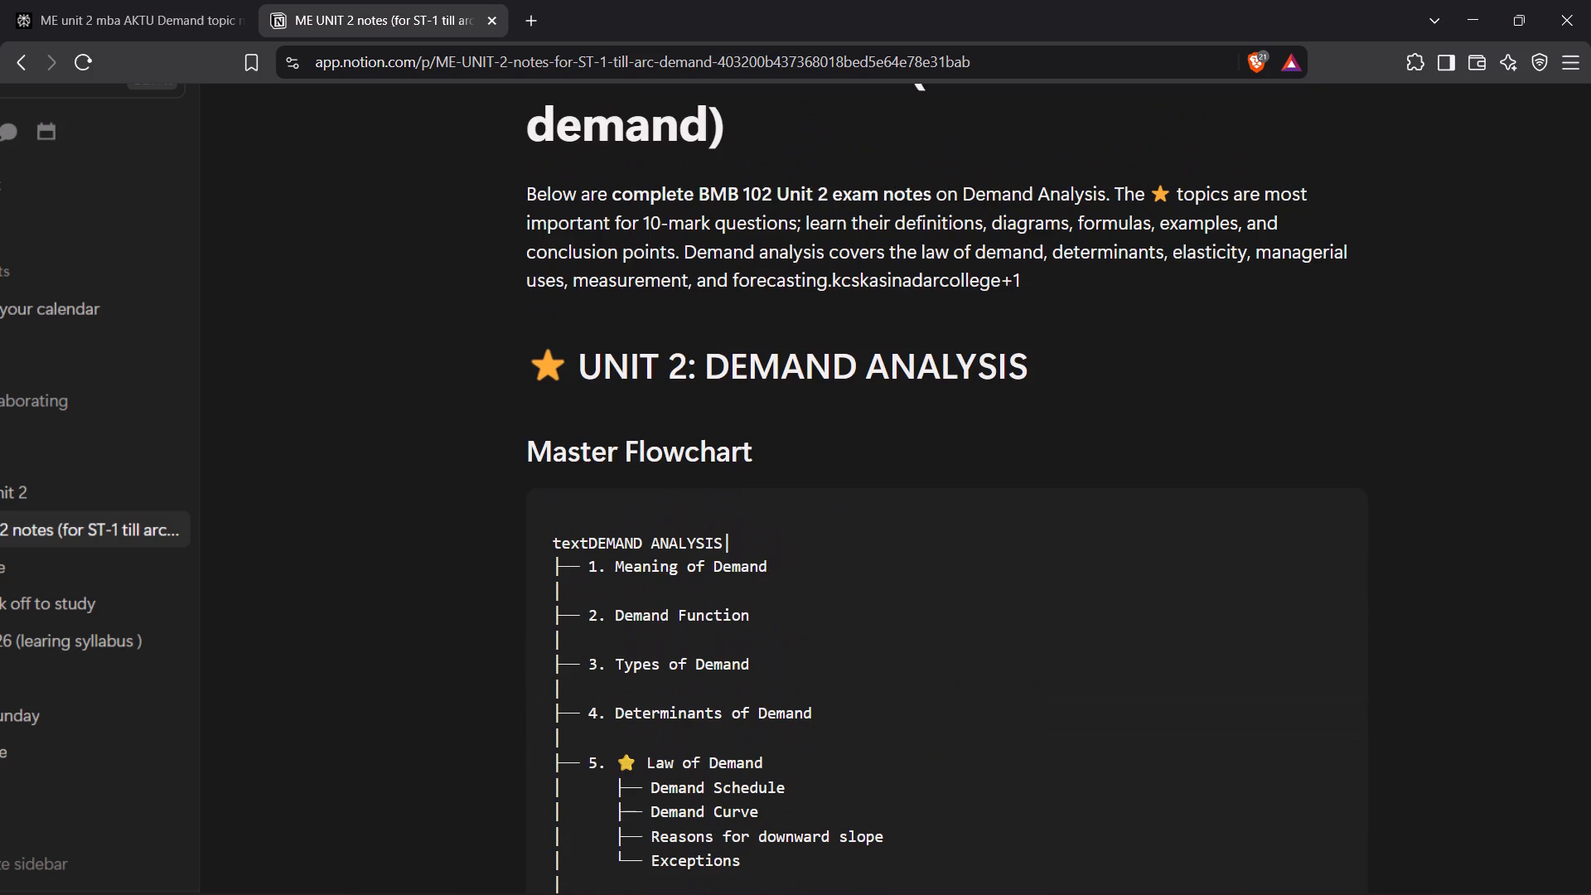
scroll(795, 579, "down", 1)
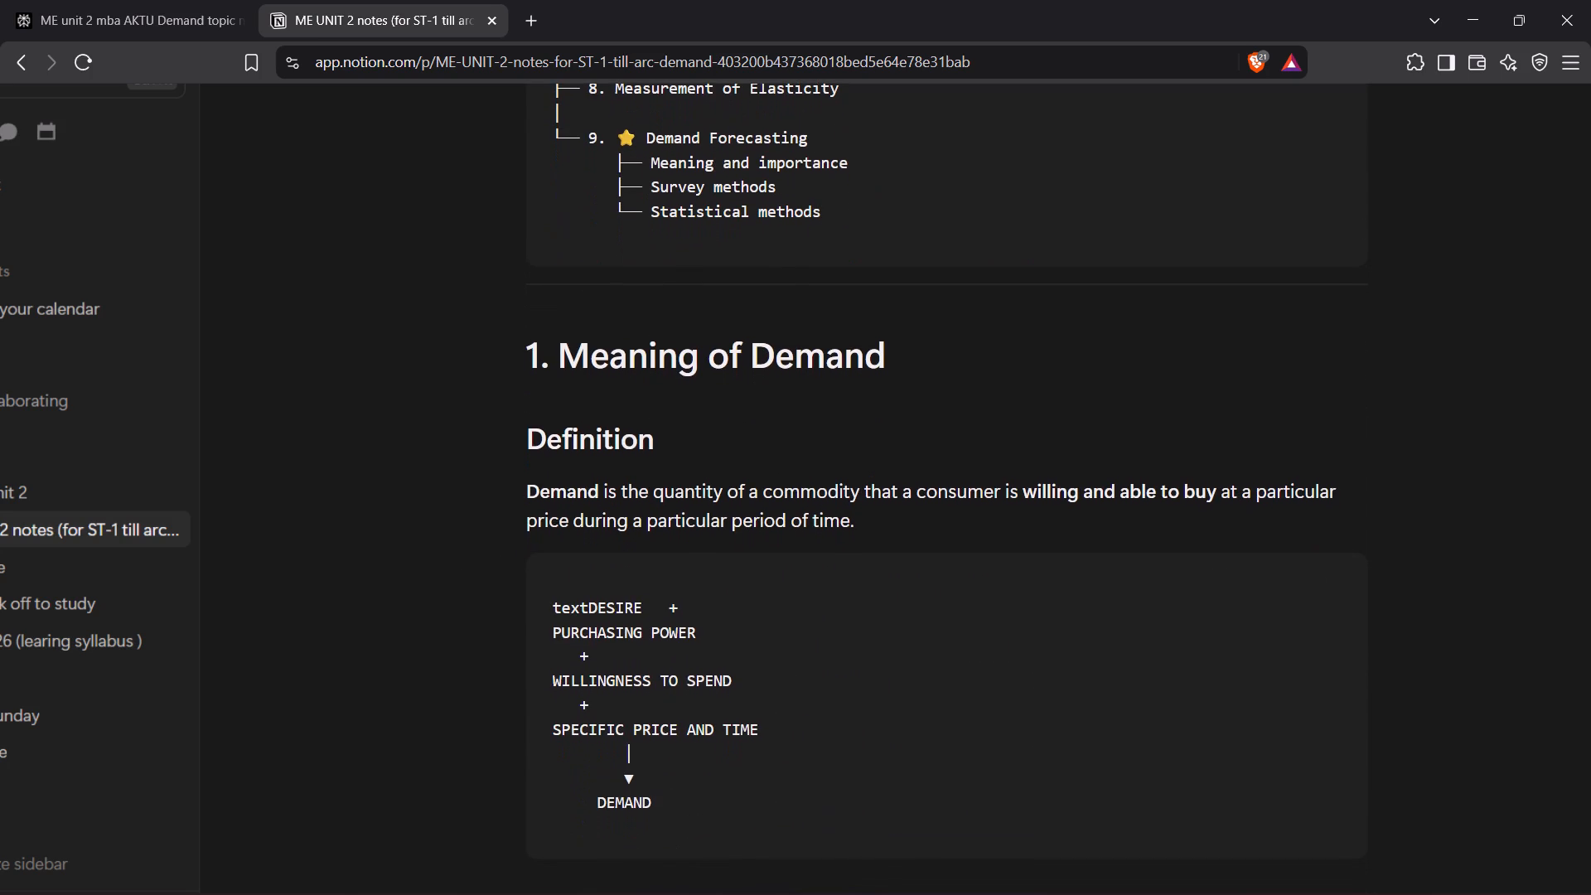
Remove the stray word "text" before DESIRE in the Meaning of Demand diagram block.
left_click(586, 606)
key("space")
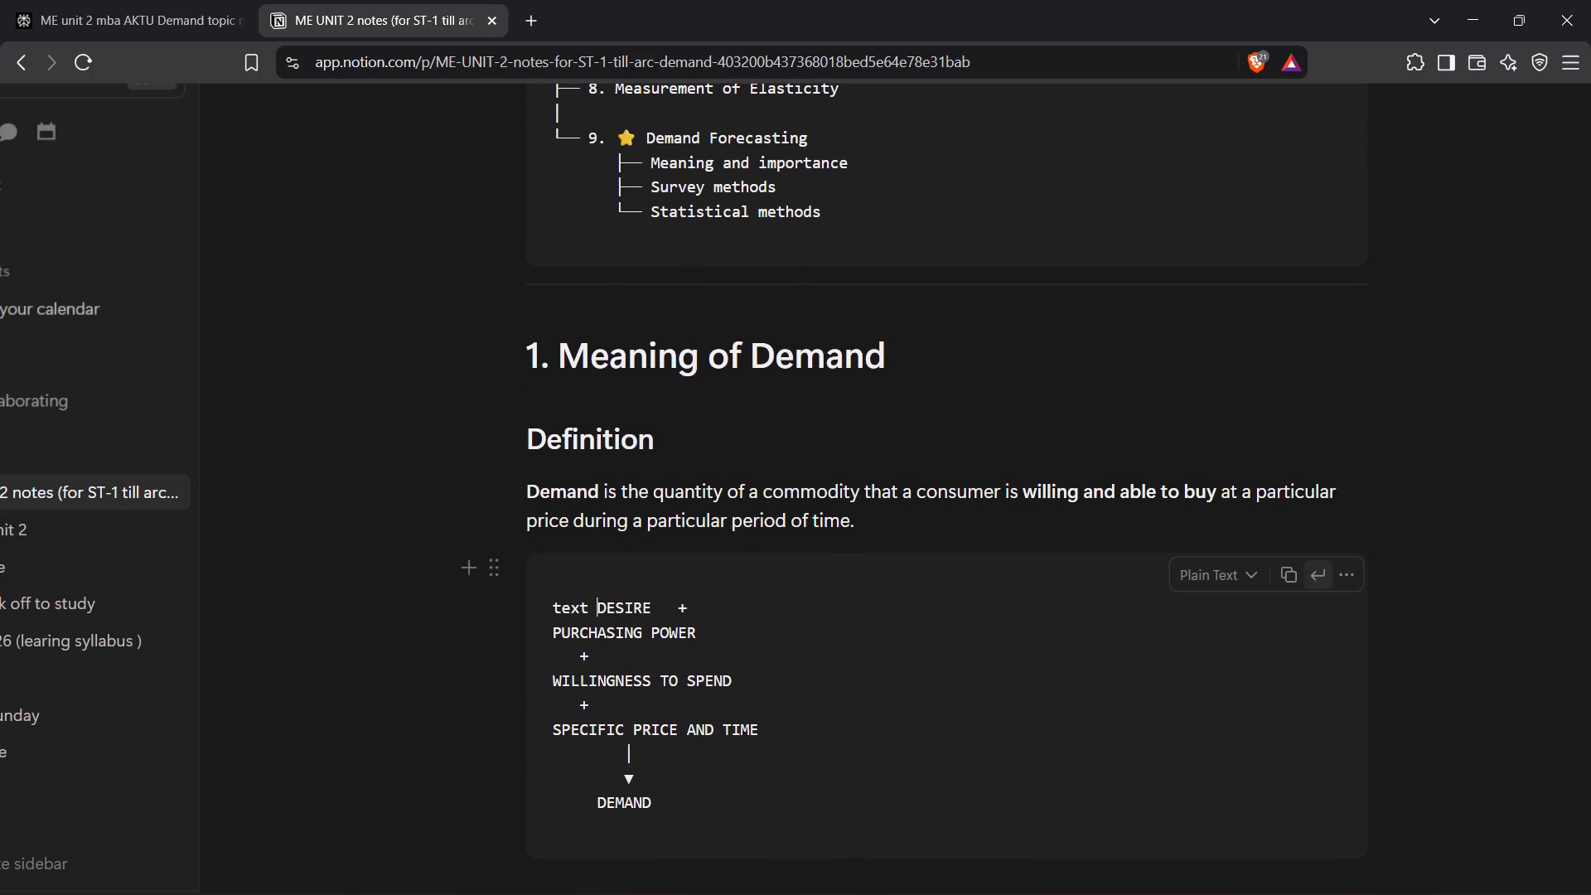
scroll(423, 703, "down", 1)
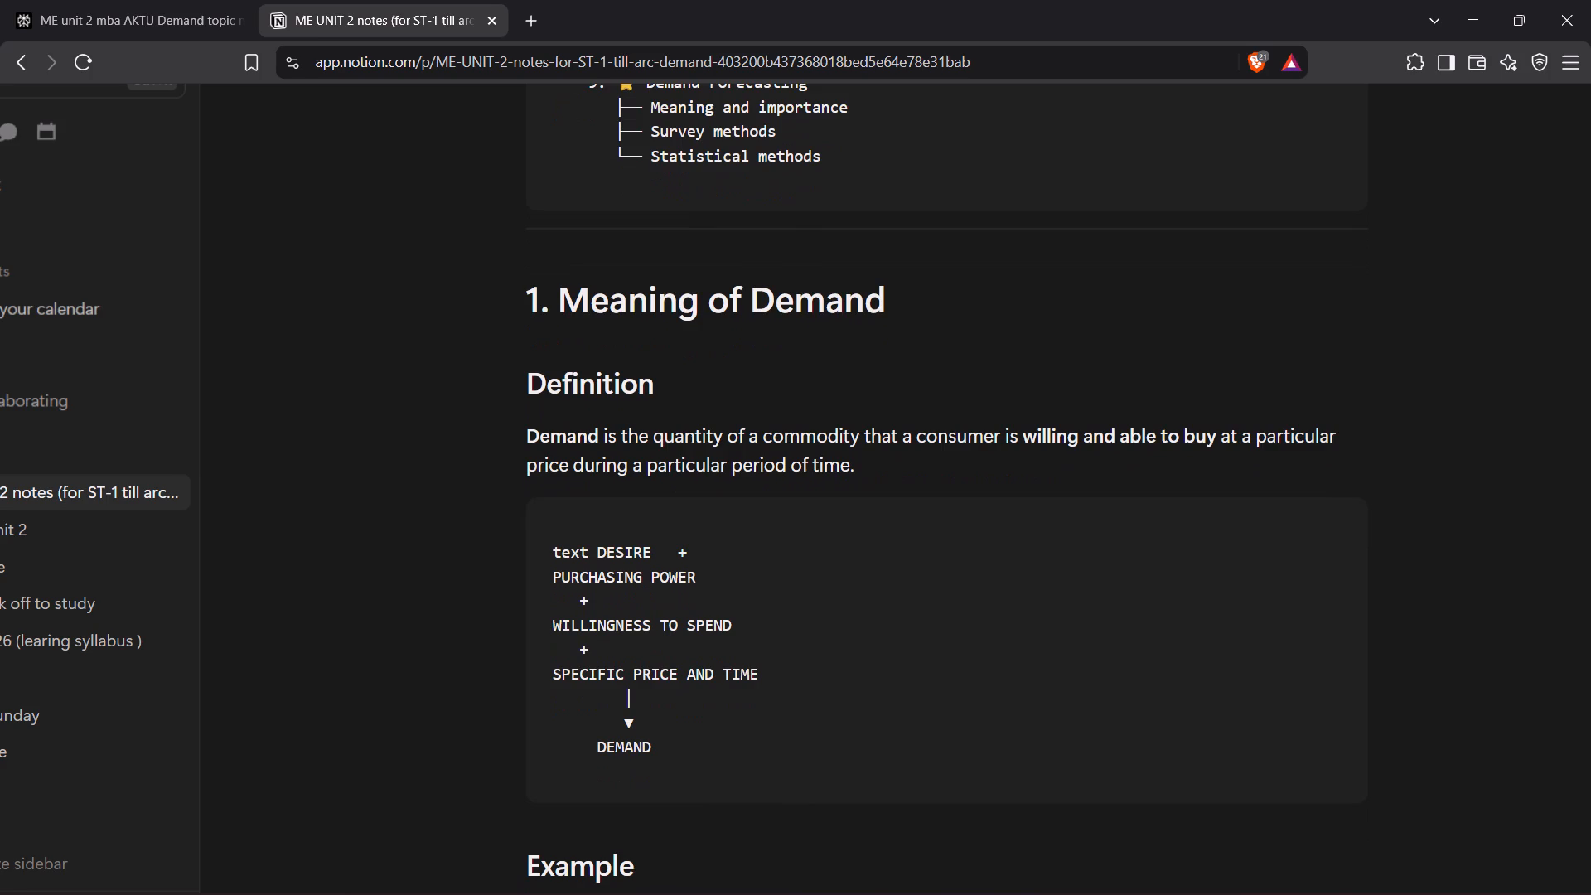
scroll(423, 703, "down", 2)
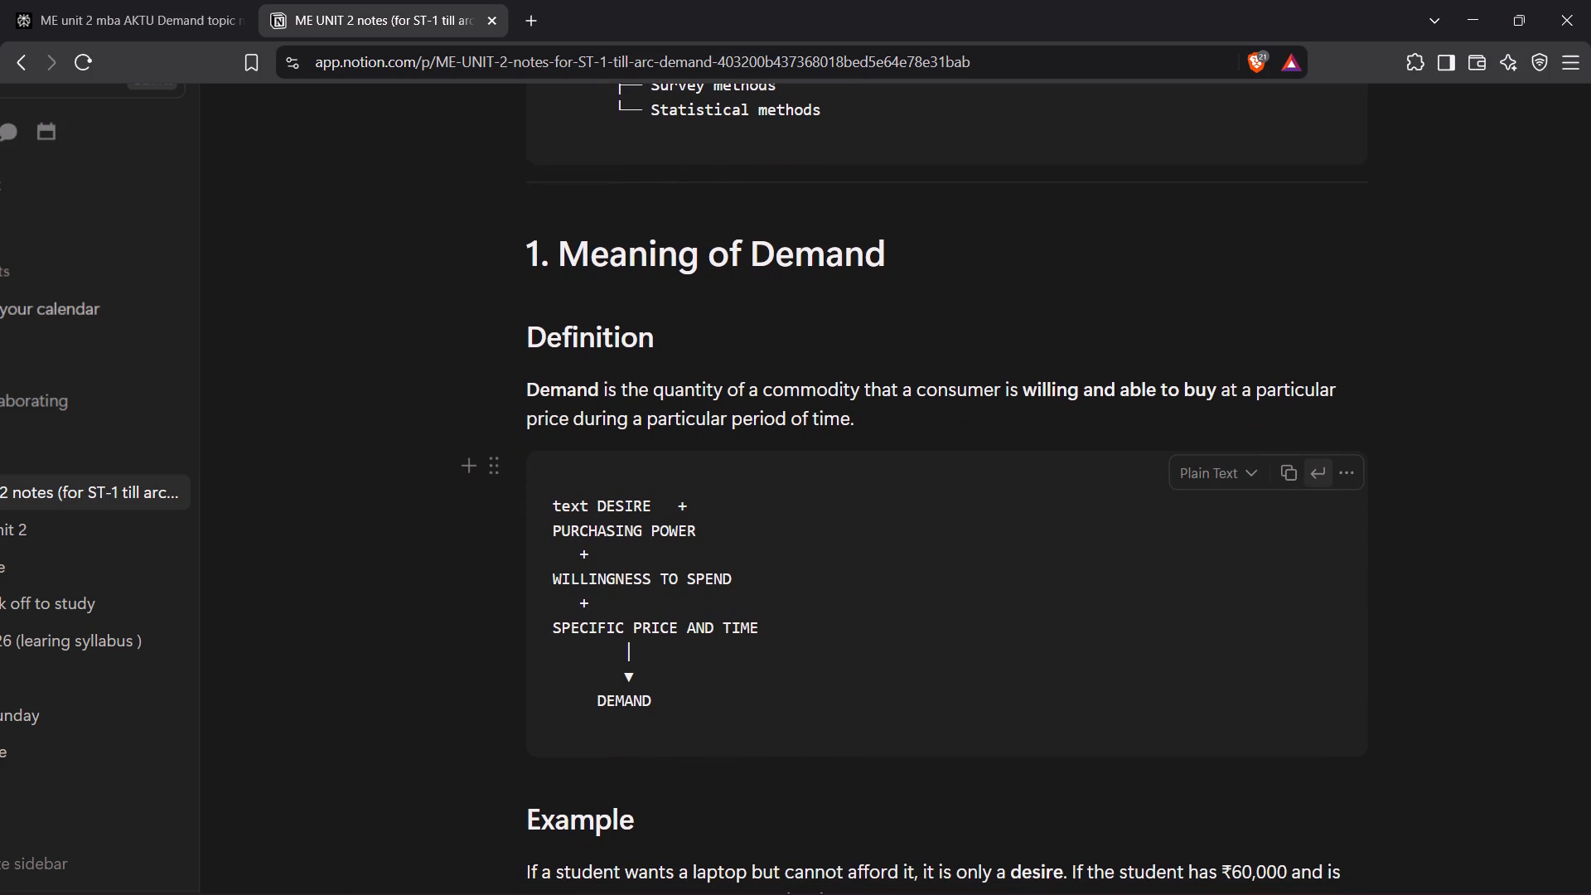
key("BackSpace")
key("BackSpace")
key("BackSpace")
key("BackSpace")
key("BackSpace")
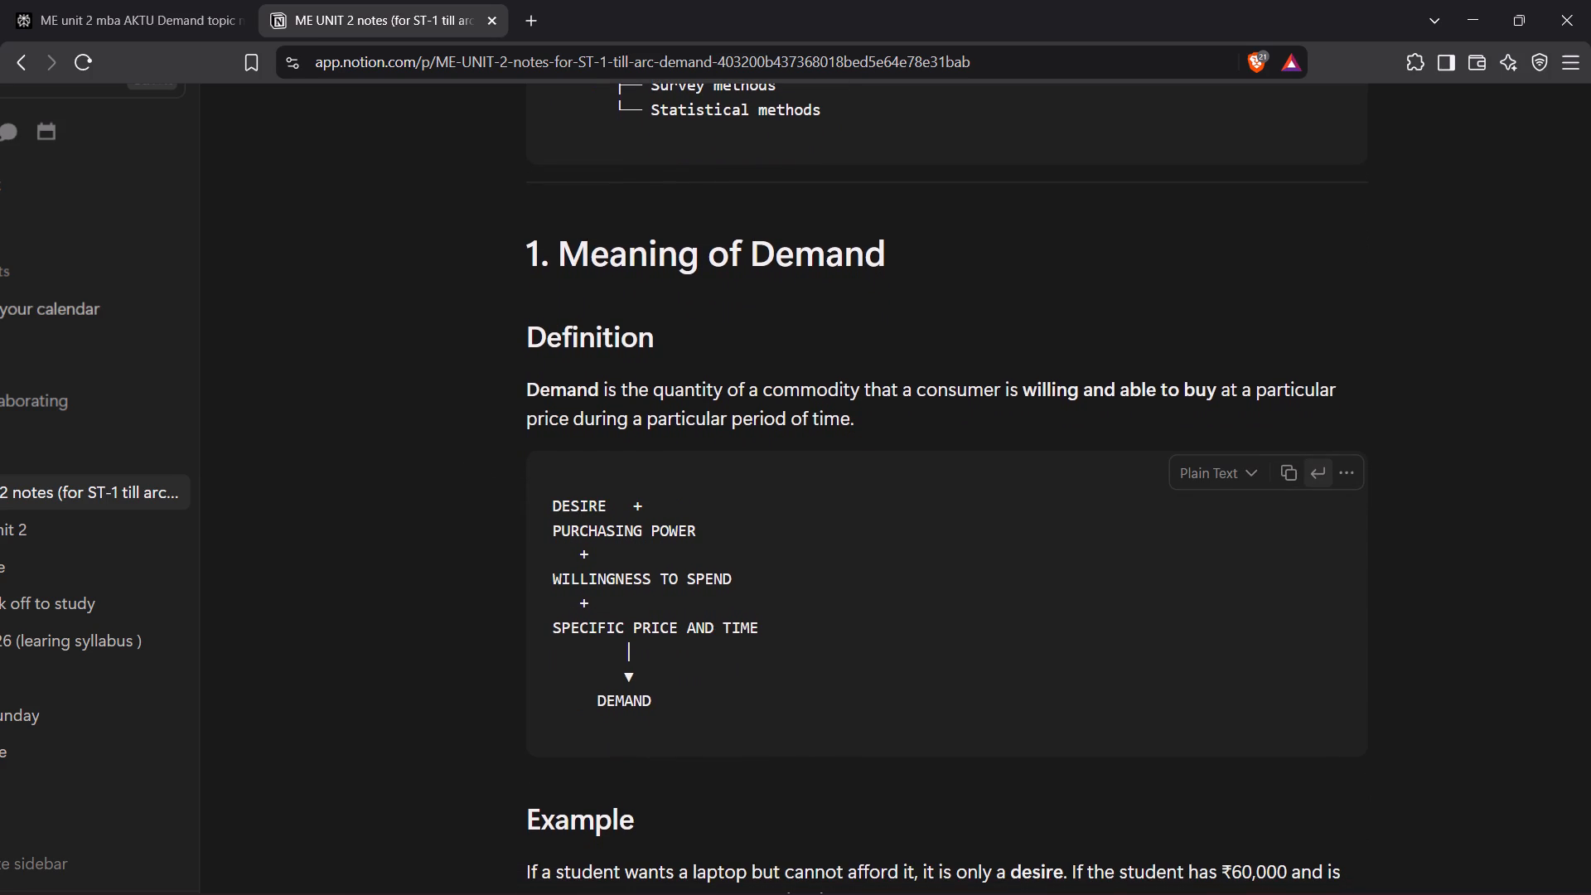
Remove the stray word "text" before DEMAND ANALYSIS on the first line of the Master Flowchart block.
scroll(733, 461, "up", 3)
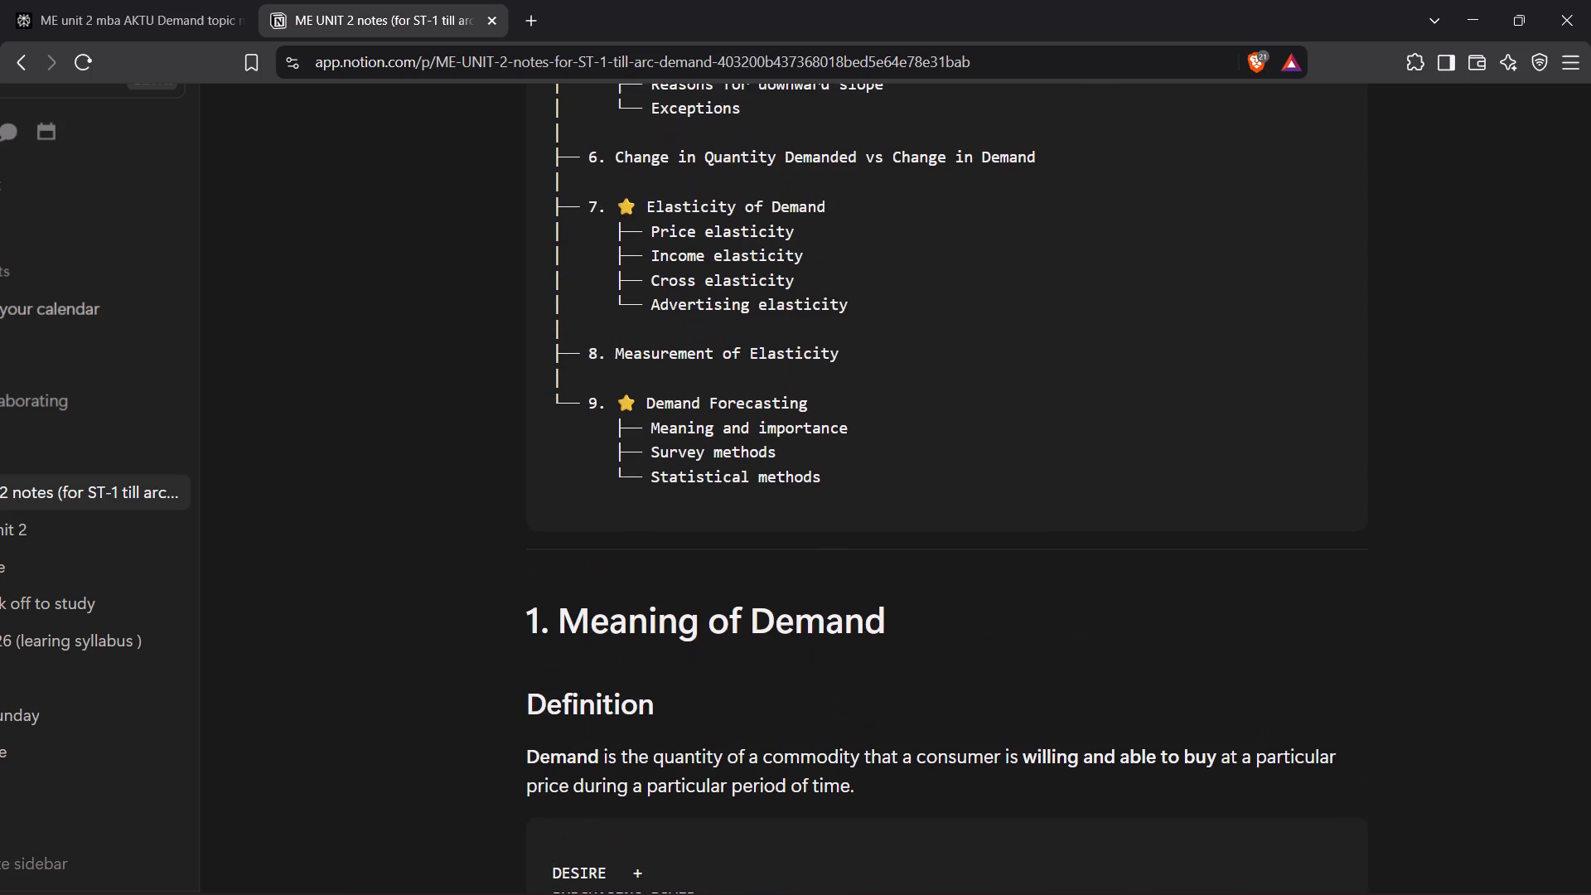
scroll(733, 461, "up", 5)
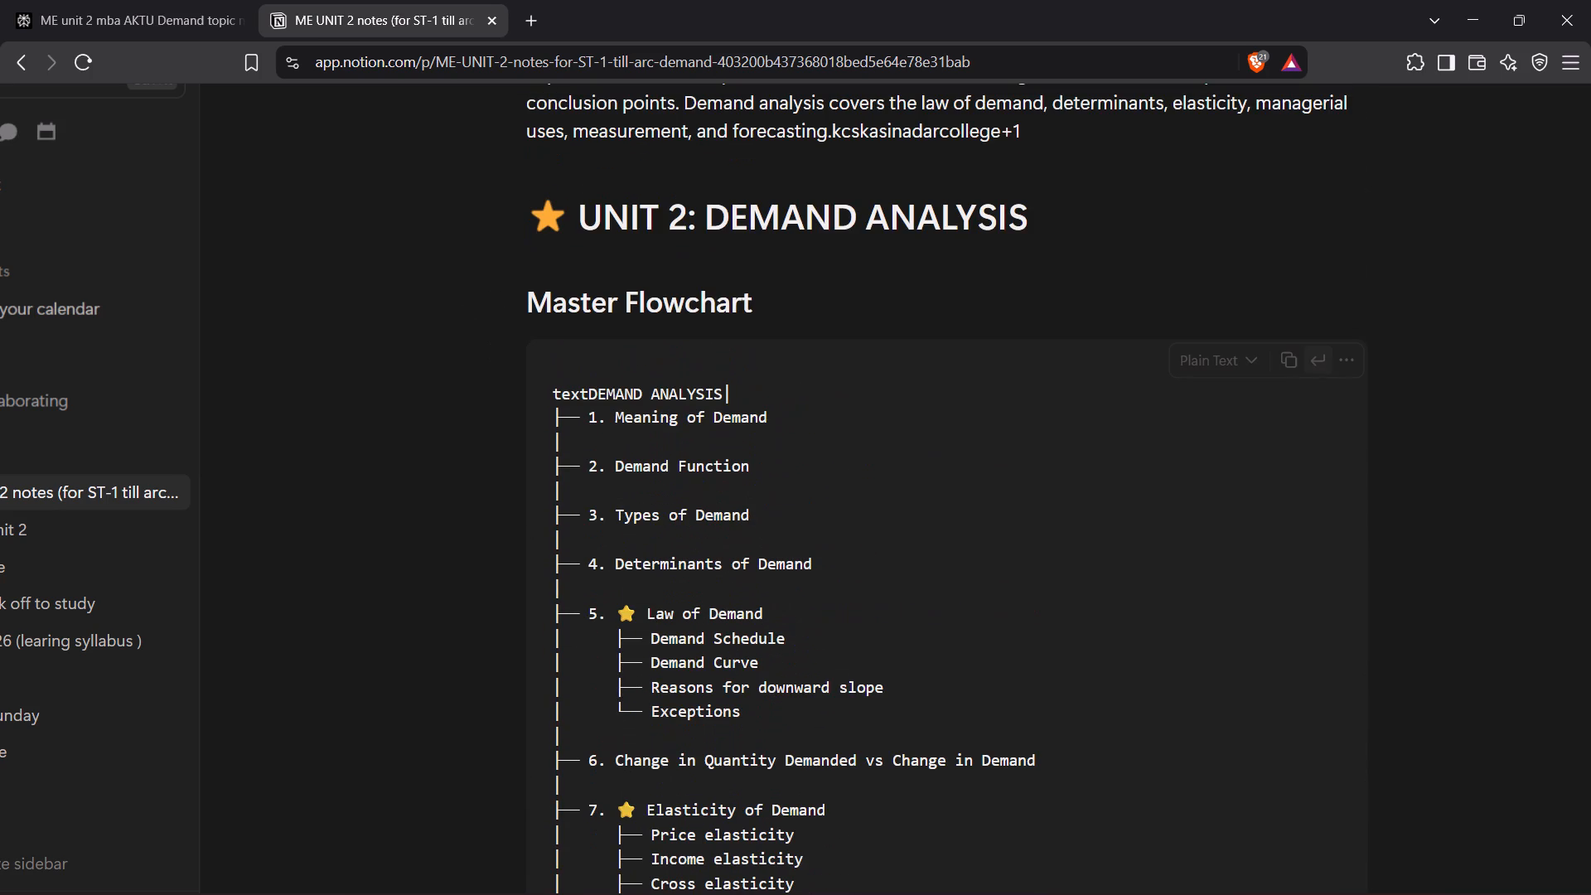
left_click(589, 399)
key("bracketright")
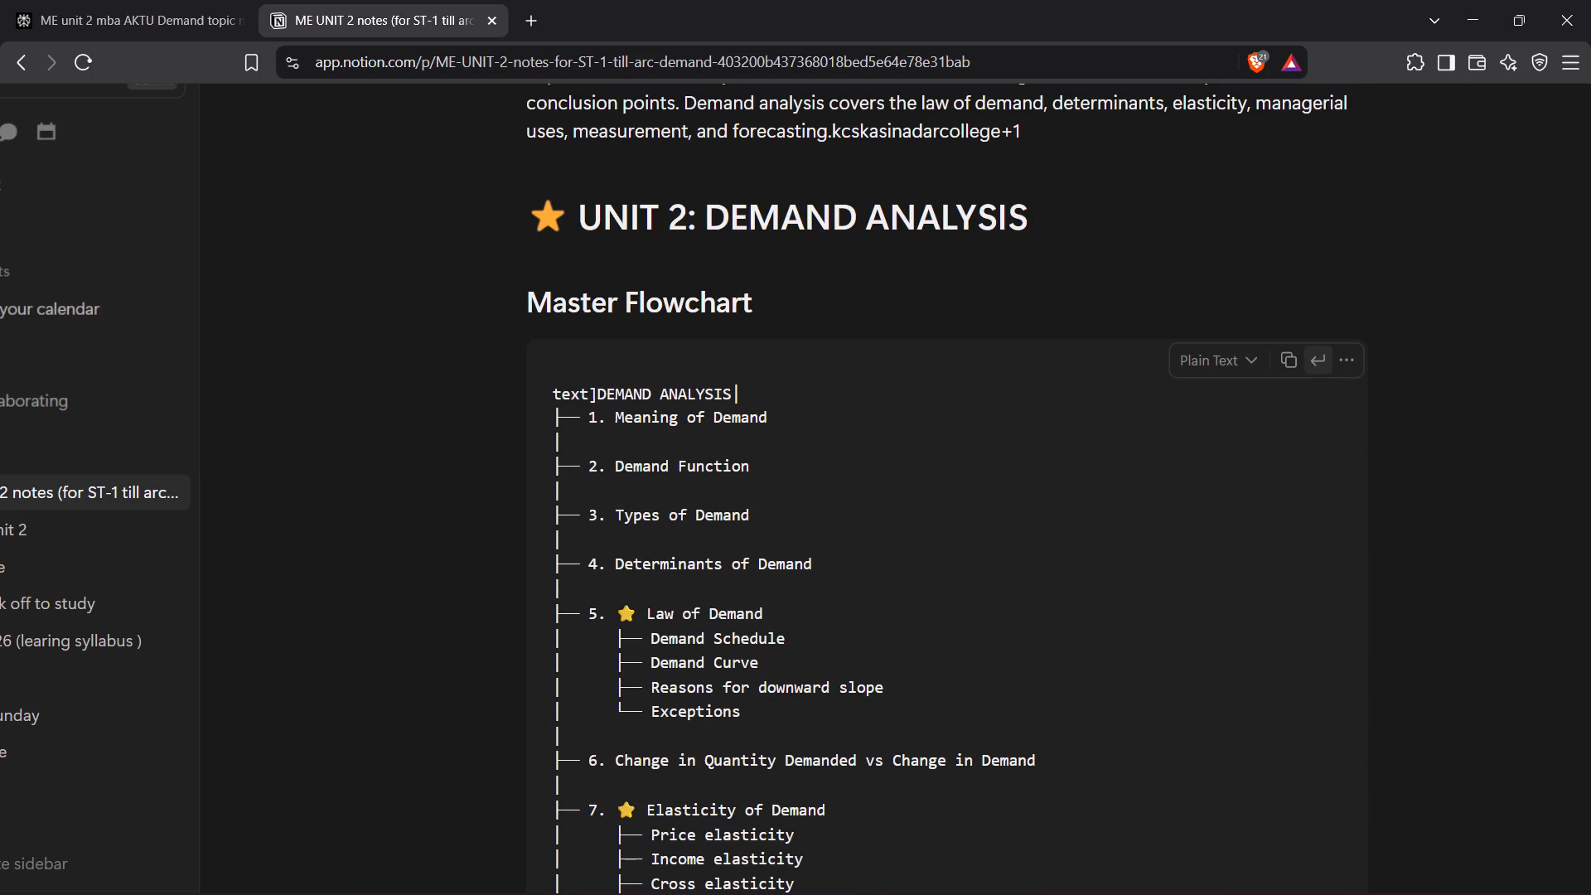
key("BackSpace")
key("BackSpace")
key("BackSpace")
key("BackSpace")
key("BackSpace")
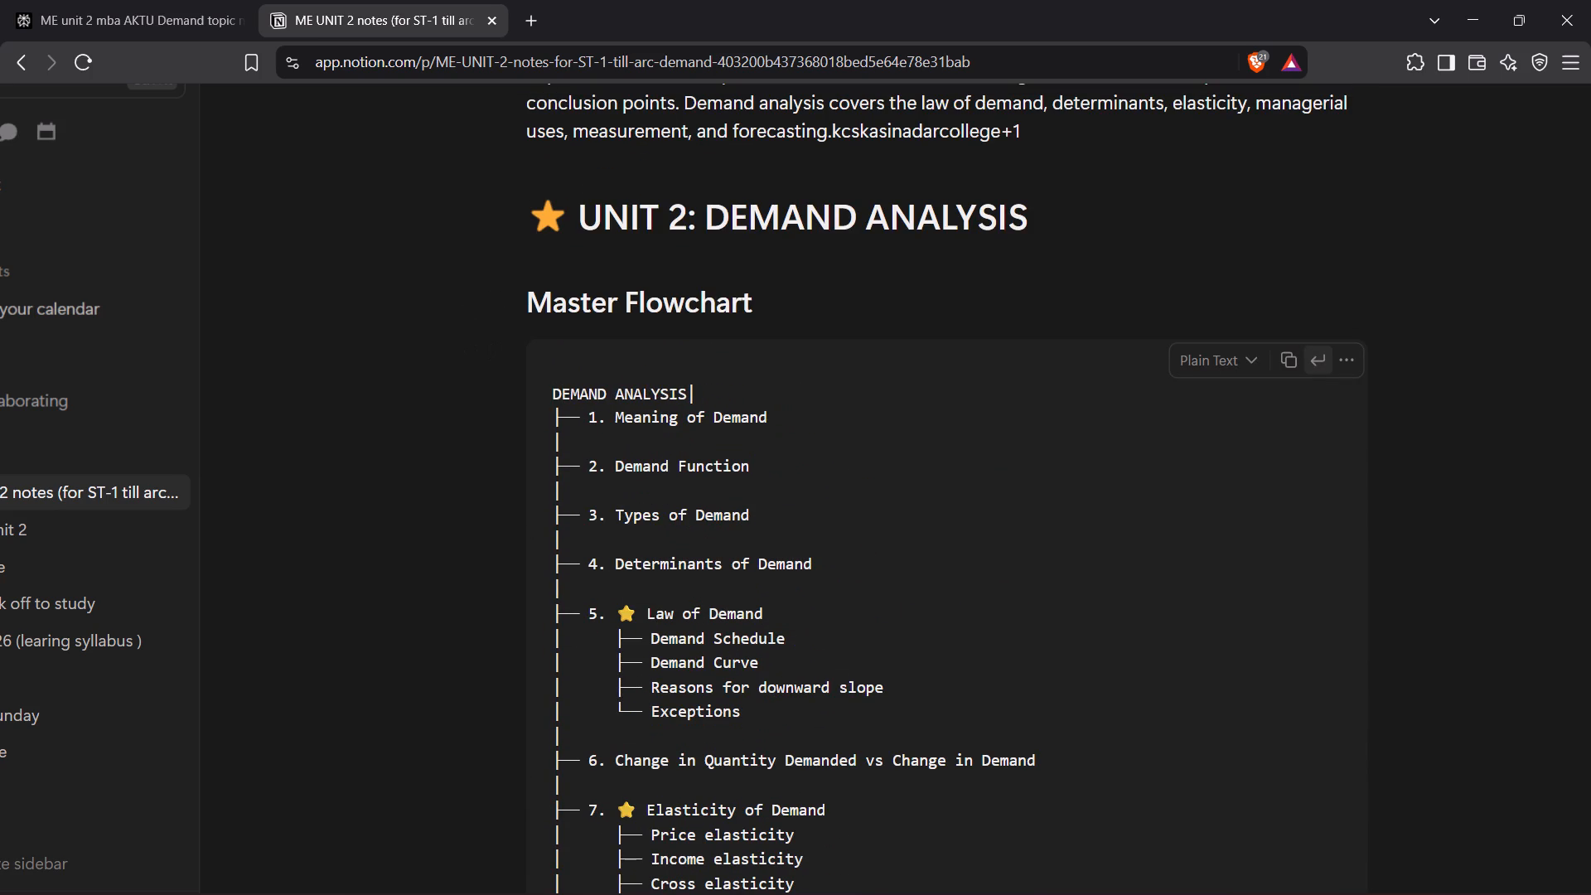
Read the Meaning of Demand example and important points, followed by the Demand Function definition, formula and symbol table.
scroll(589, 399, "down", 8)
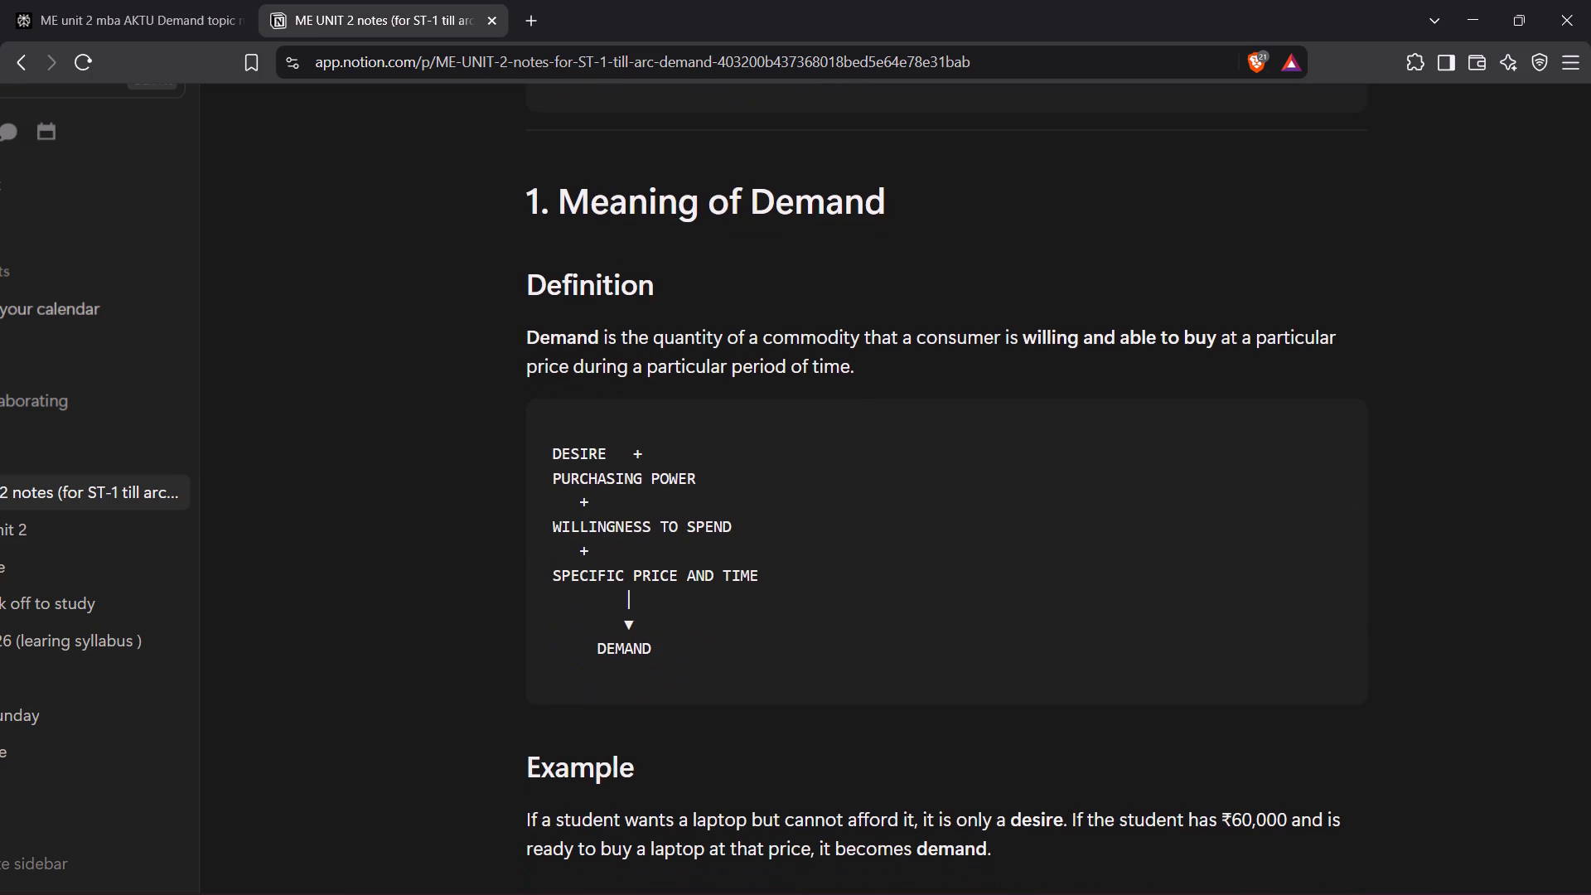
scroll(589, 399, "down", 4)
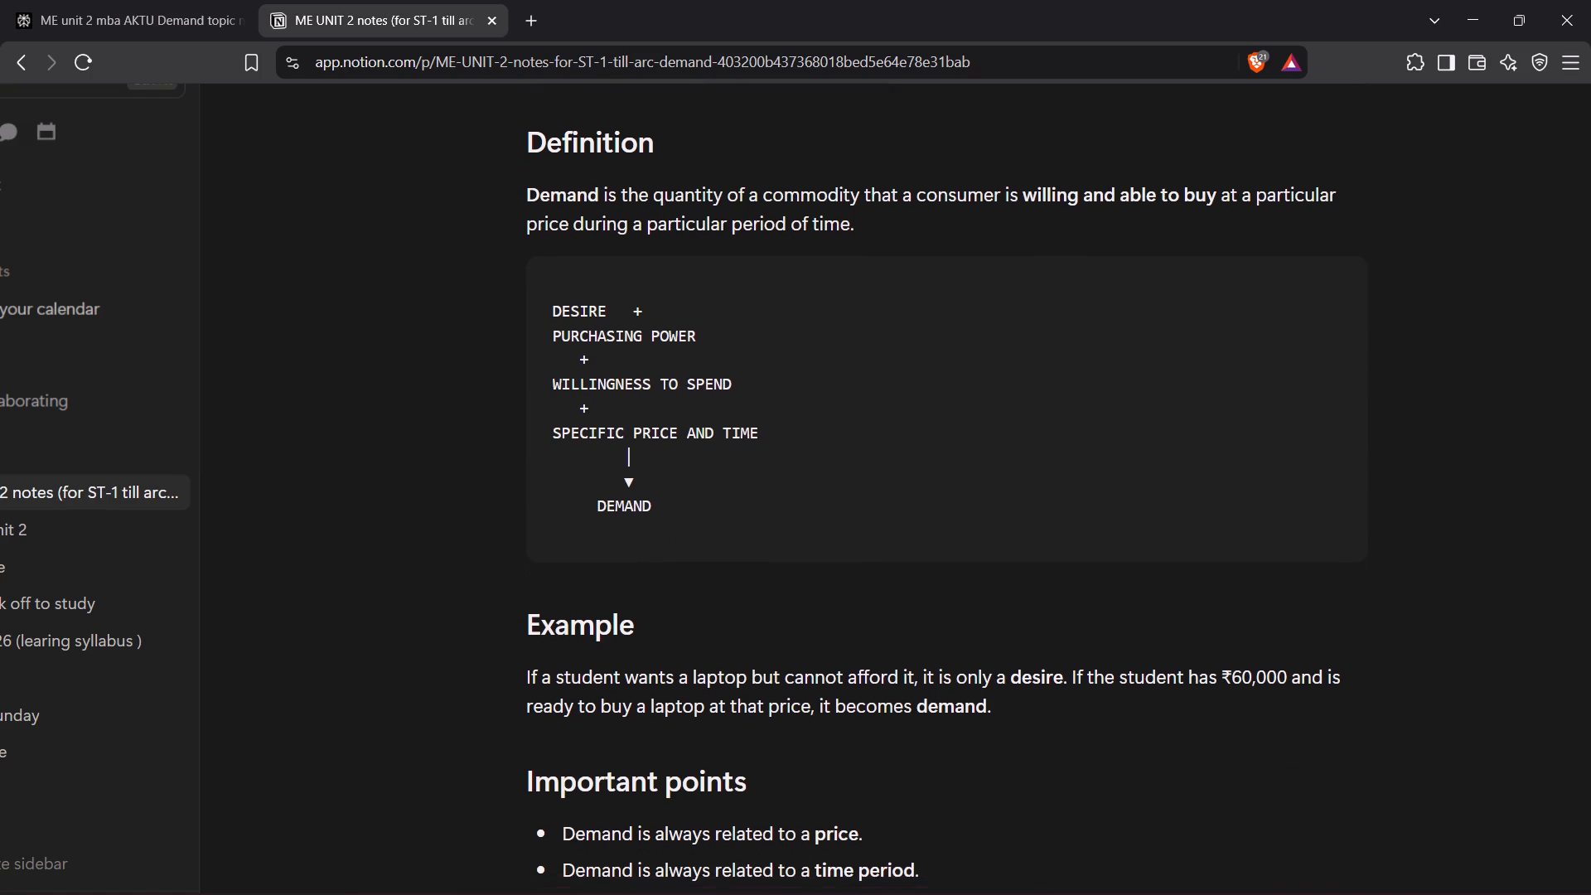
scroll(589, 399, "down", 3)
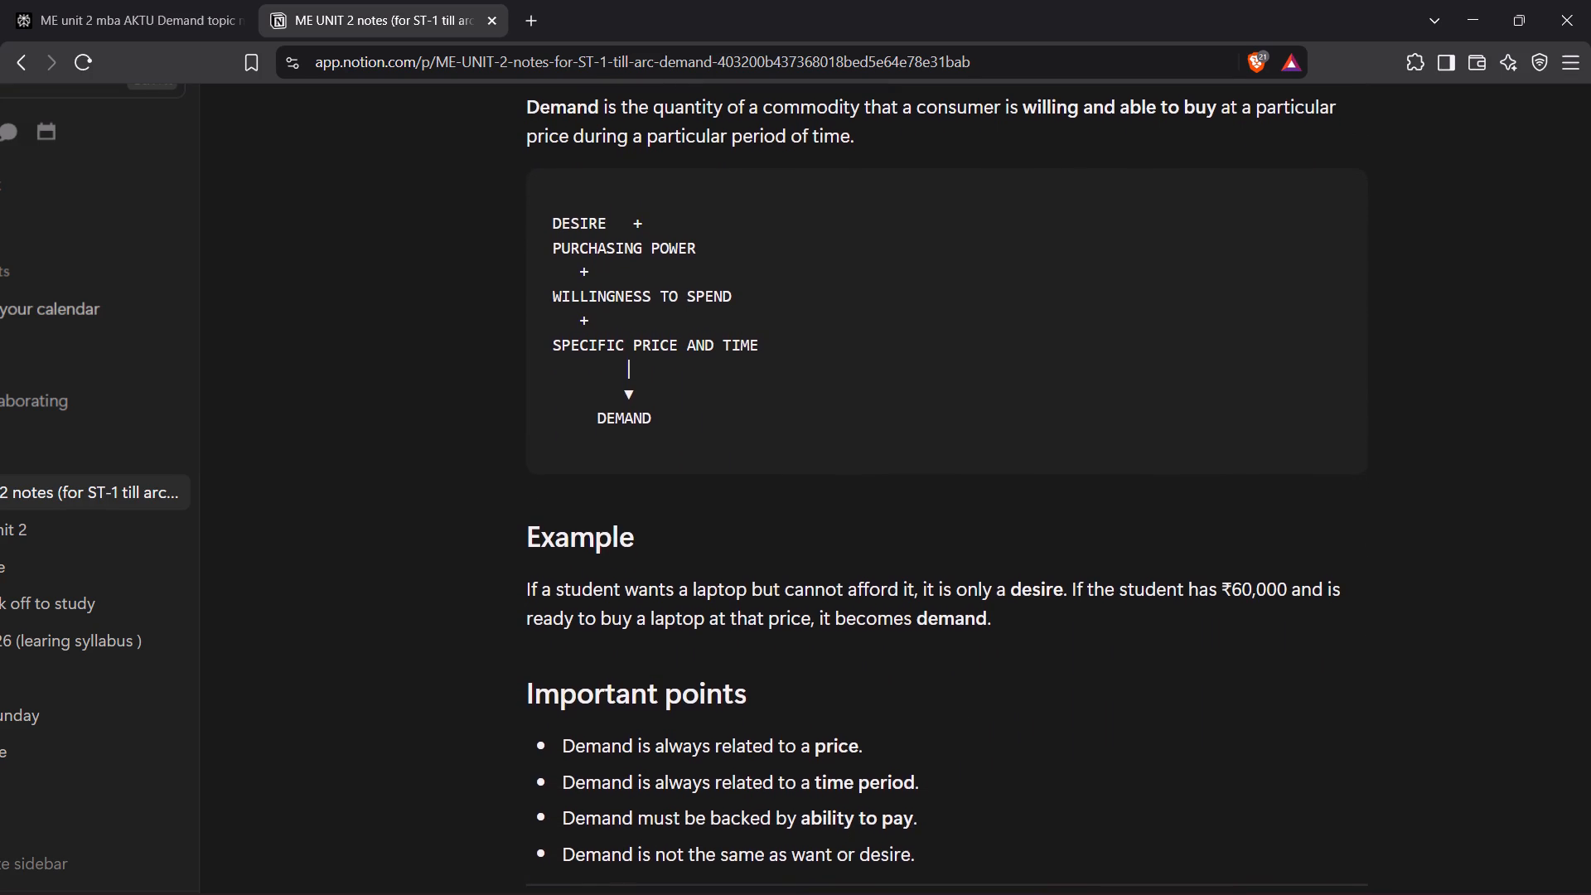
scroll(589, 399, "down", 5)
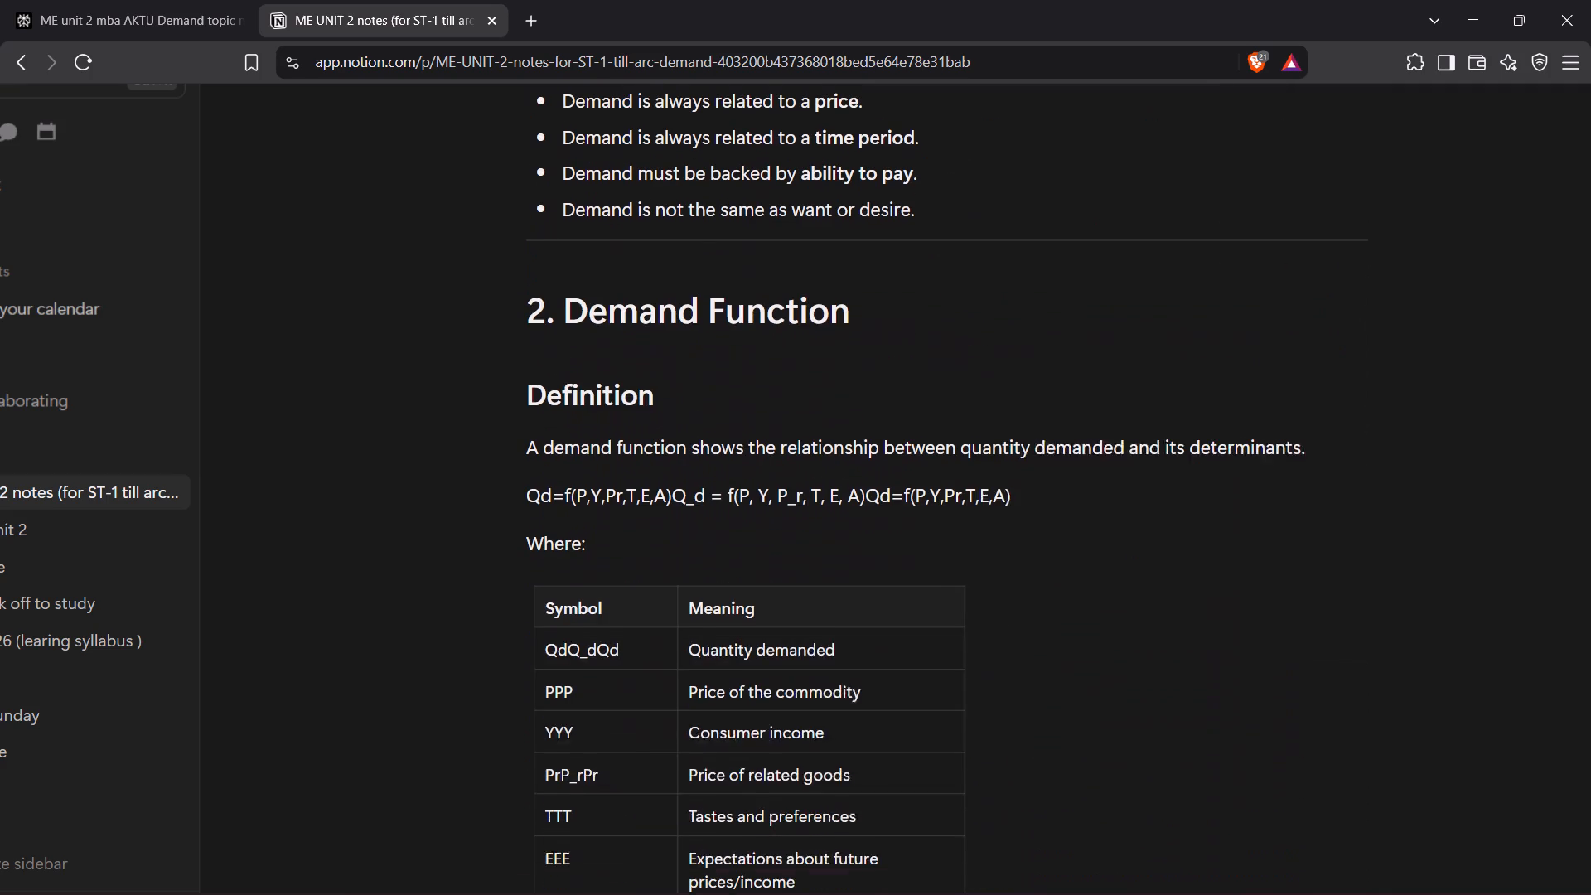
scroll(589, 399, "down", 1)
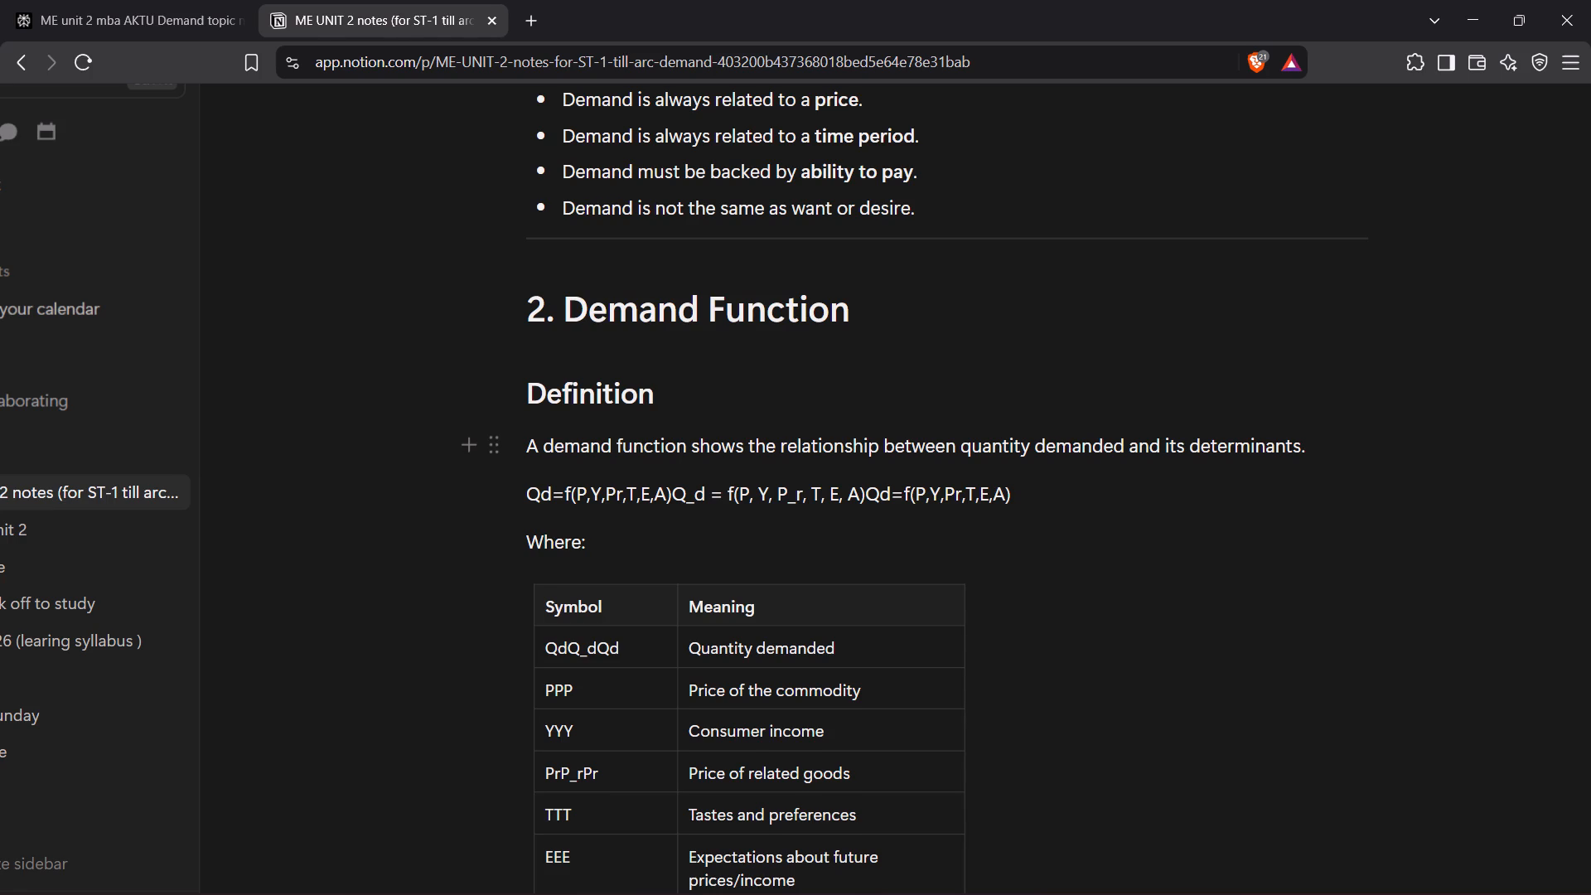
scroll(1051, 456, "down", 2)
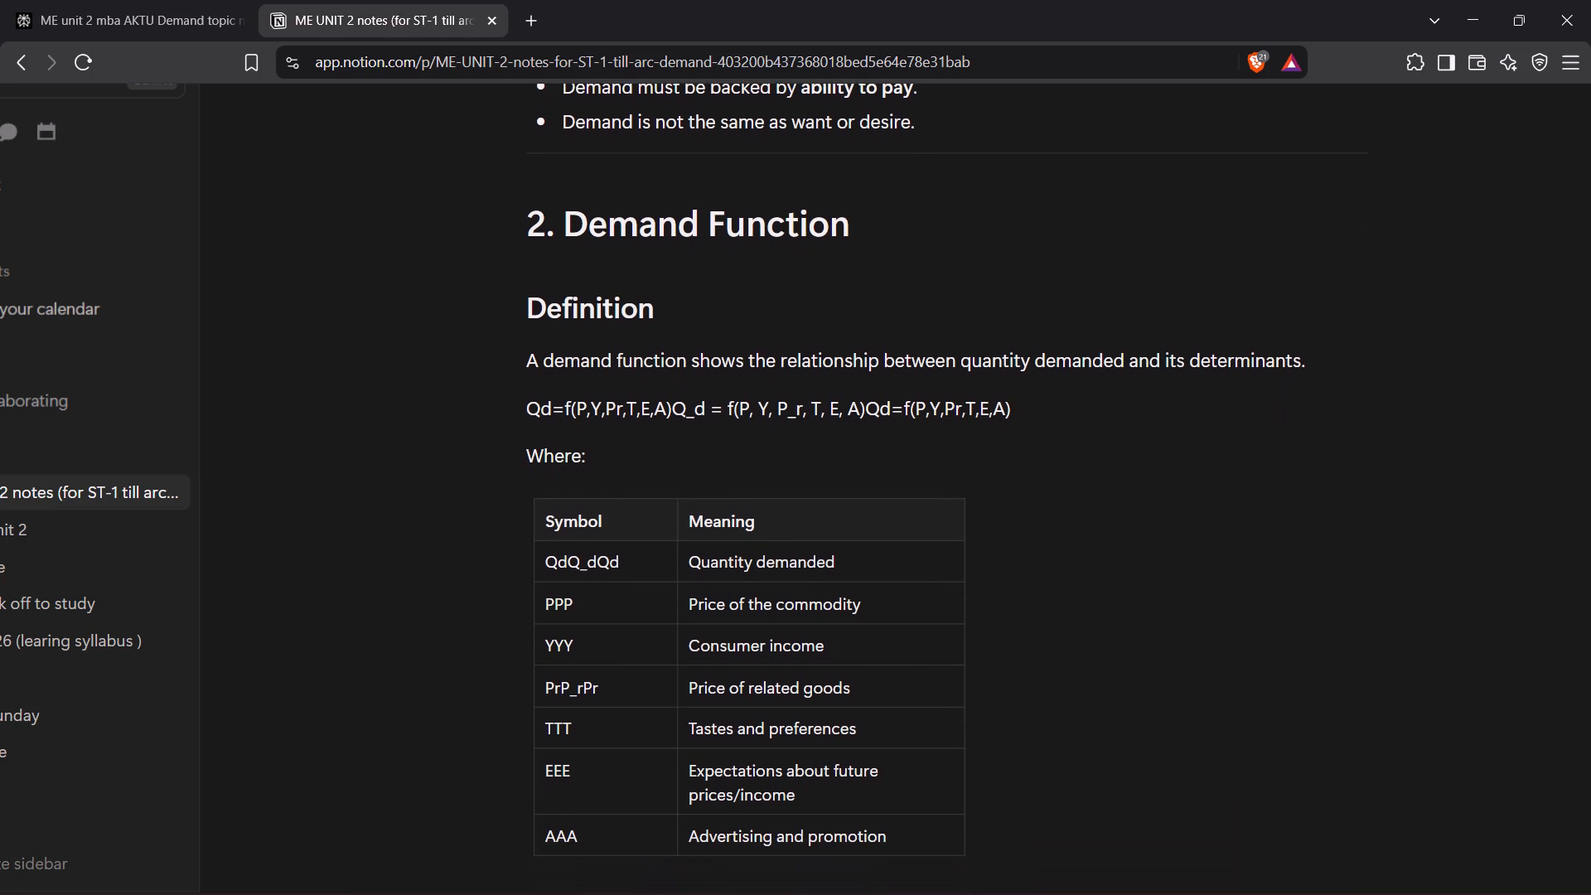
scroll(1051, 456, "down", 2)
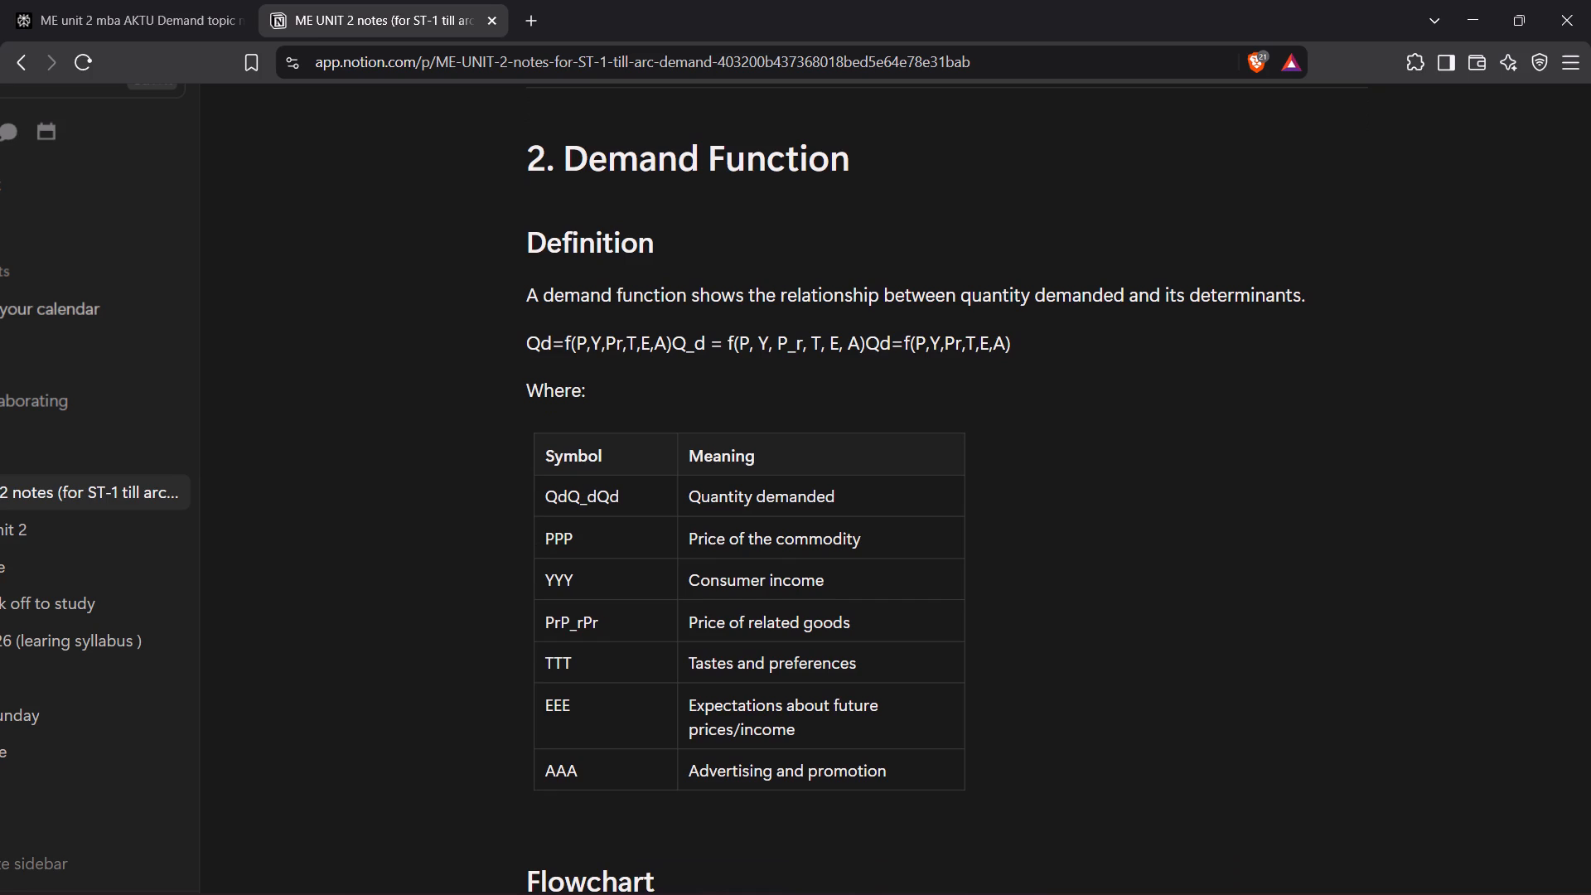
Delete the duplicated parts of the demand function formula, leaving only Qd=f(P,Y,Pr,T,E,A).
left_click(636, 509)
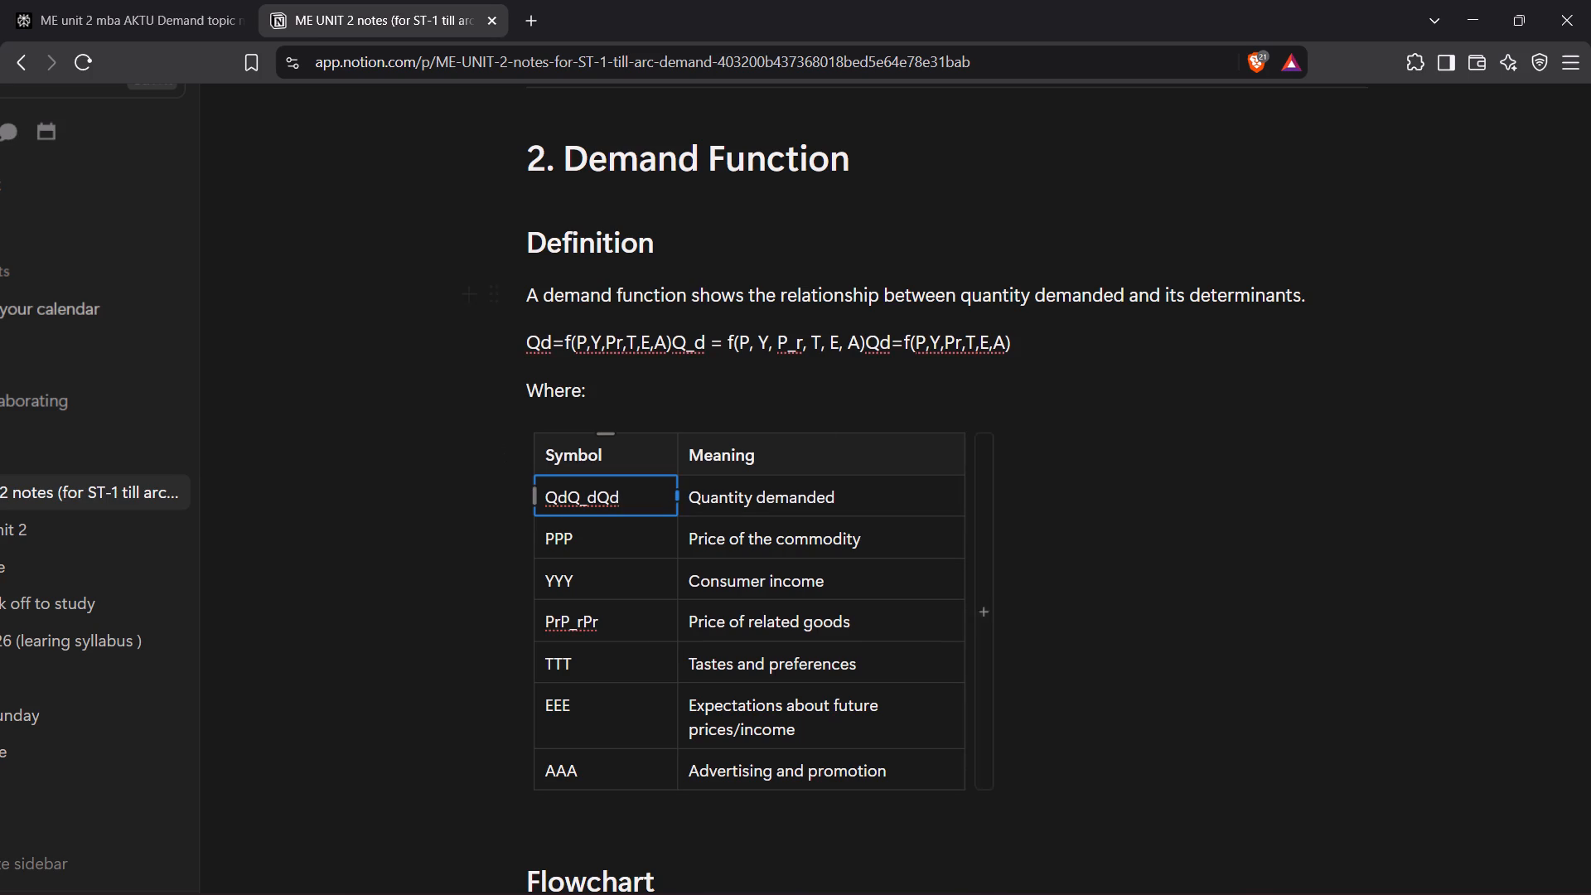
left_click(1074, 343)
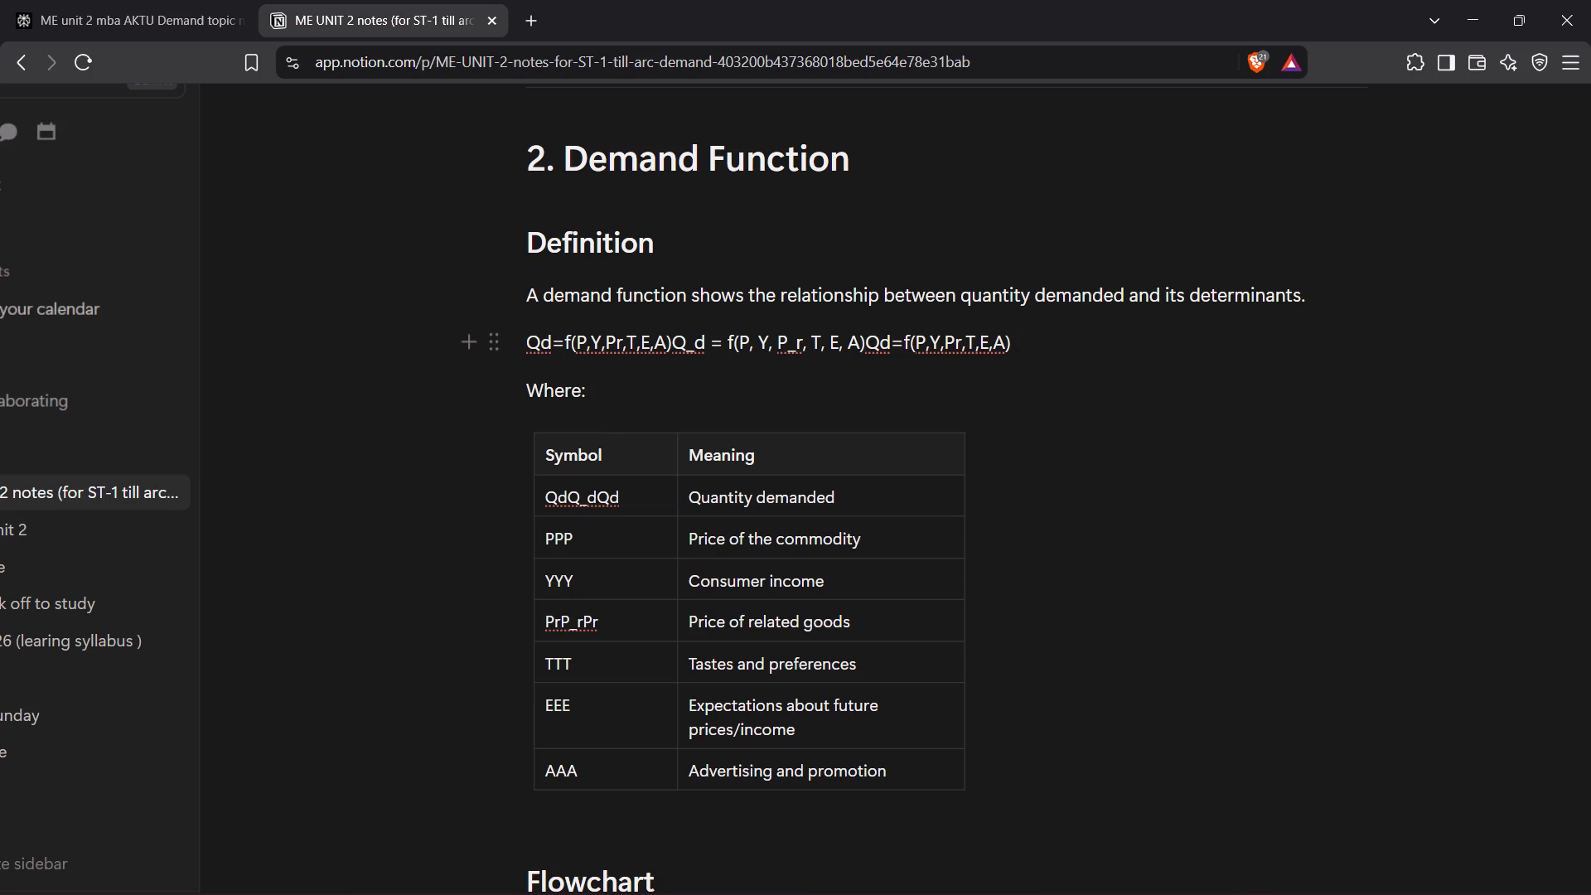
key("BackSpace")
key("BackSpace")
key("BackSpace")
key("BackSpace")
key("BackSpace")
key("BackSpace")
key("BackSpace")
key("BackSpace")
key("BackSpace")
key("BackSpace")
key("BackSpace")
key("BackSpace")
key("BackSpace")
key("BackSpace")
key("BackSpace")
key("BackSpace")
key("BackSpace")
key("BackSpace")
key("BackSpace")
key("BackSpace")
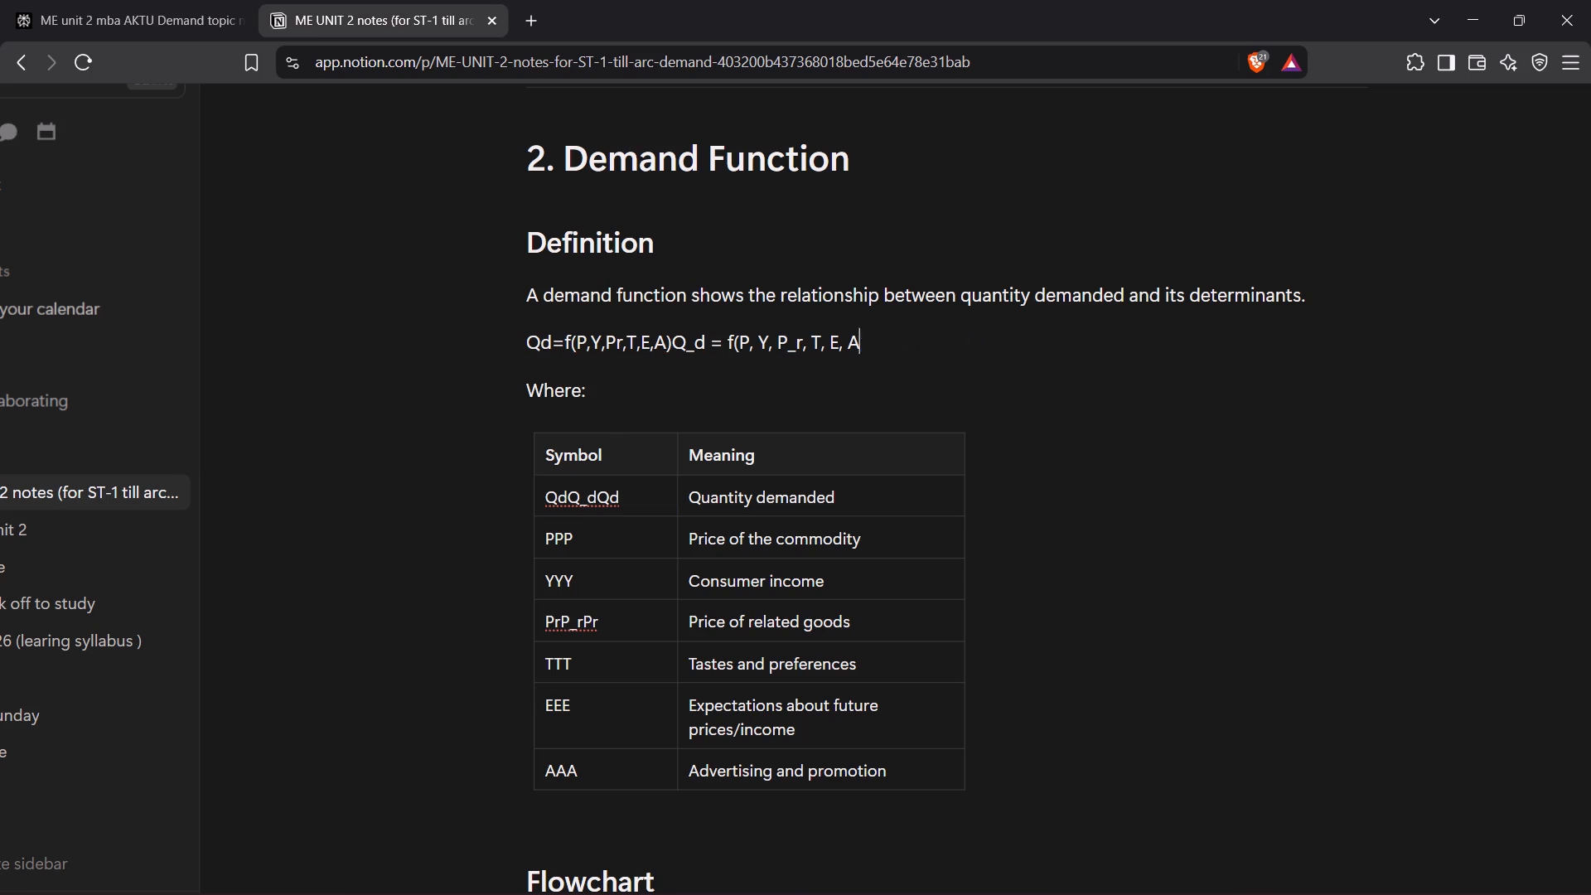
key("BackSpace")
key("BackSpace")
key("BackSpace")
key("BackSpace")
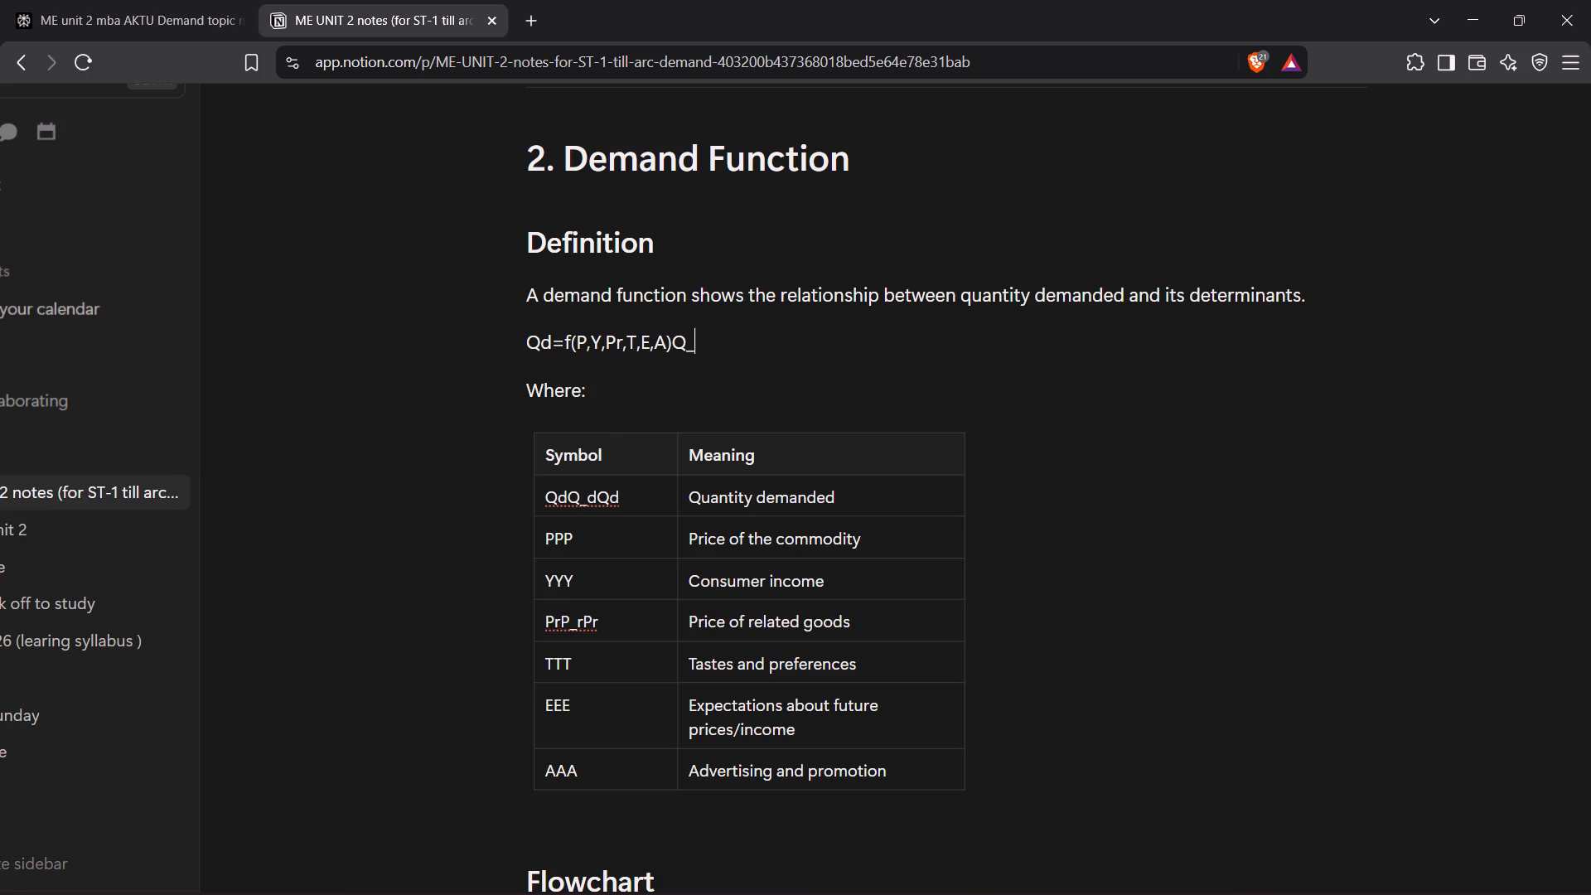
key("BackSpace")
key("BackSpace")
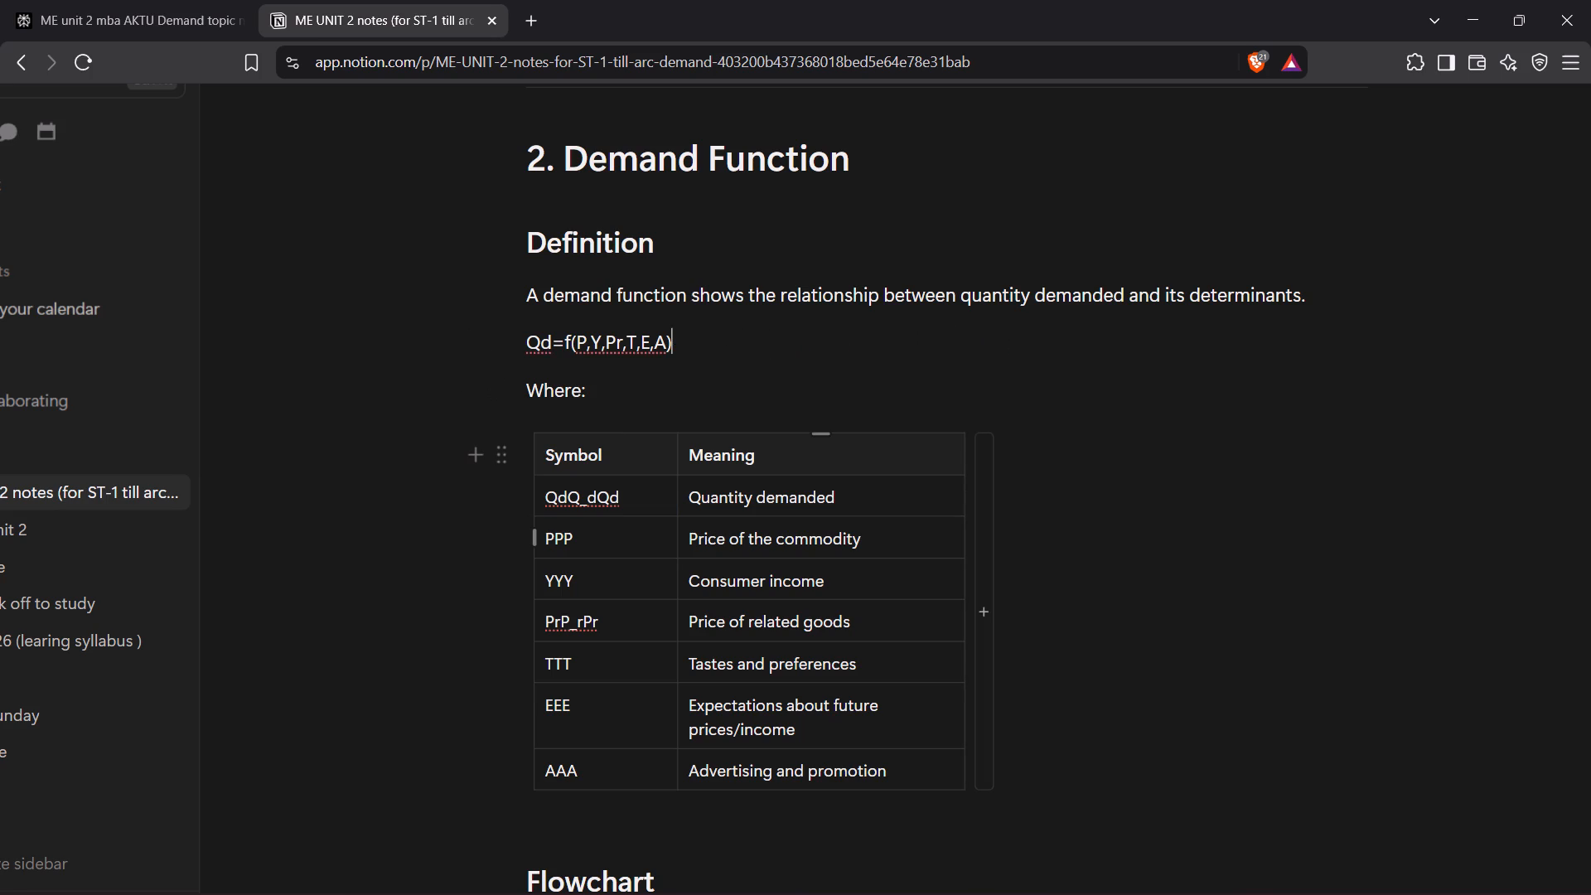
Shorten the table symbols for quantity demanded, price of the commodity and consumer income to Q, P and Y.
left_click(653, 501)
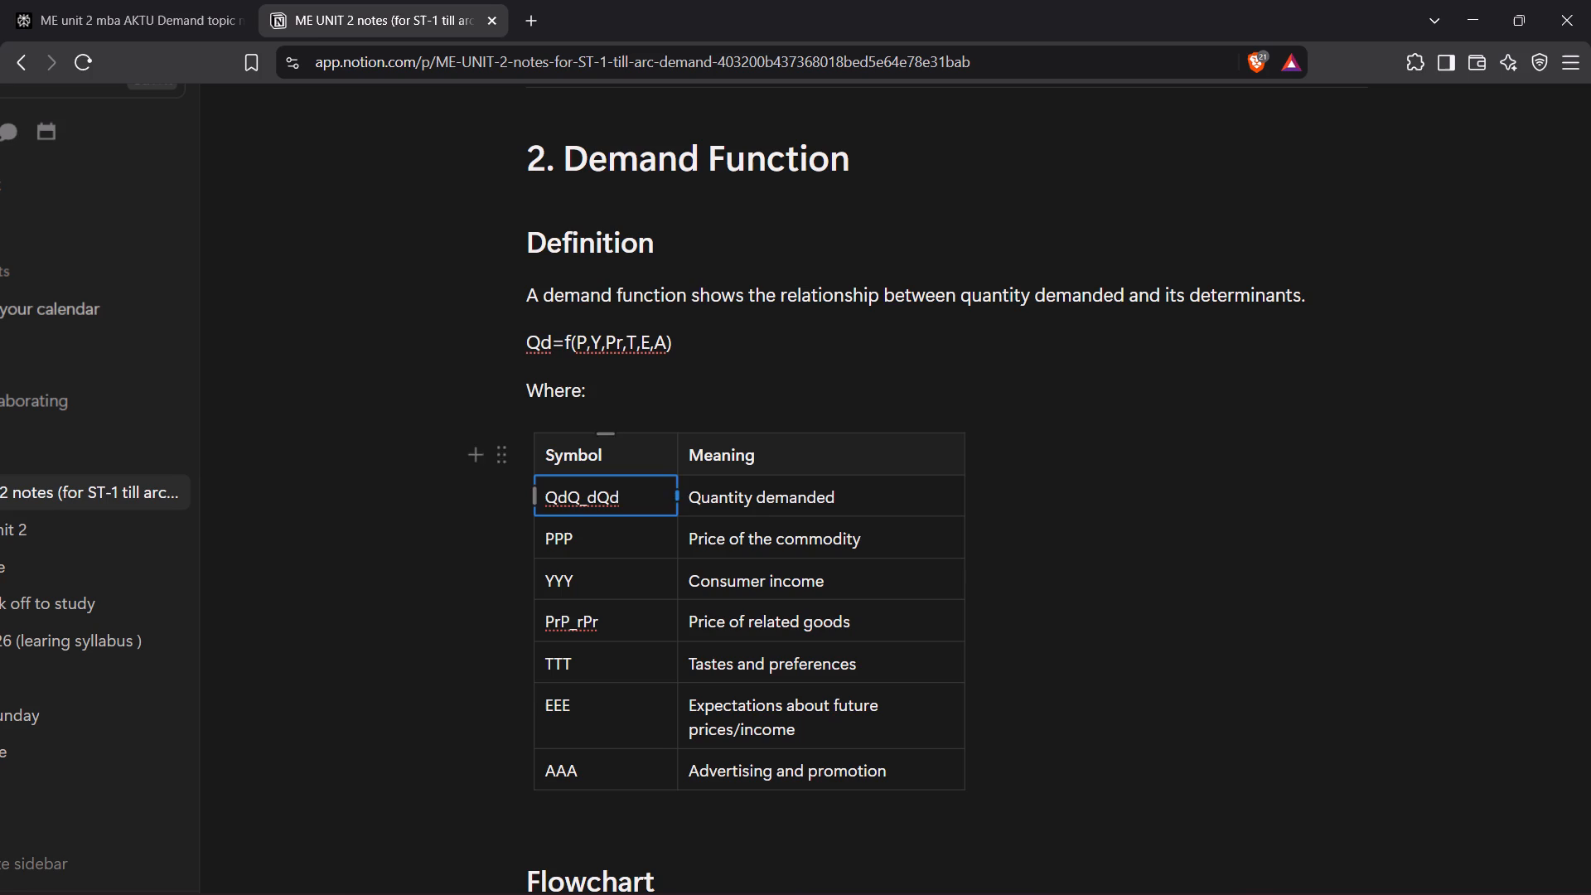
key("BackSpace")
key("BackSpace")
key("BackSpace")
key("BackSpace")
key("BackSpace")
key("BackSpace")
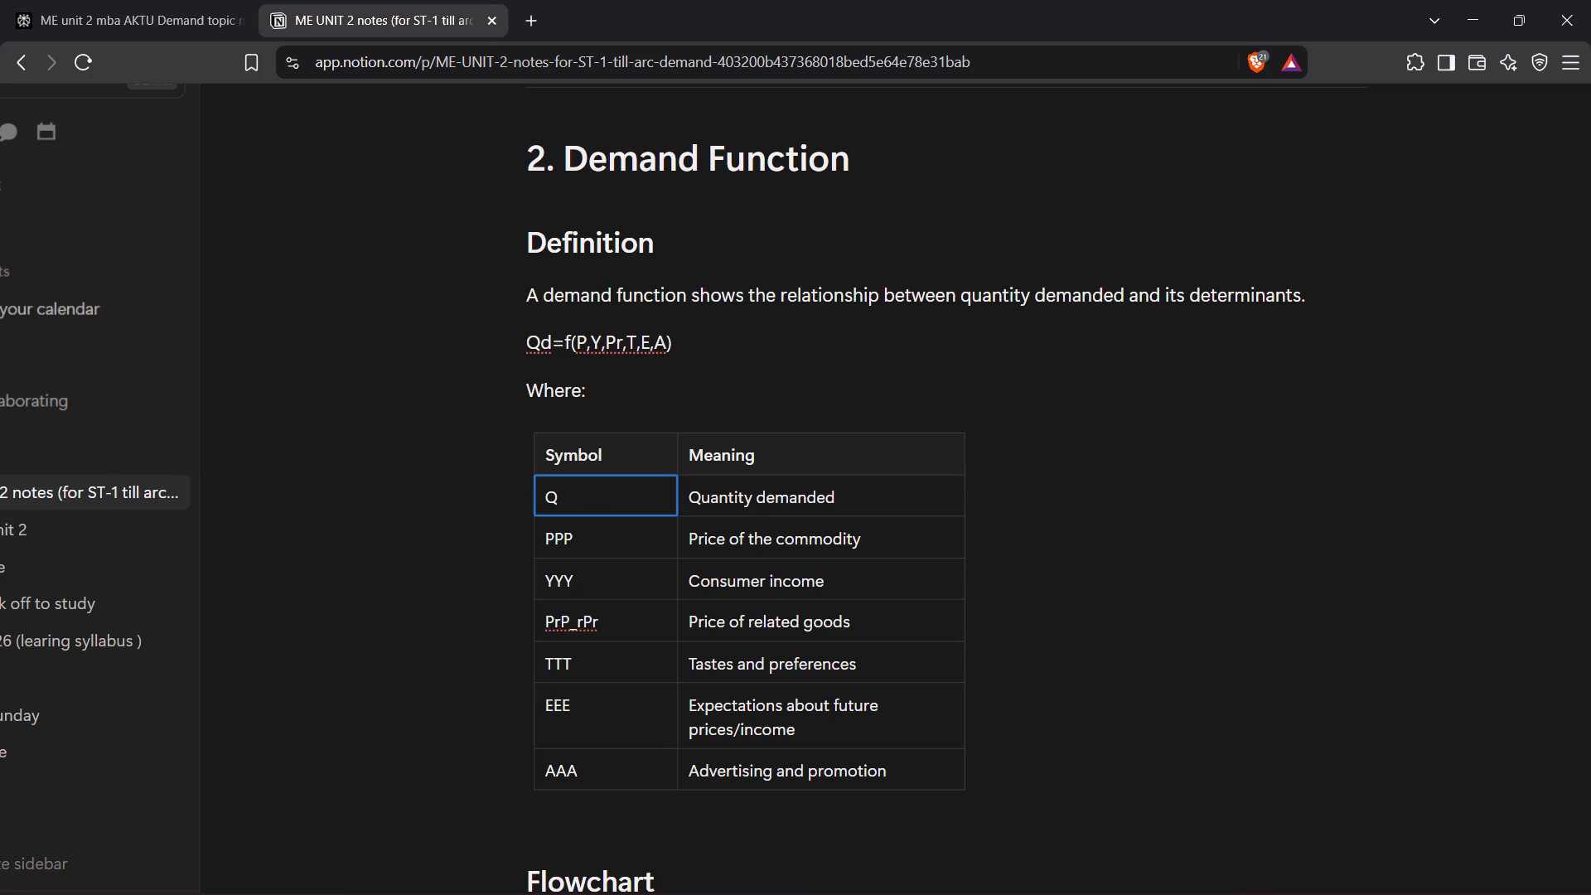
key("Down")
key("BackSpace")
key("BackSpace")
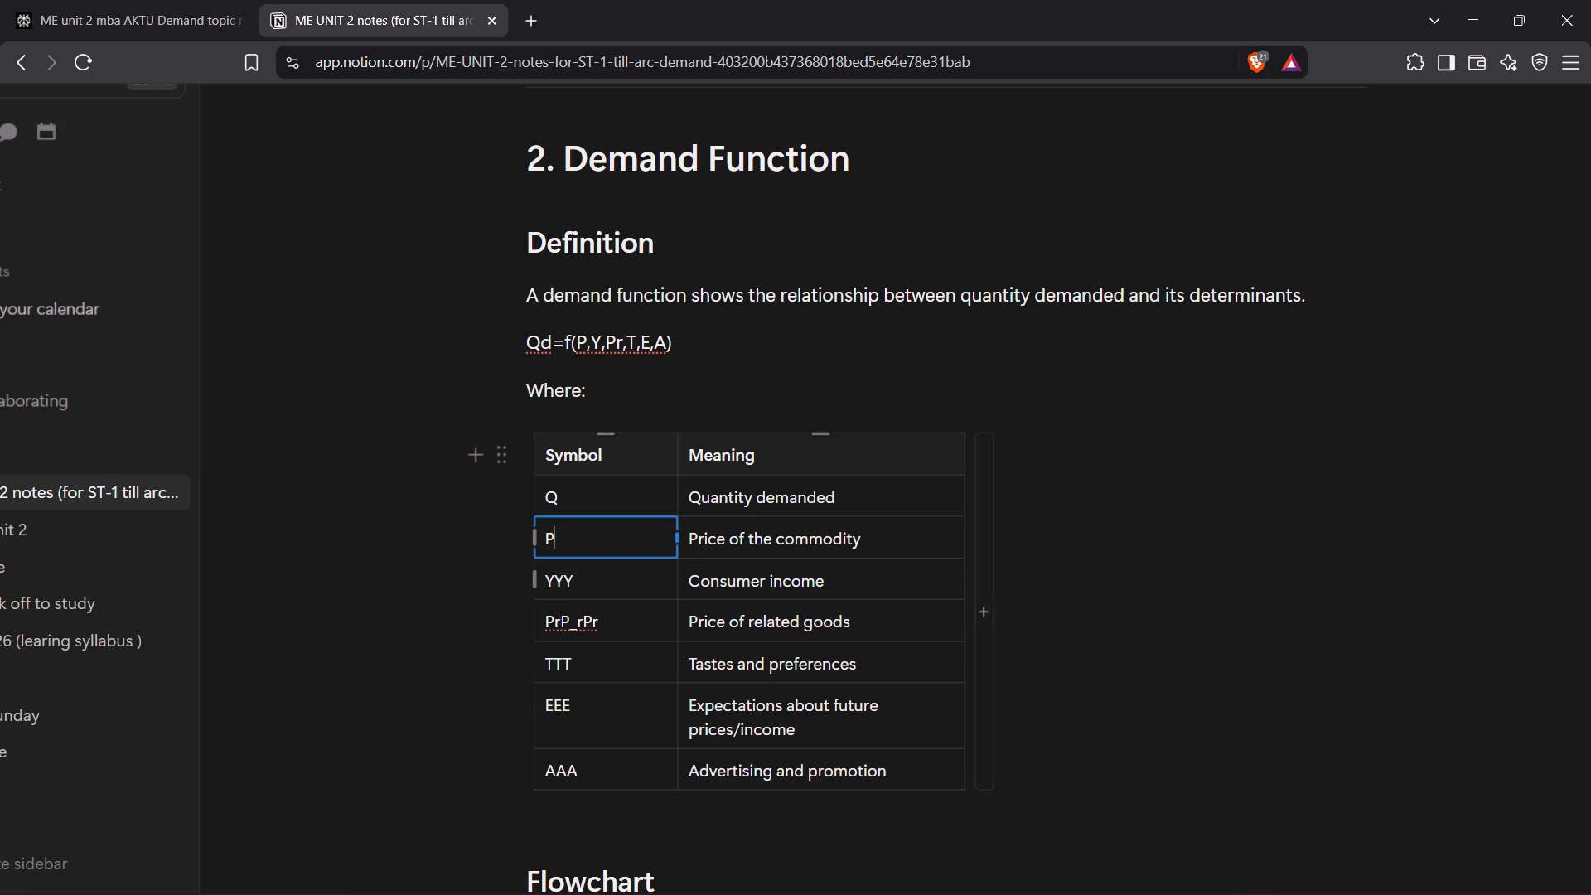
left_click(668, 577)
key("BackSpace")
key("BackSpace")
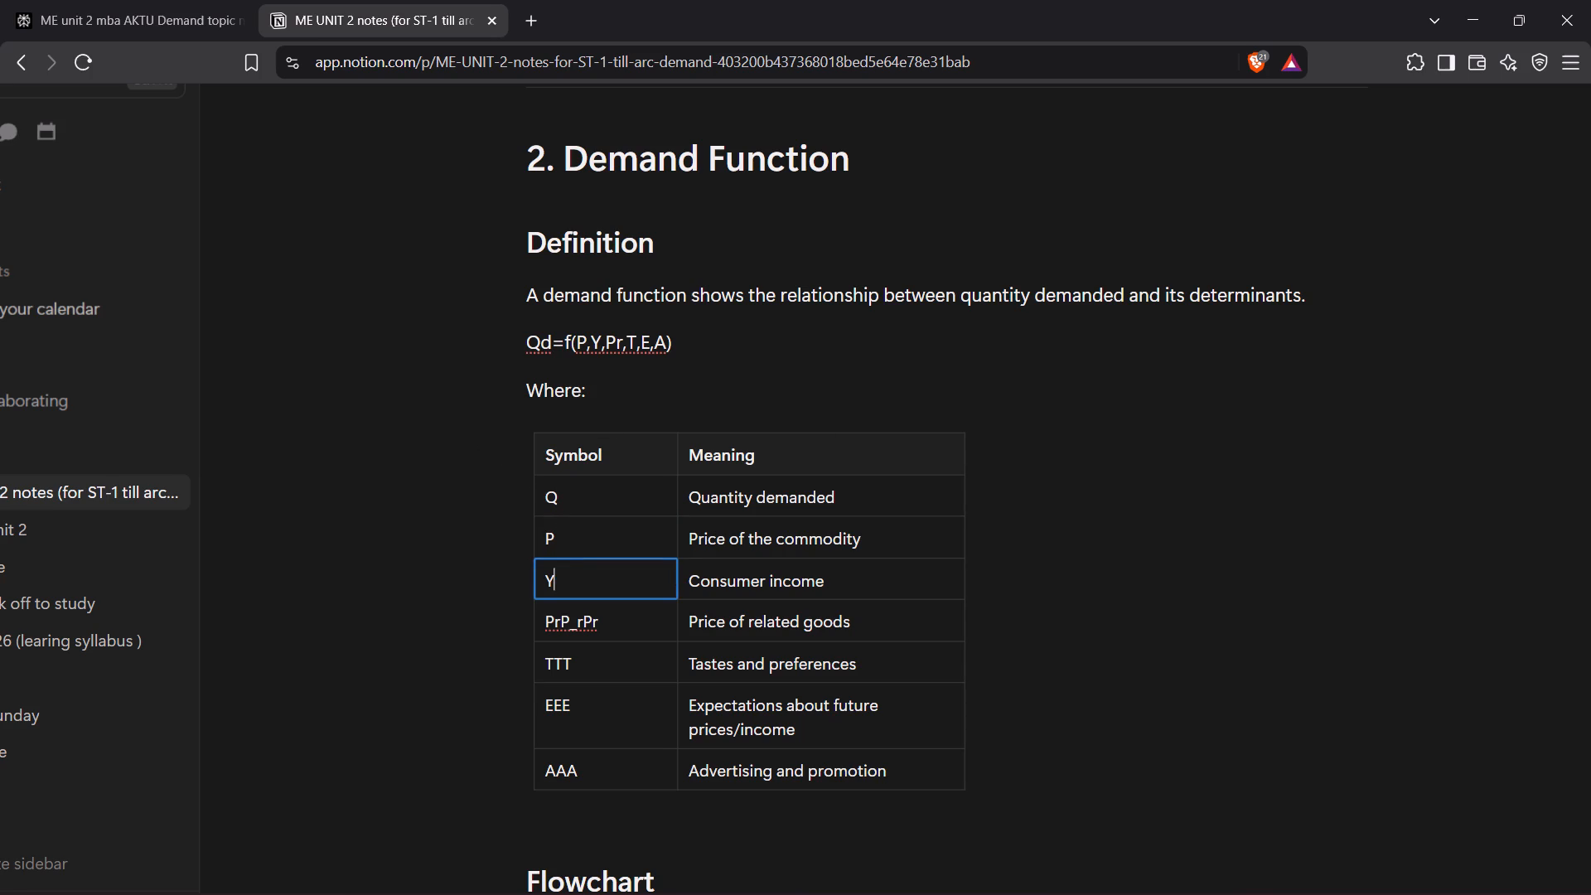
Shorten the symbol for price of related goods to Pr in the Demand Function table.
key("Down")
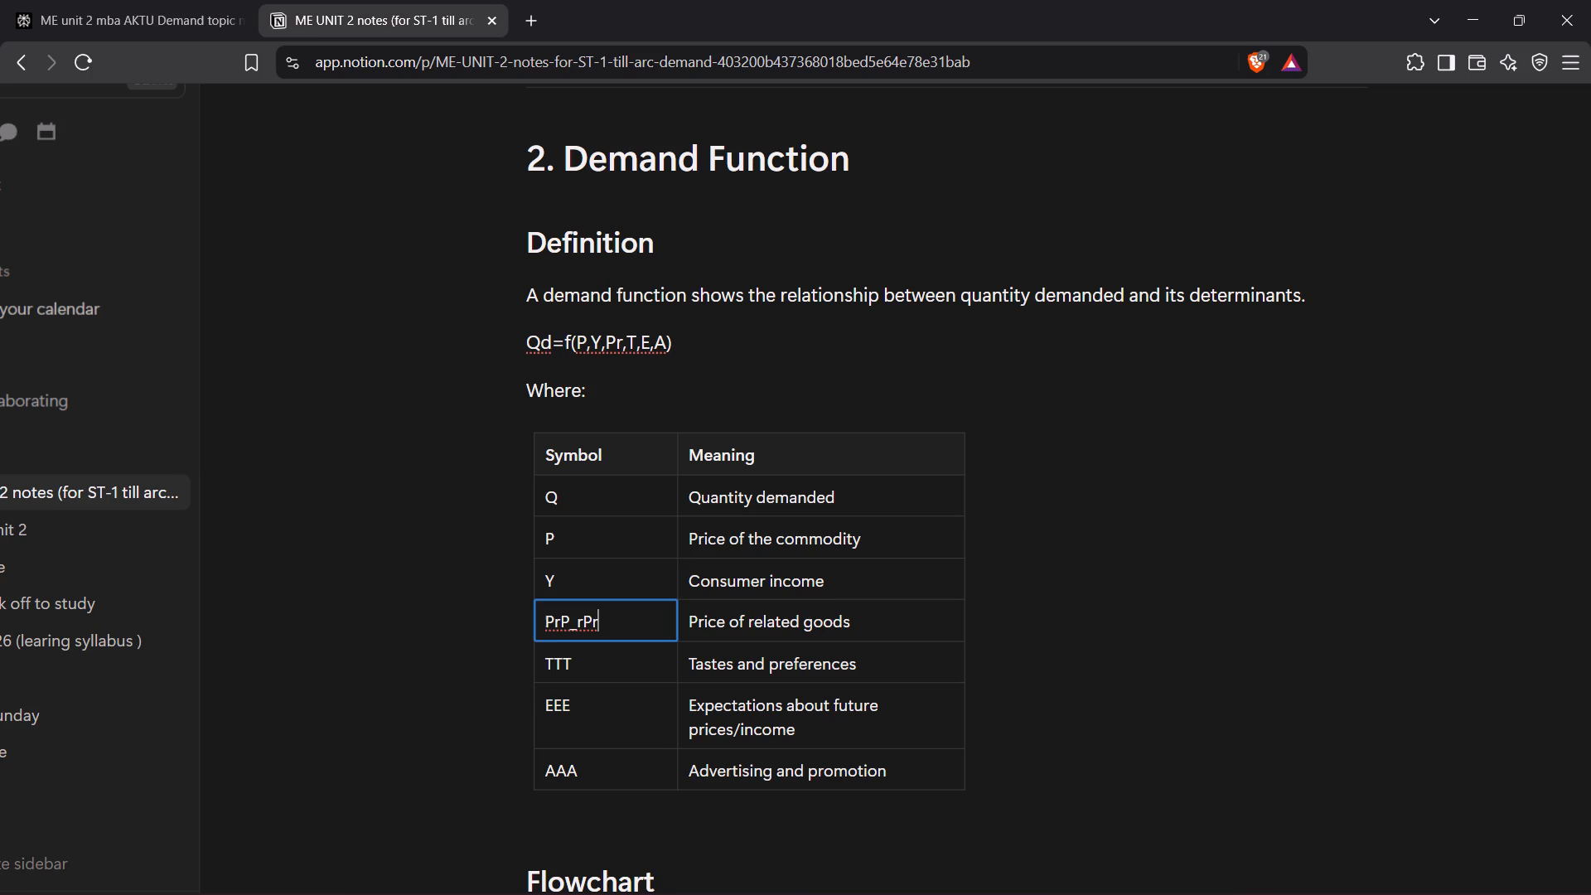
key("BackSpace")
key("BackSpace")
key("BackSpace")
key("BackSpace")
key("BackSpace")
key("BackSpace")
key("r")
Shorten the table symbols for tastes and preferences, expectations, and advertising and promotion to T, E and A.
key("Down")
key("BackSpace")
key("BackSpace")
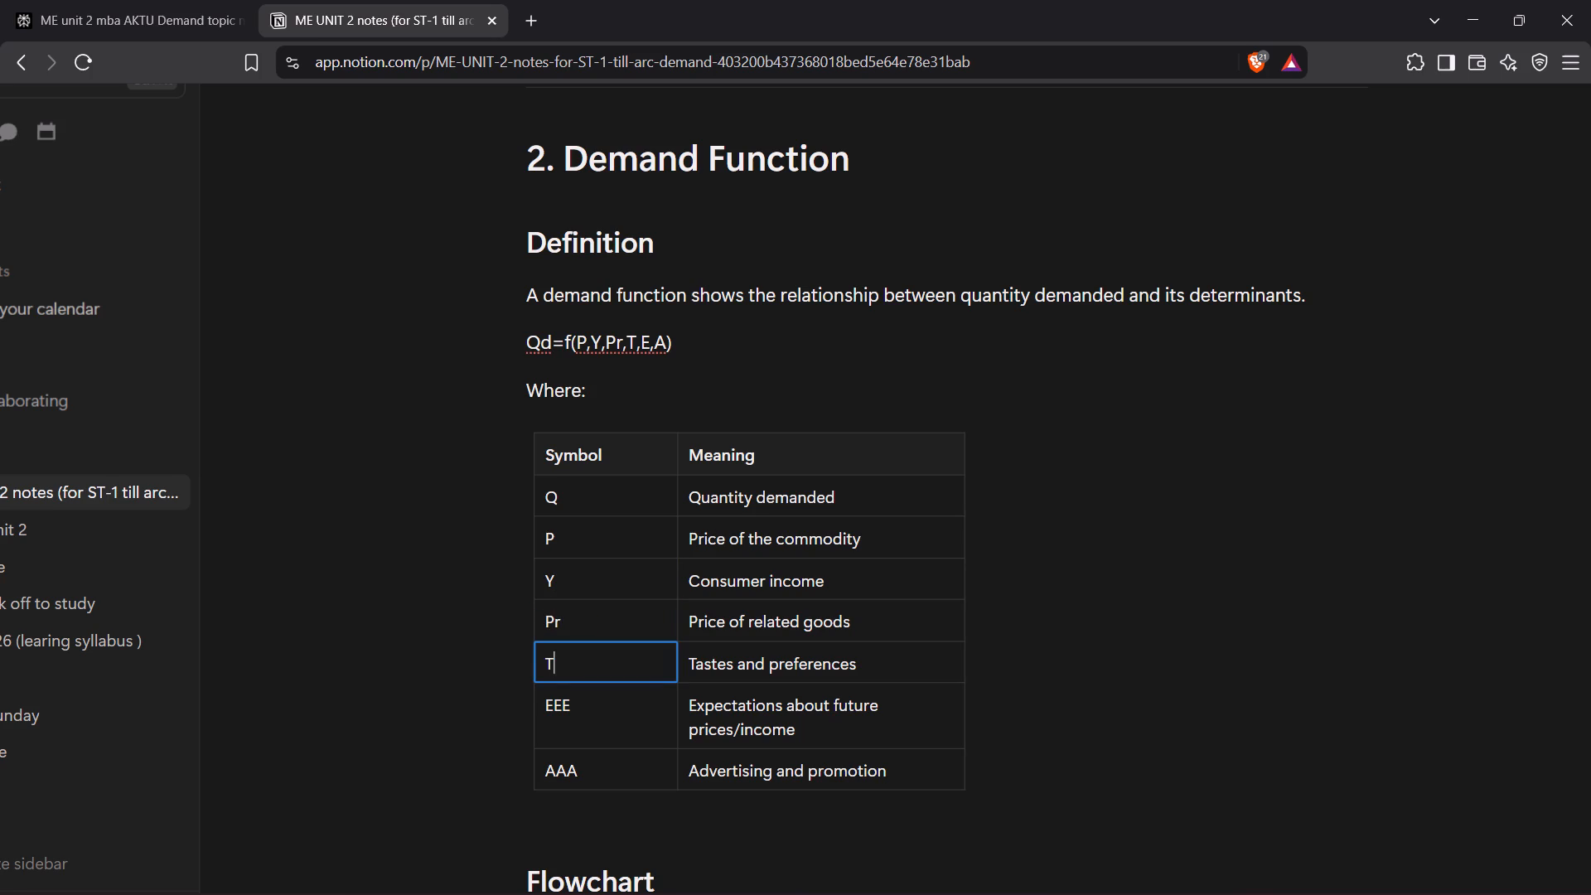
key("Down")
key("BackSpace")
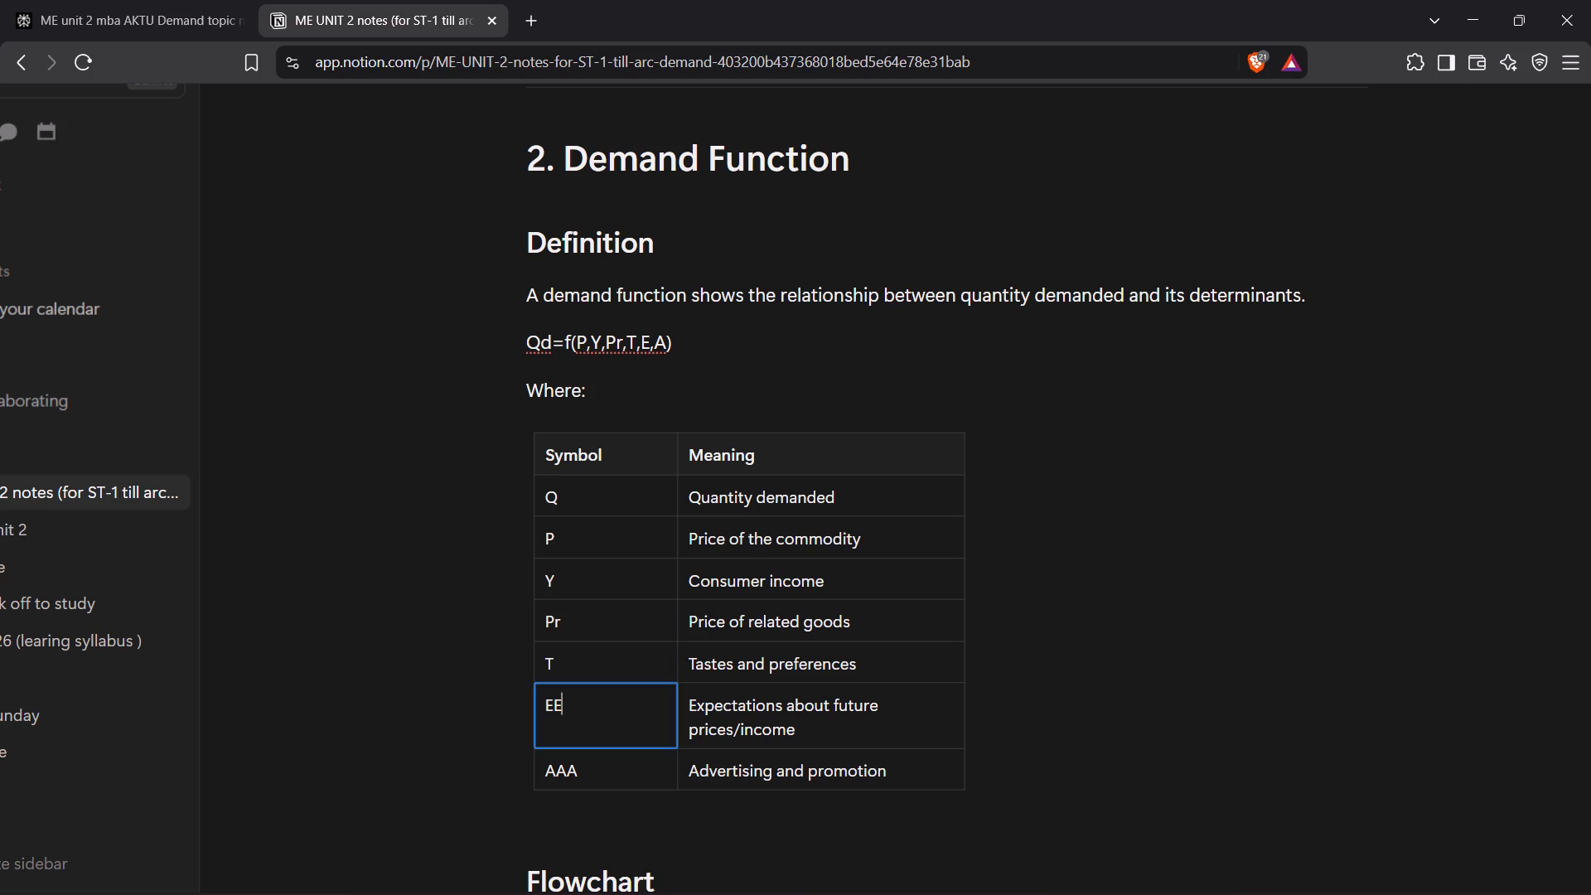
key("BackSpace")
scroll(668, 577, "down", 1)
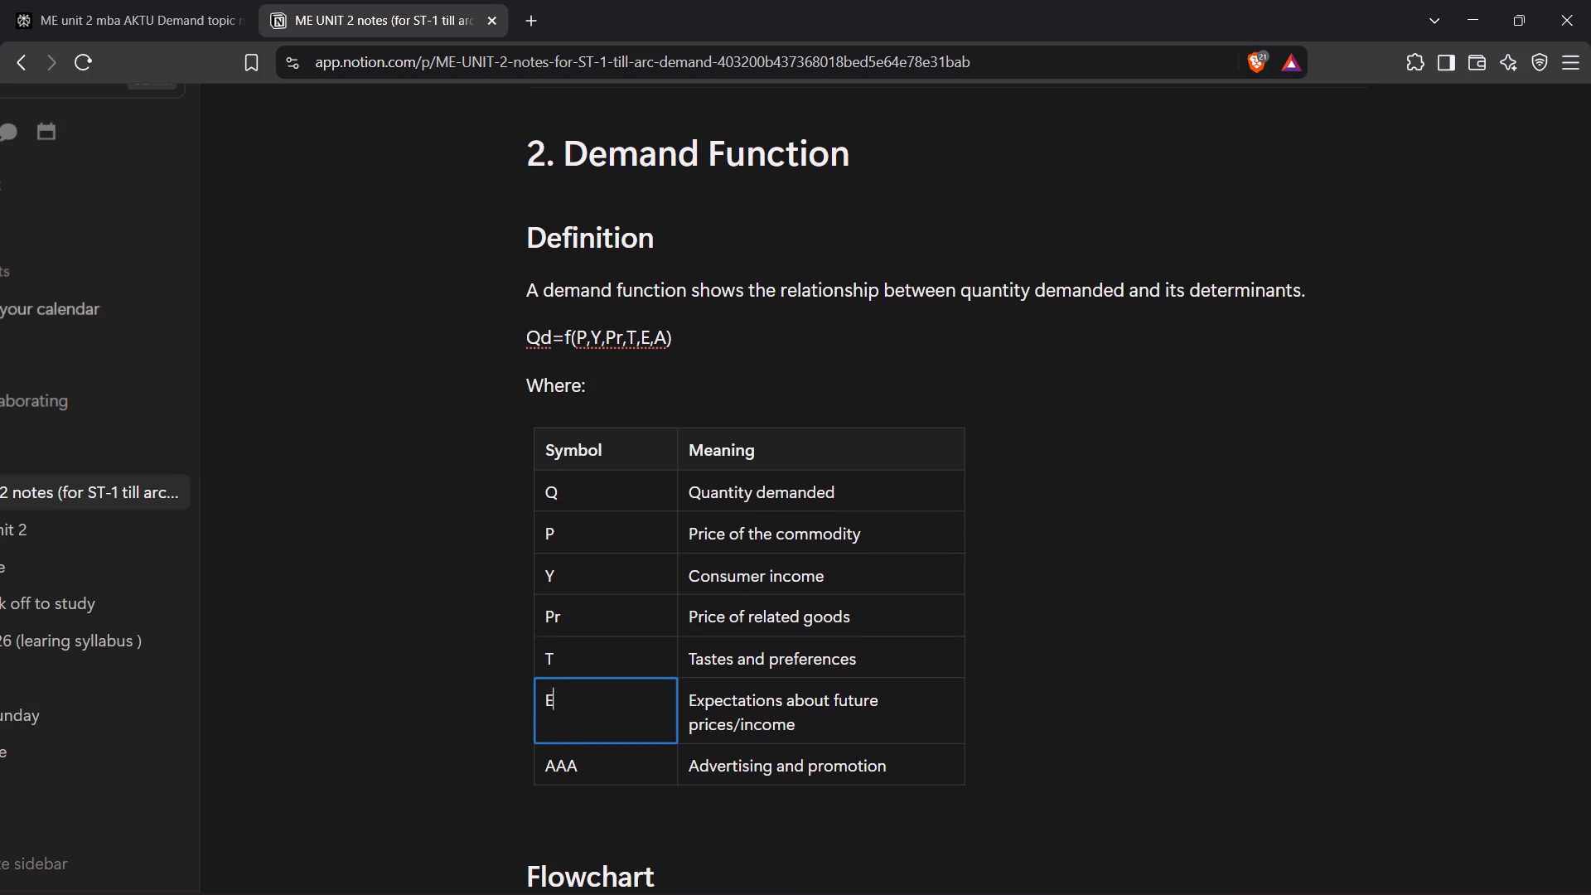
scroll(668, 577, "down", 1)
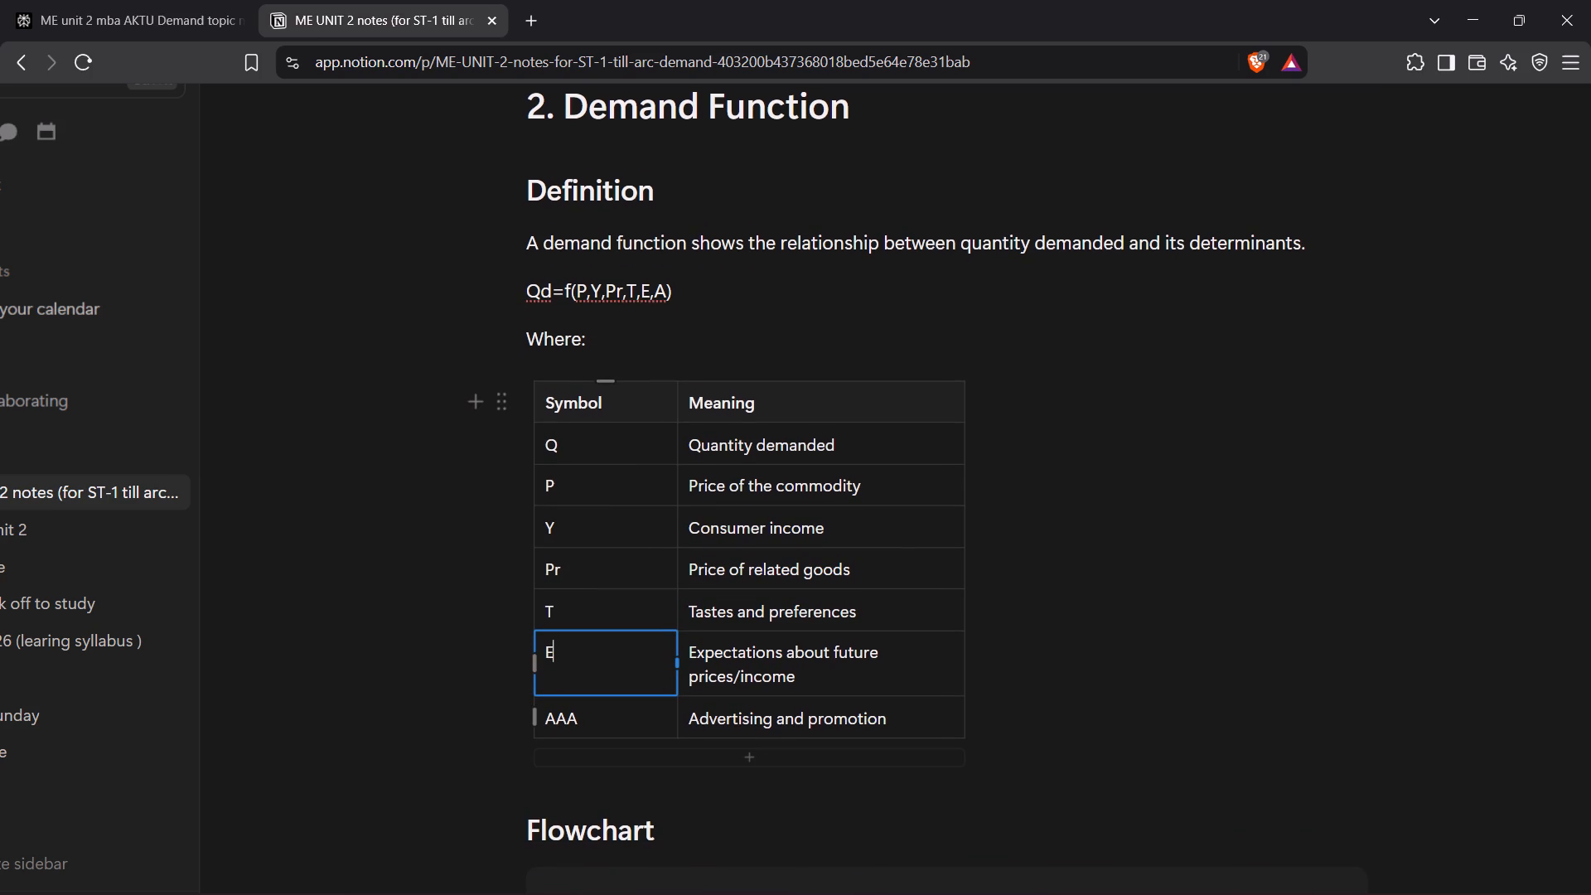
left_click(617, 727)
key("BackSpace")
key("BackSpace")
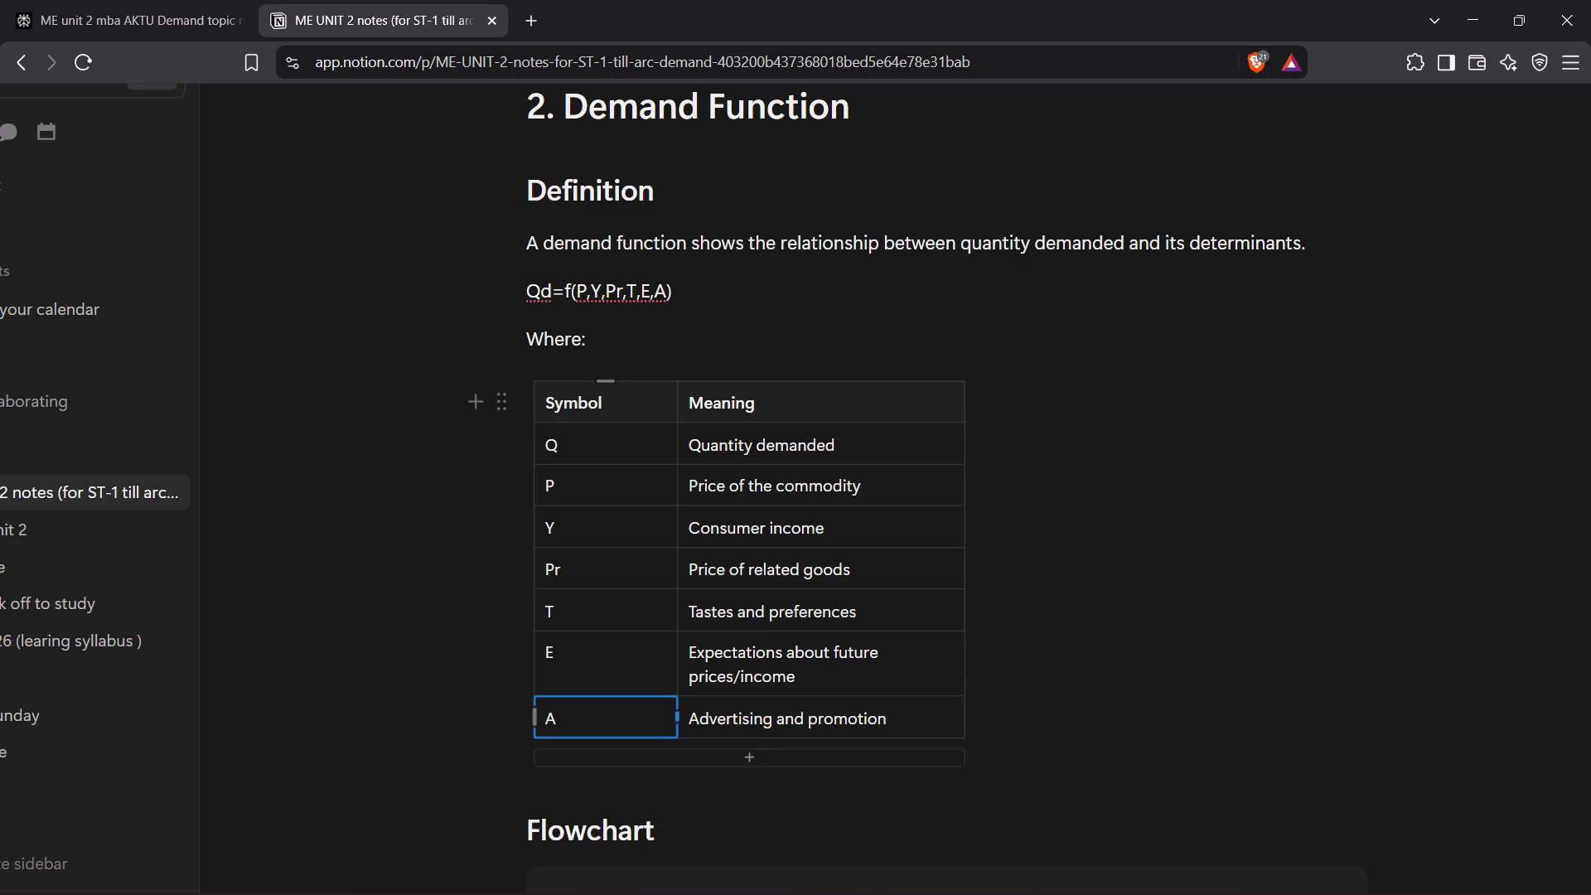
left_click(529, 712)
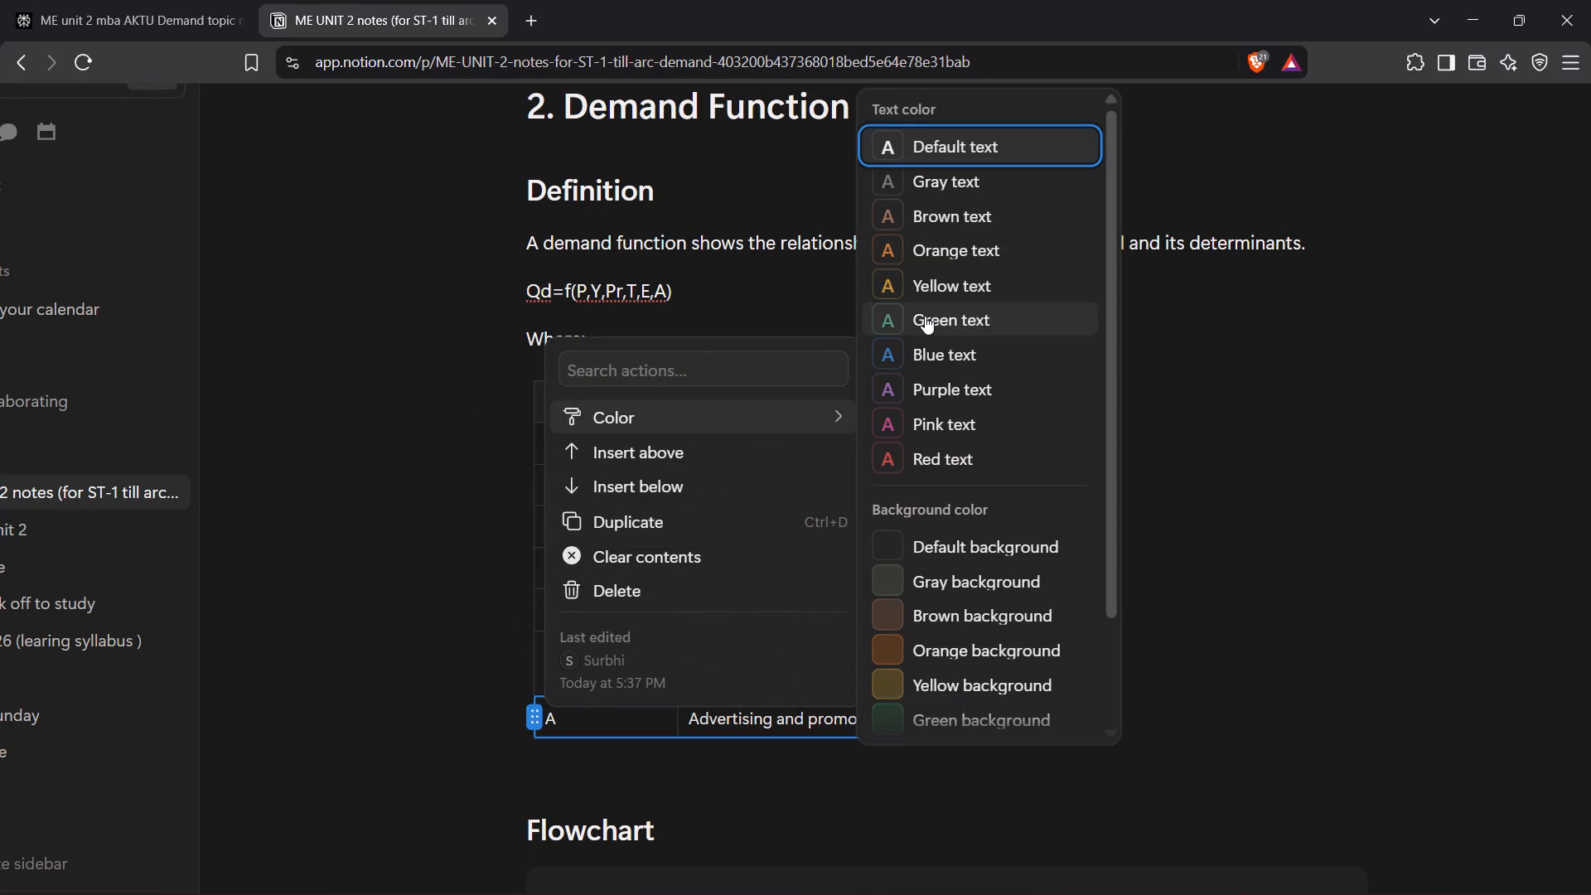
left_click(842, 786)
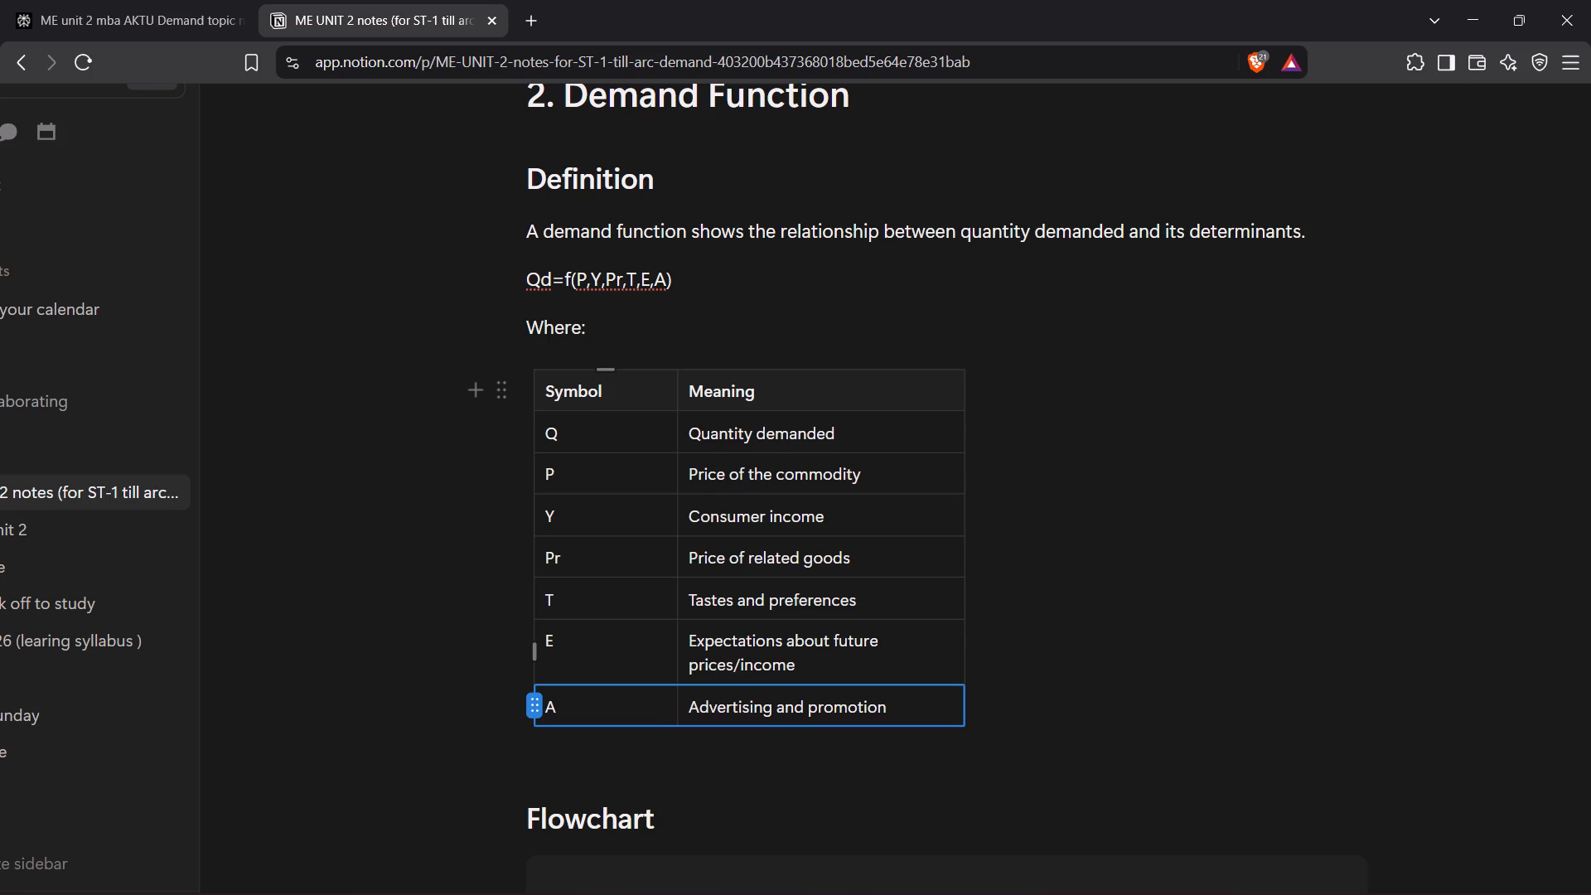
Delete the stray word "text" before DETERMINANTS in the Demand Function flowchart.
scroll(650, 660, "down", 1)
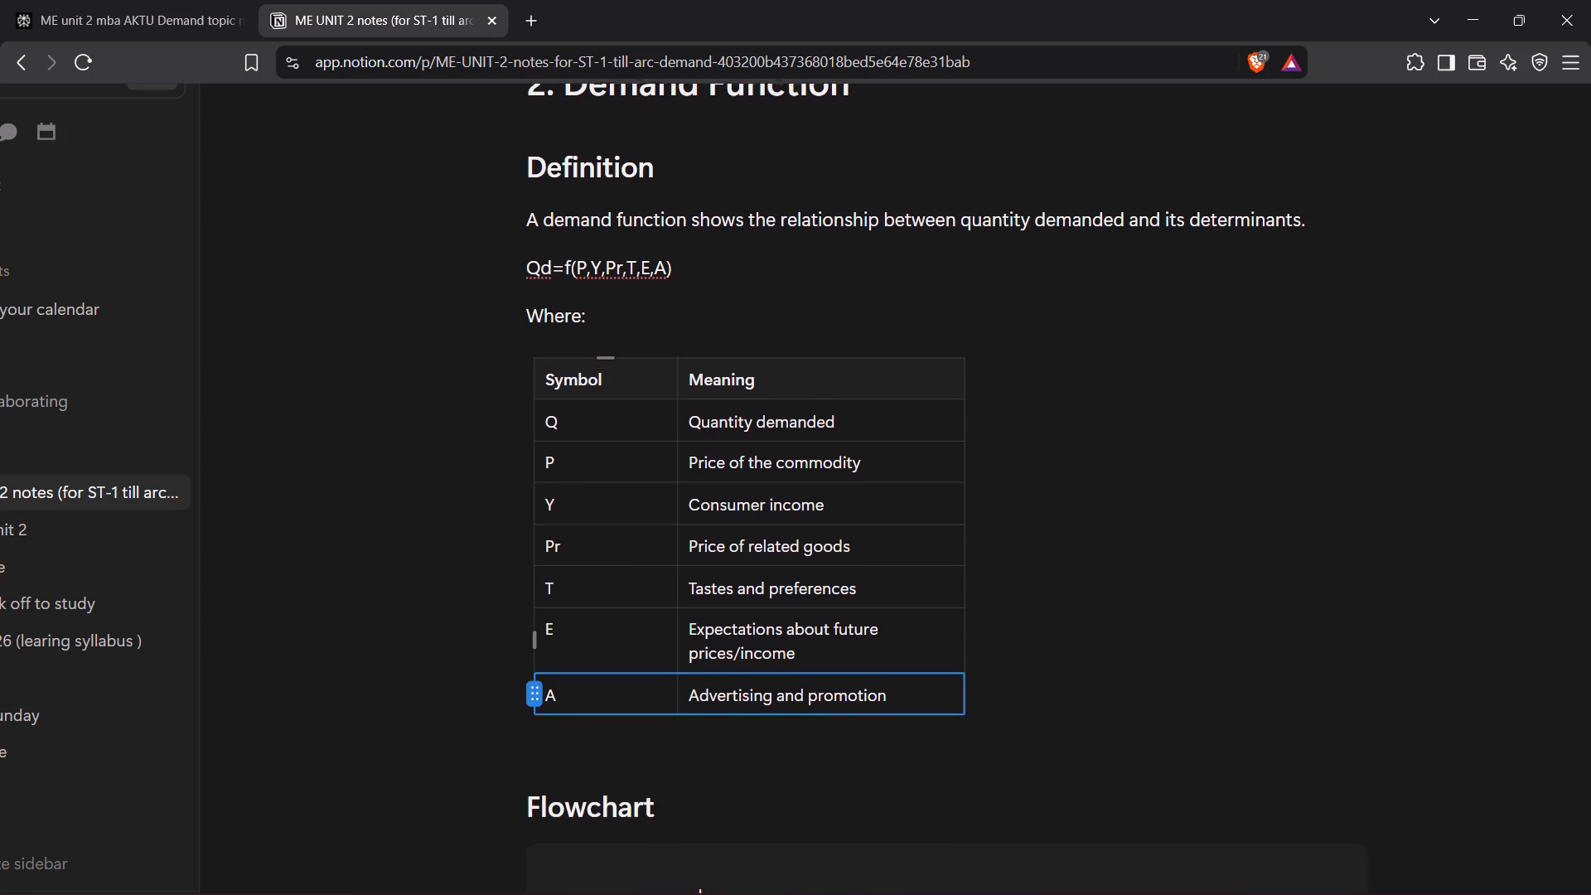
scroll(650, 660, "down", 1)
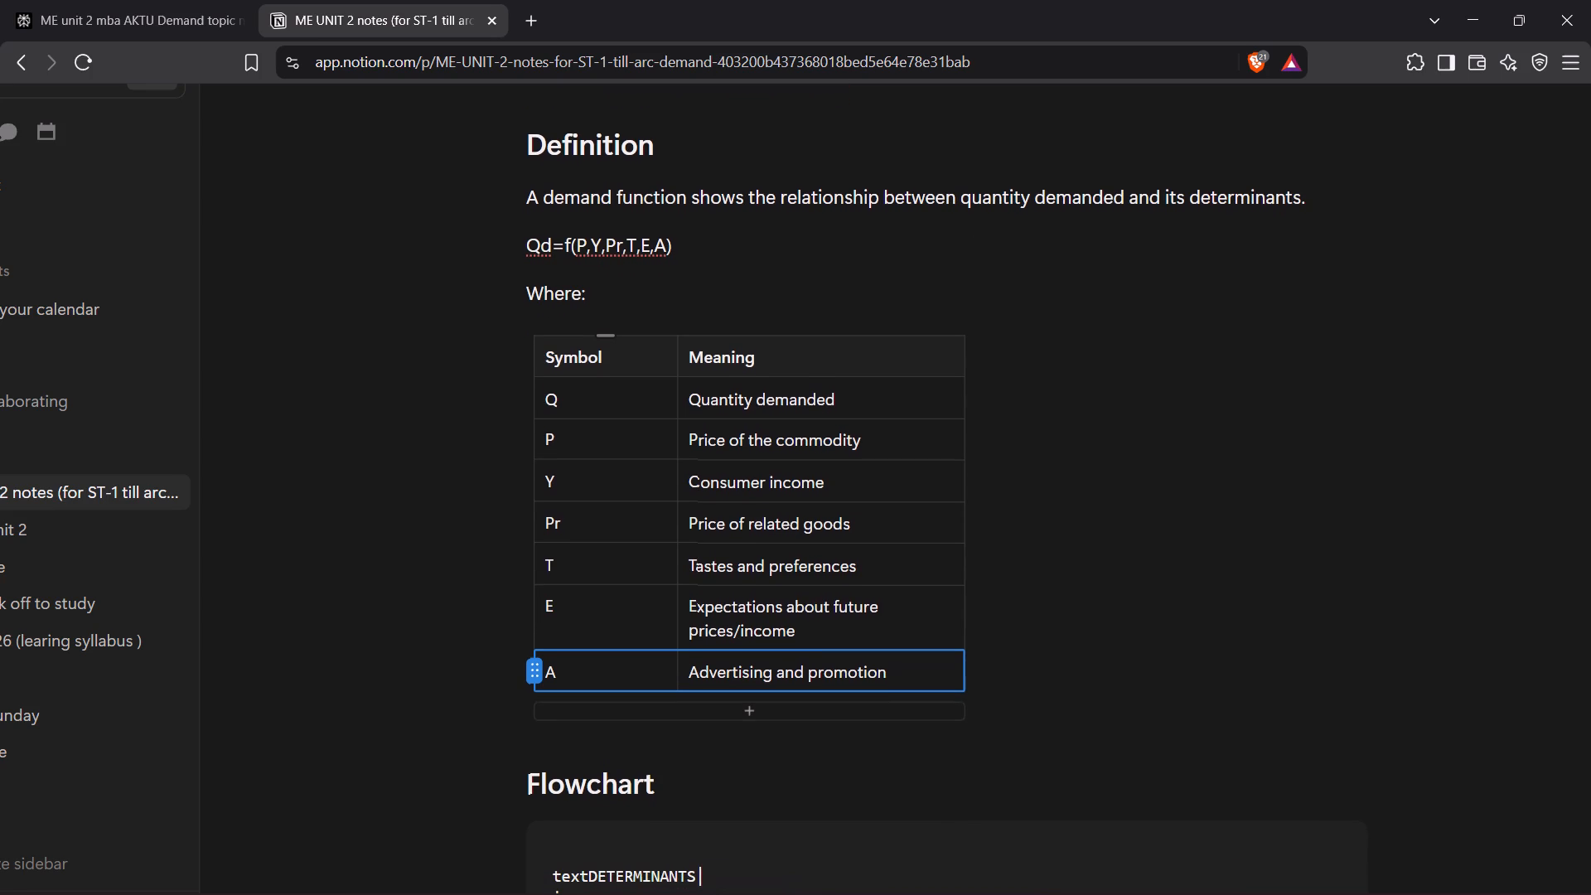
scroll(650, 660, "down", 1)
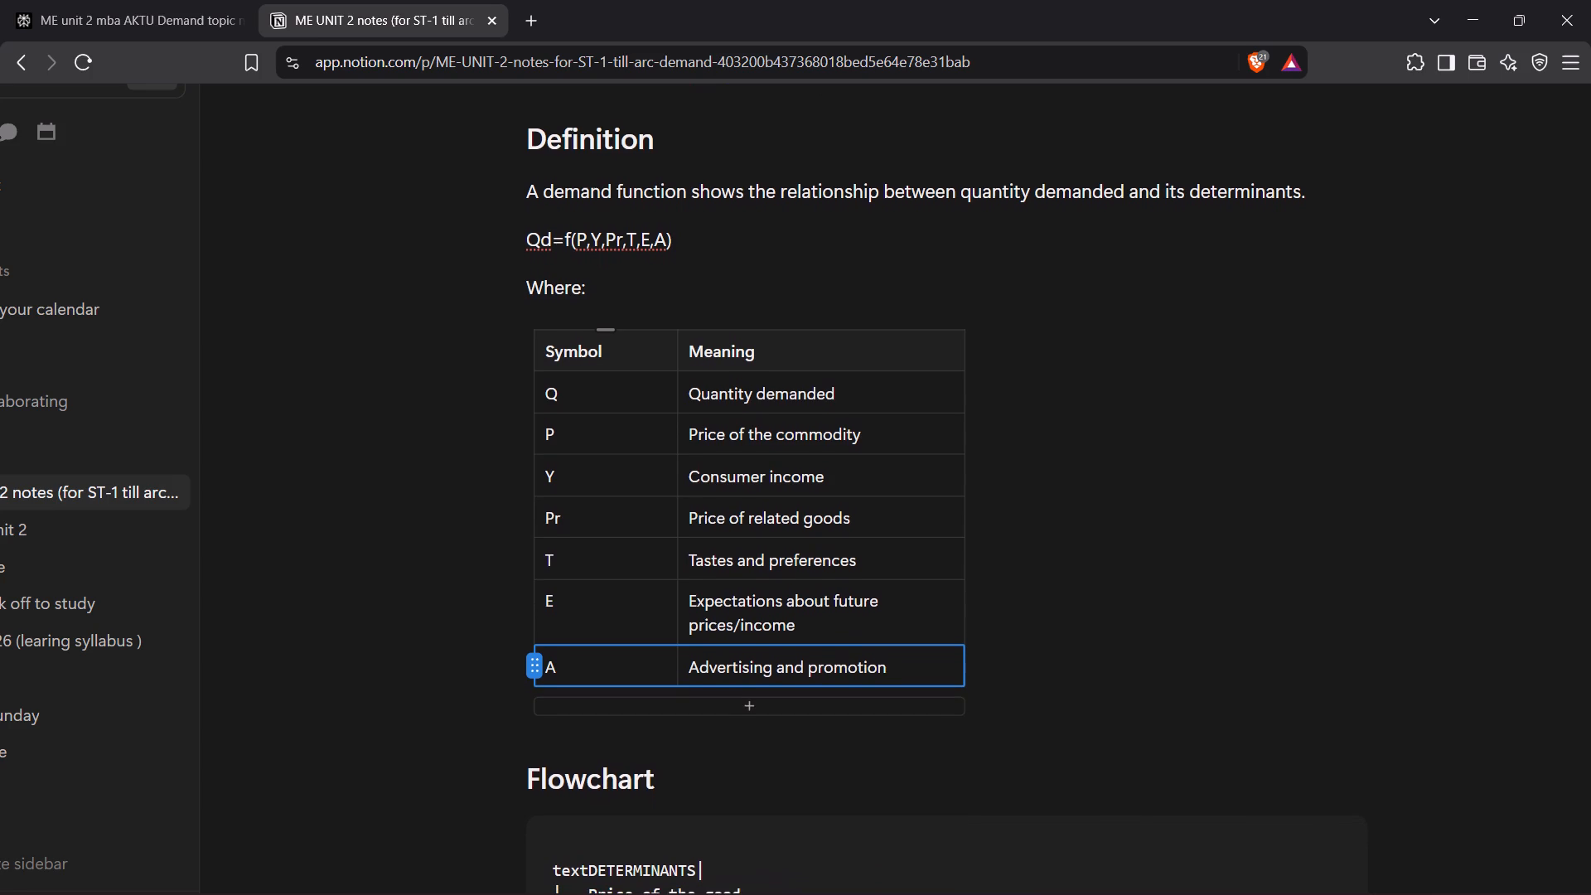
scroll(650, 660, "down", 2)
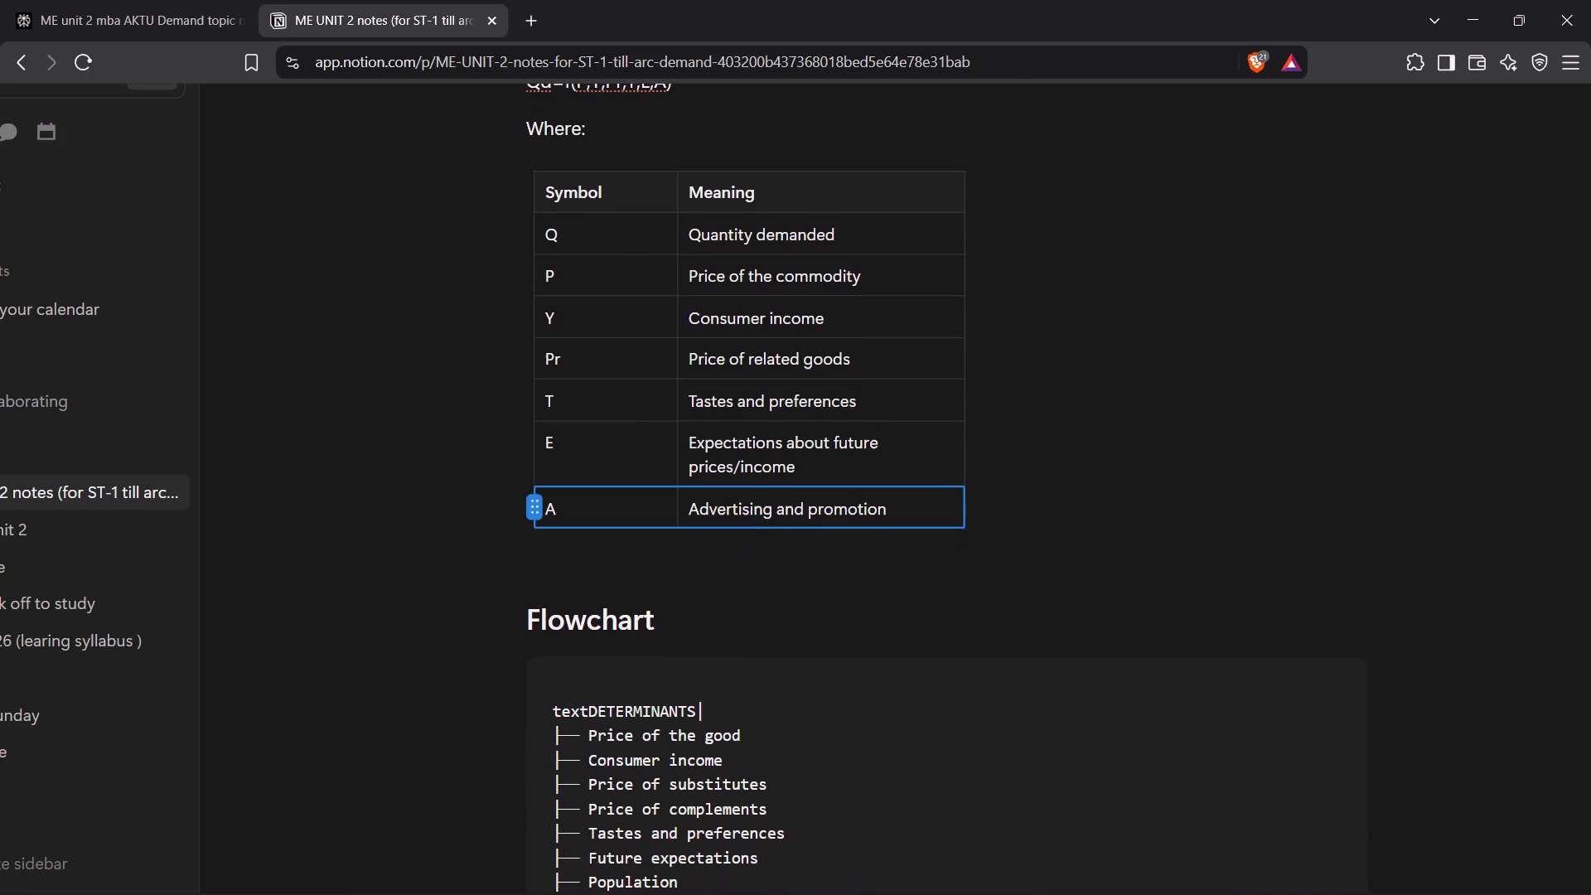
scroll(650, 660, "up", 2)
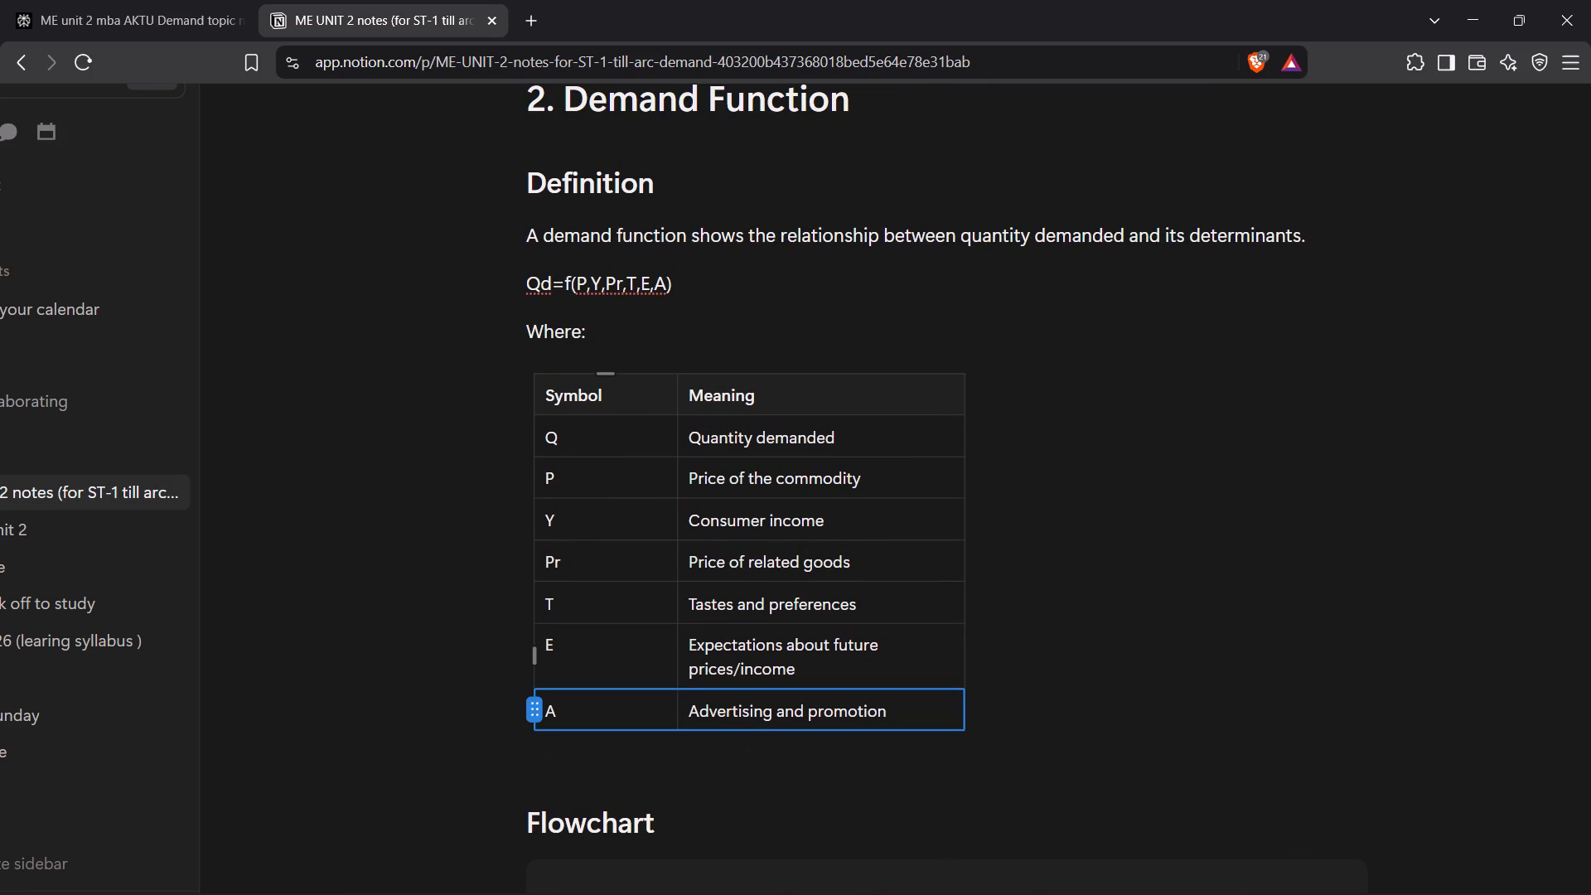
scroll(650, 660, "down", 1)
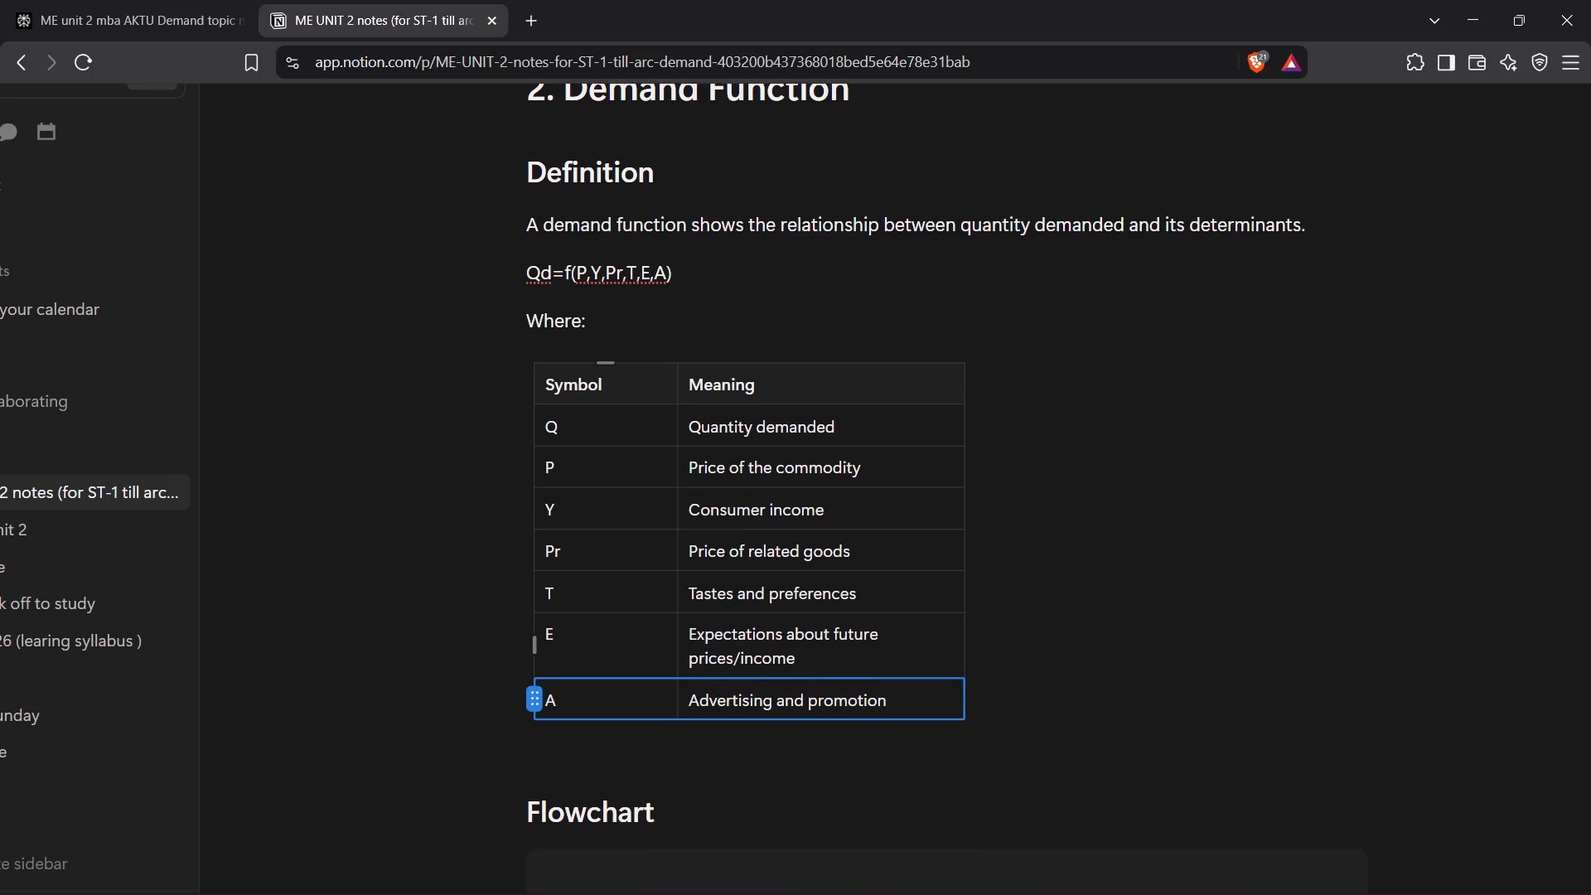
scroll(650, 660, "down", 3)
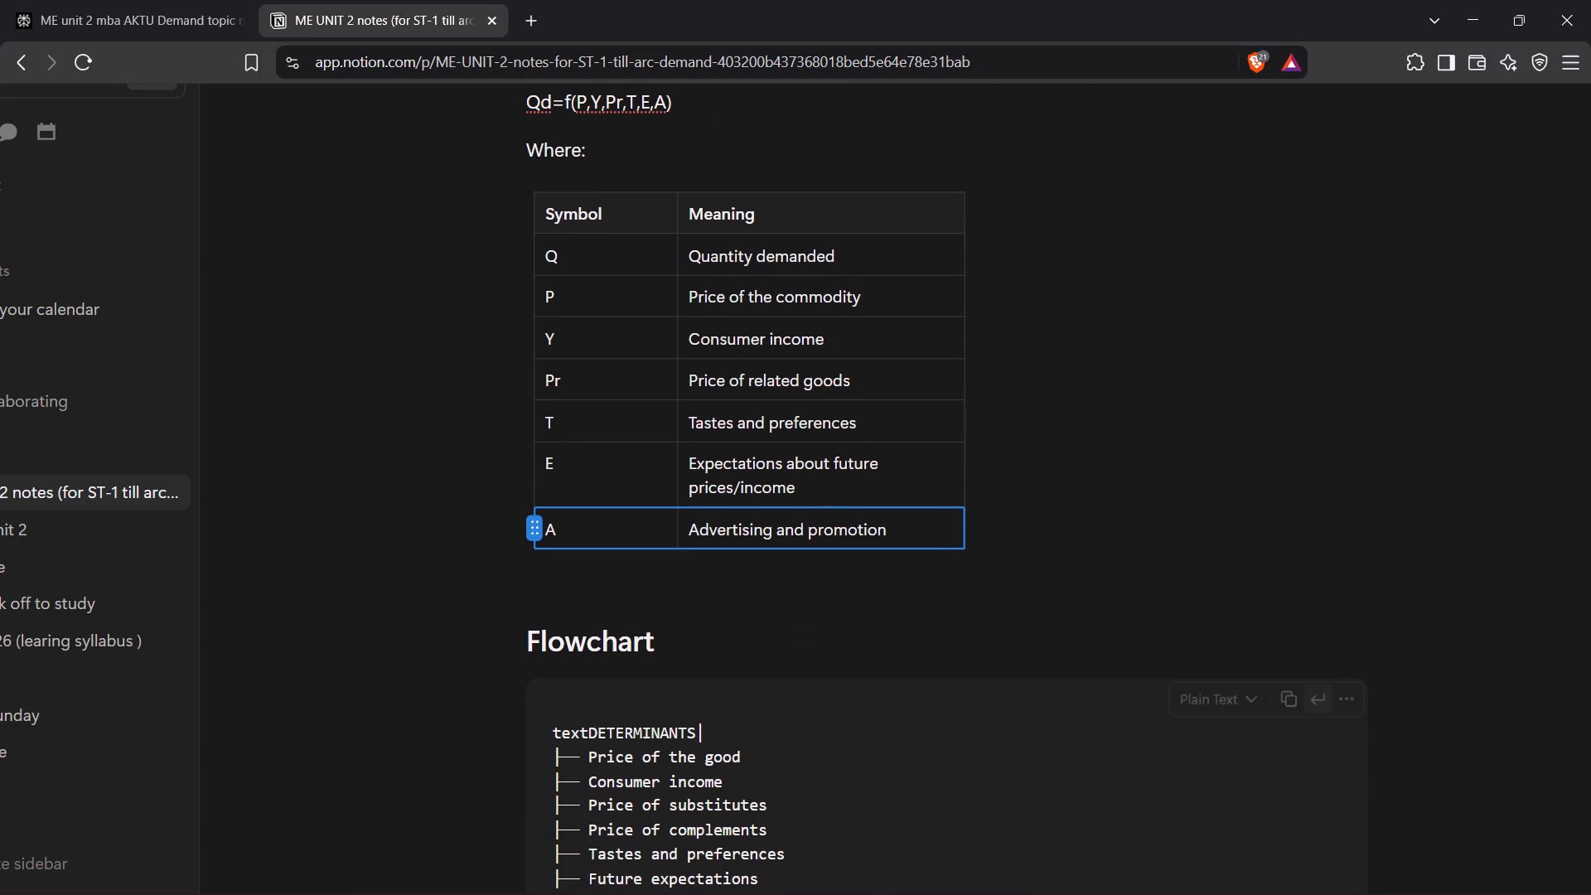
left_click(591, 736)
key("BackSpace")
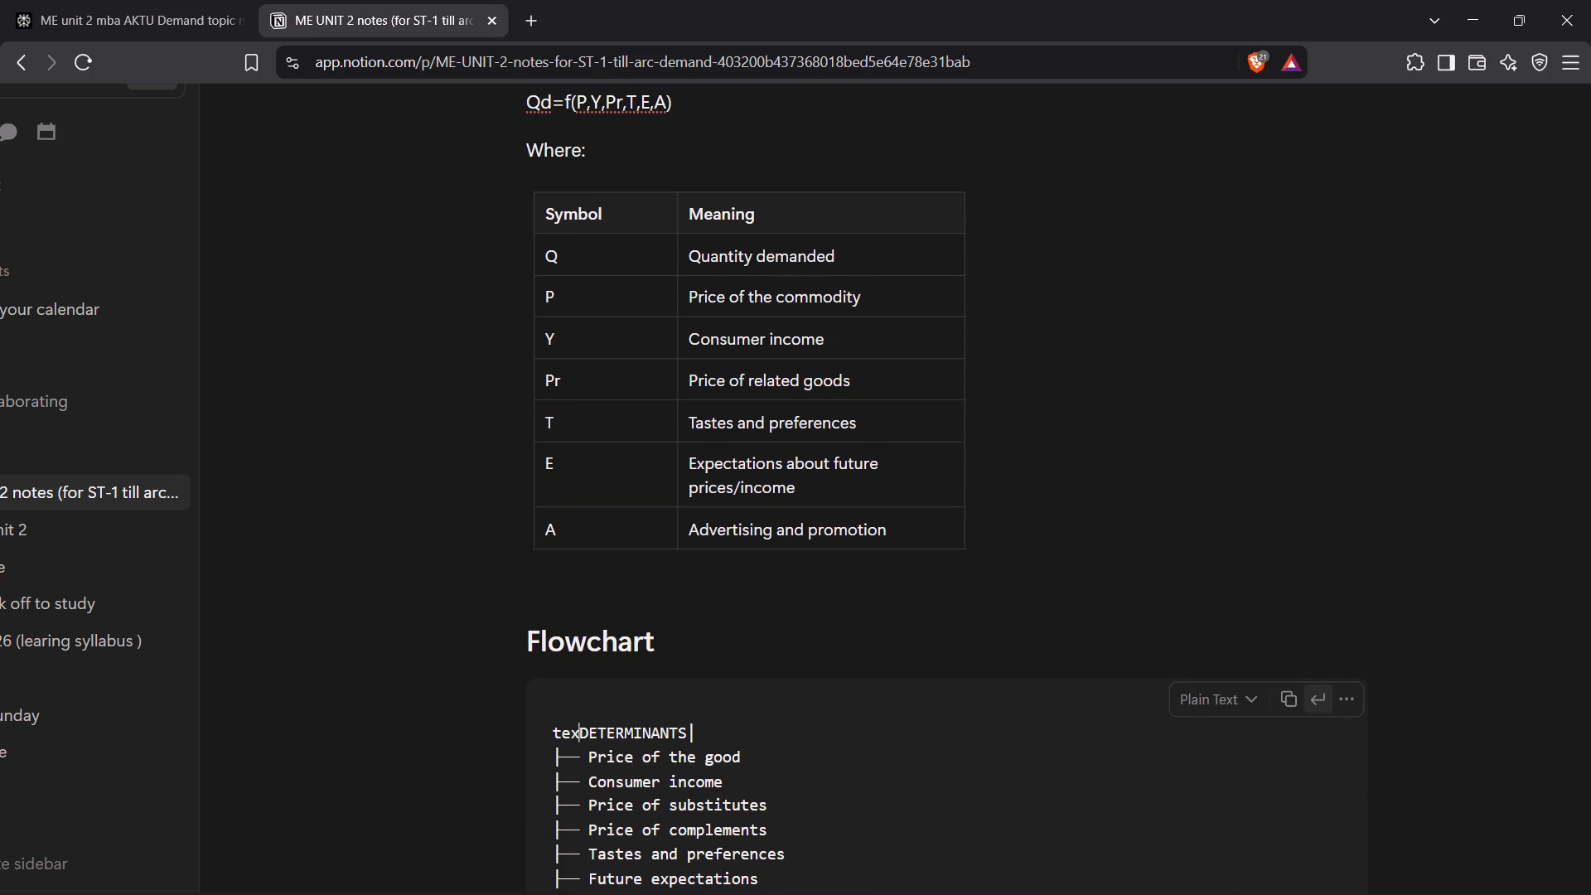
key("BackSpace")
key("BackSpace")
key("BackSpace")
Read through the Demand Function symbol table, the determinants flowchart and the smartphone demand example.
scroll(591, 736, "down", 1)
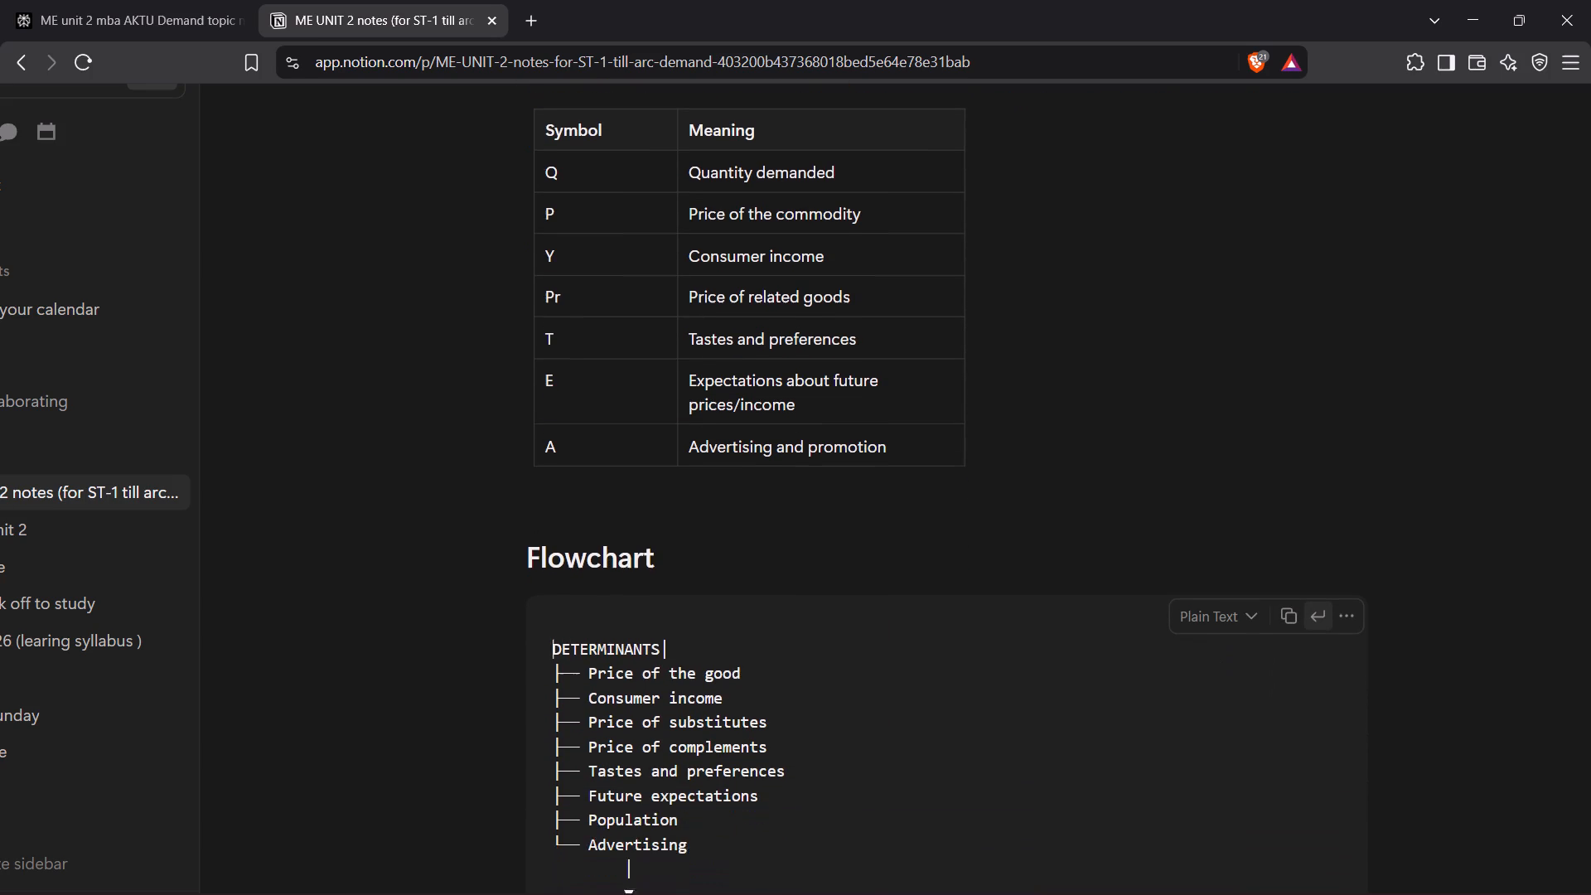
scroll(591, 736, "down", 2)
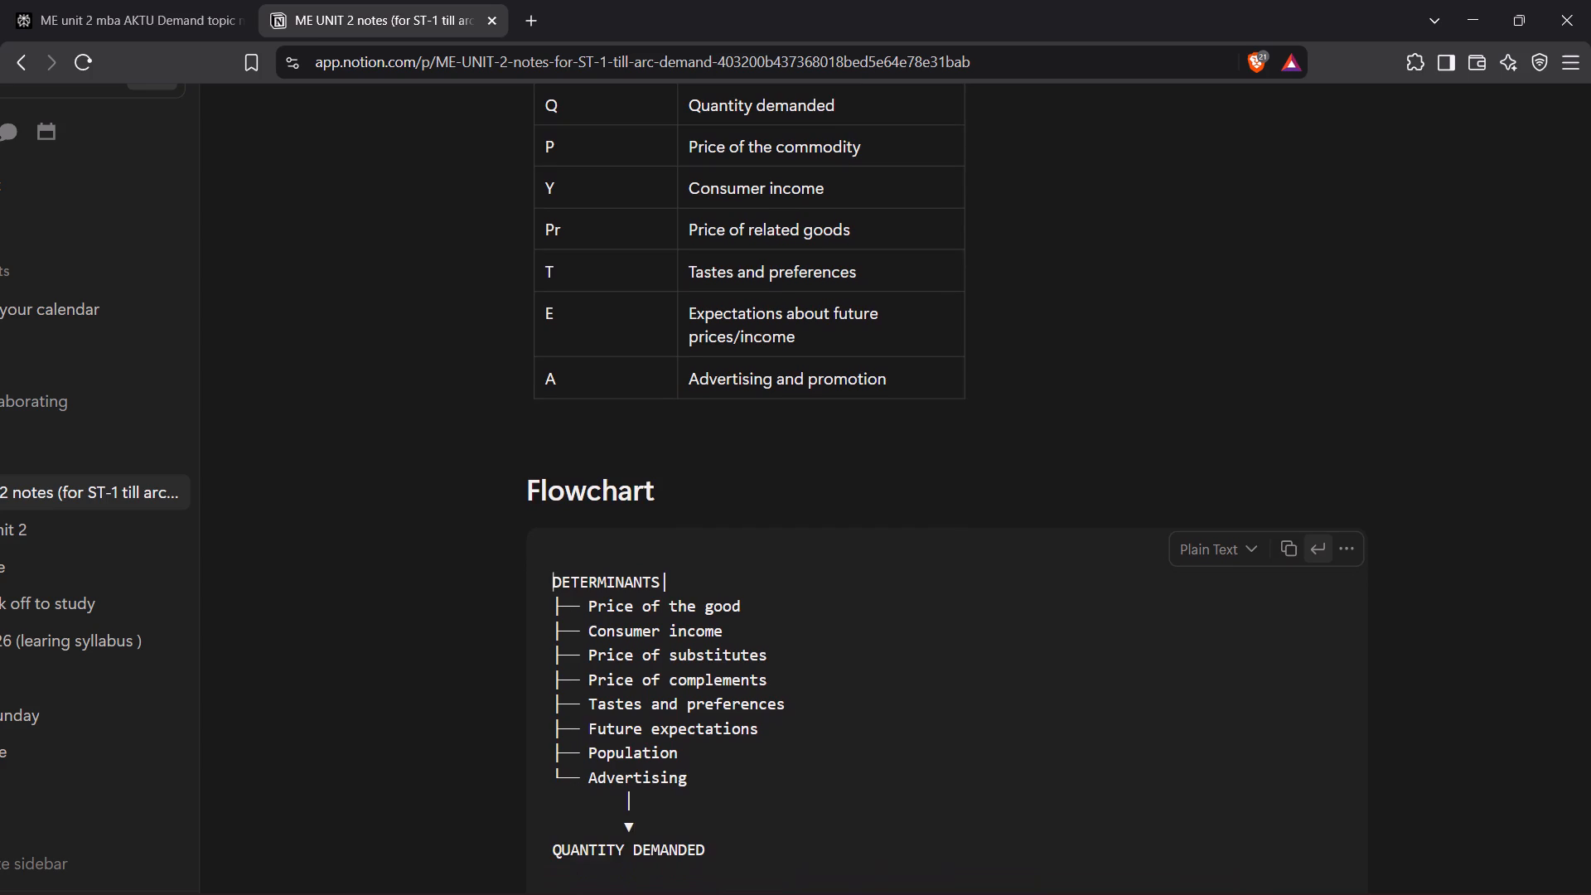
scroll(591, 736, "down", 1)
scroll(762, 539, "left", 1)
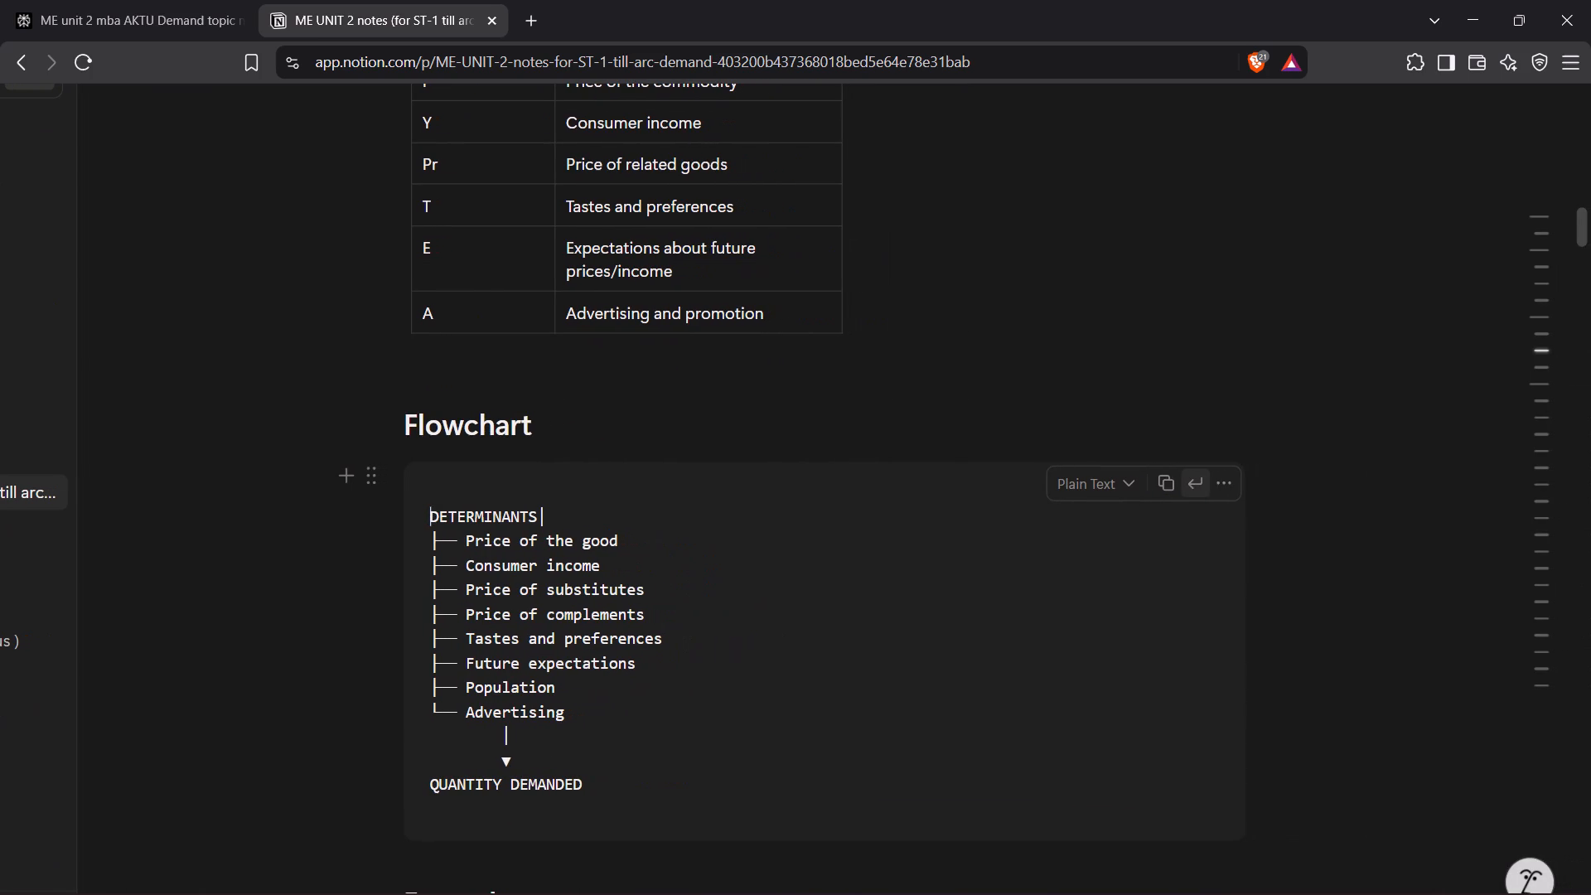
scroll(762, 539, "down", 1)
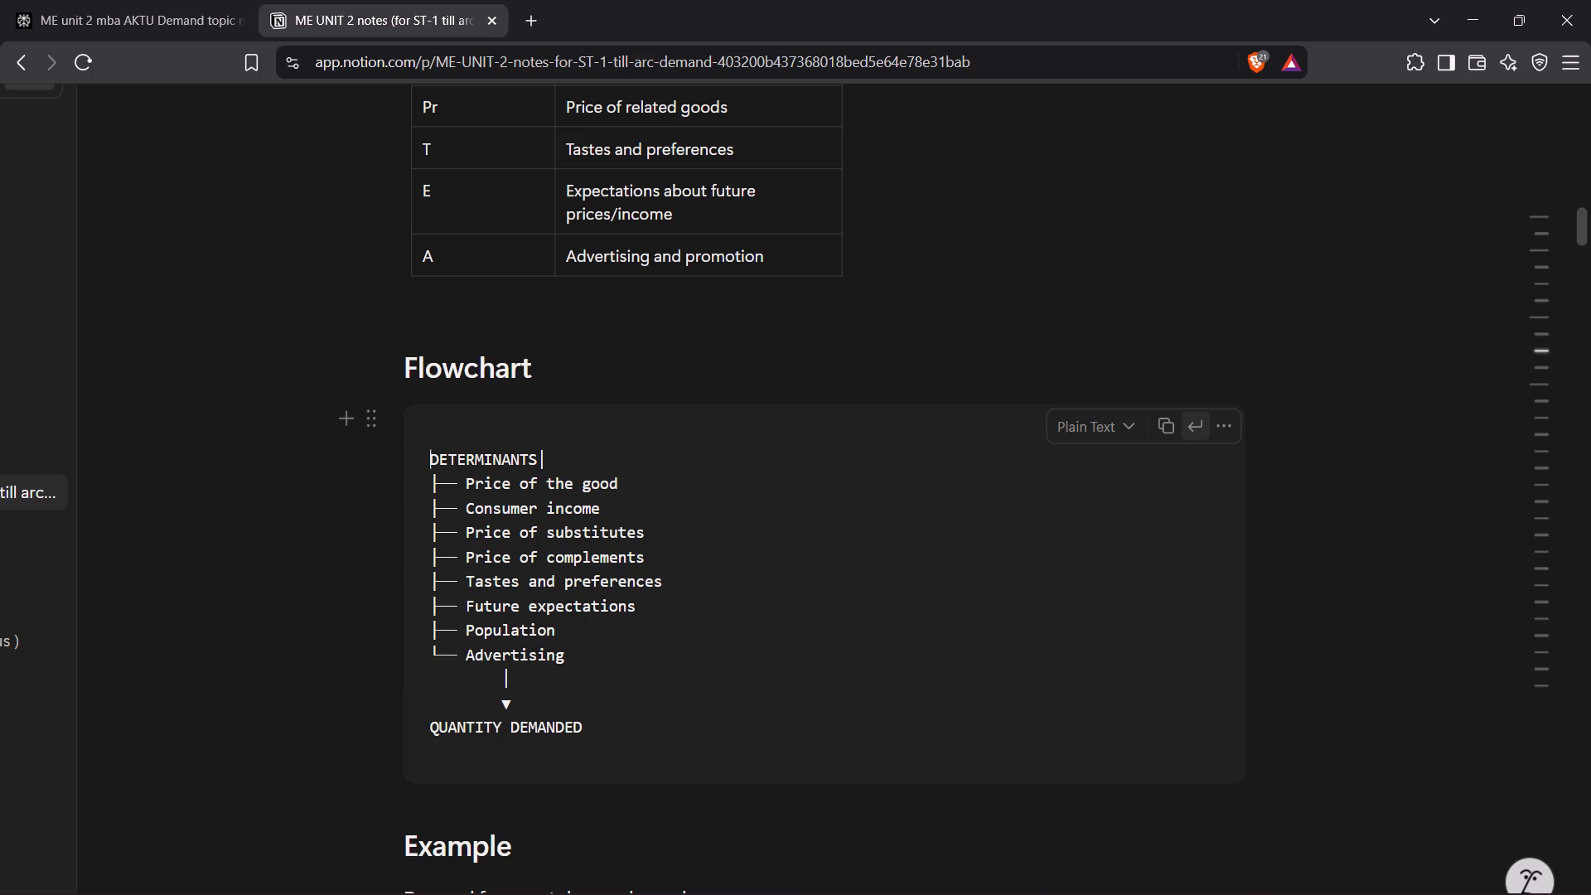
scroll(571, 497, "up", 3)
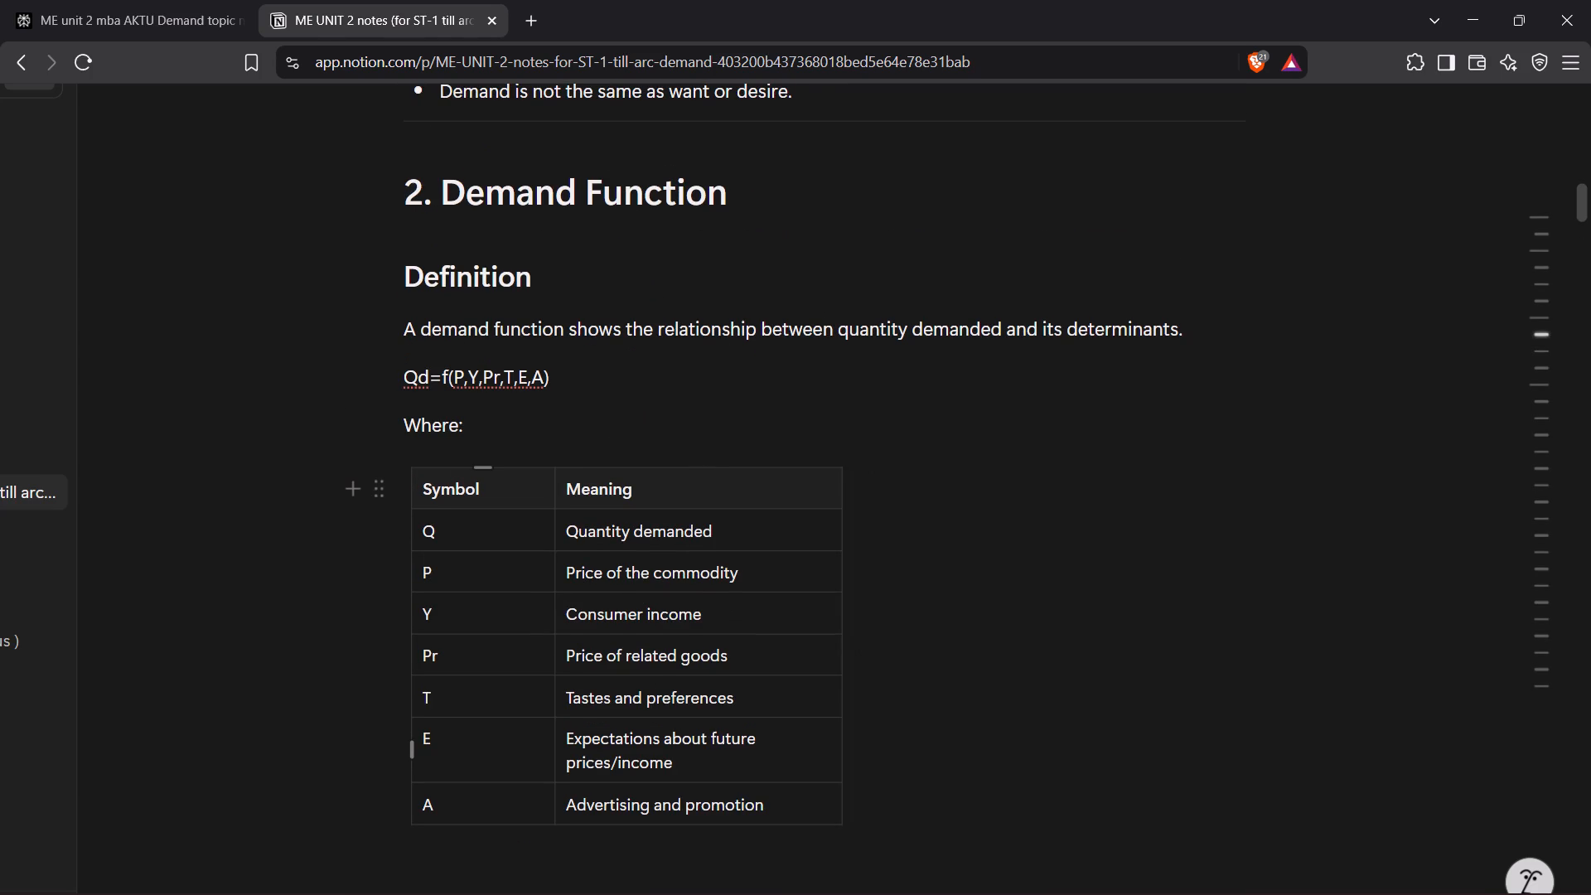
scroll(545, 718, "down", 2)
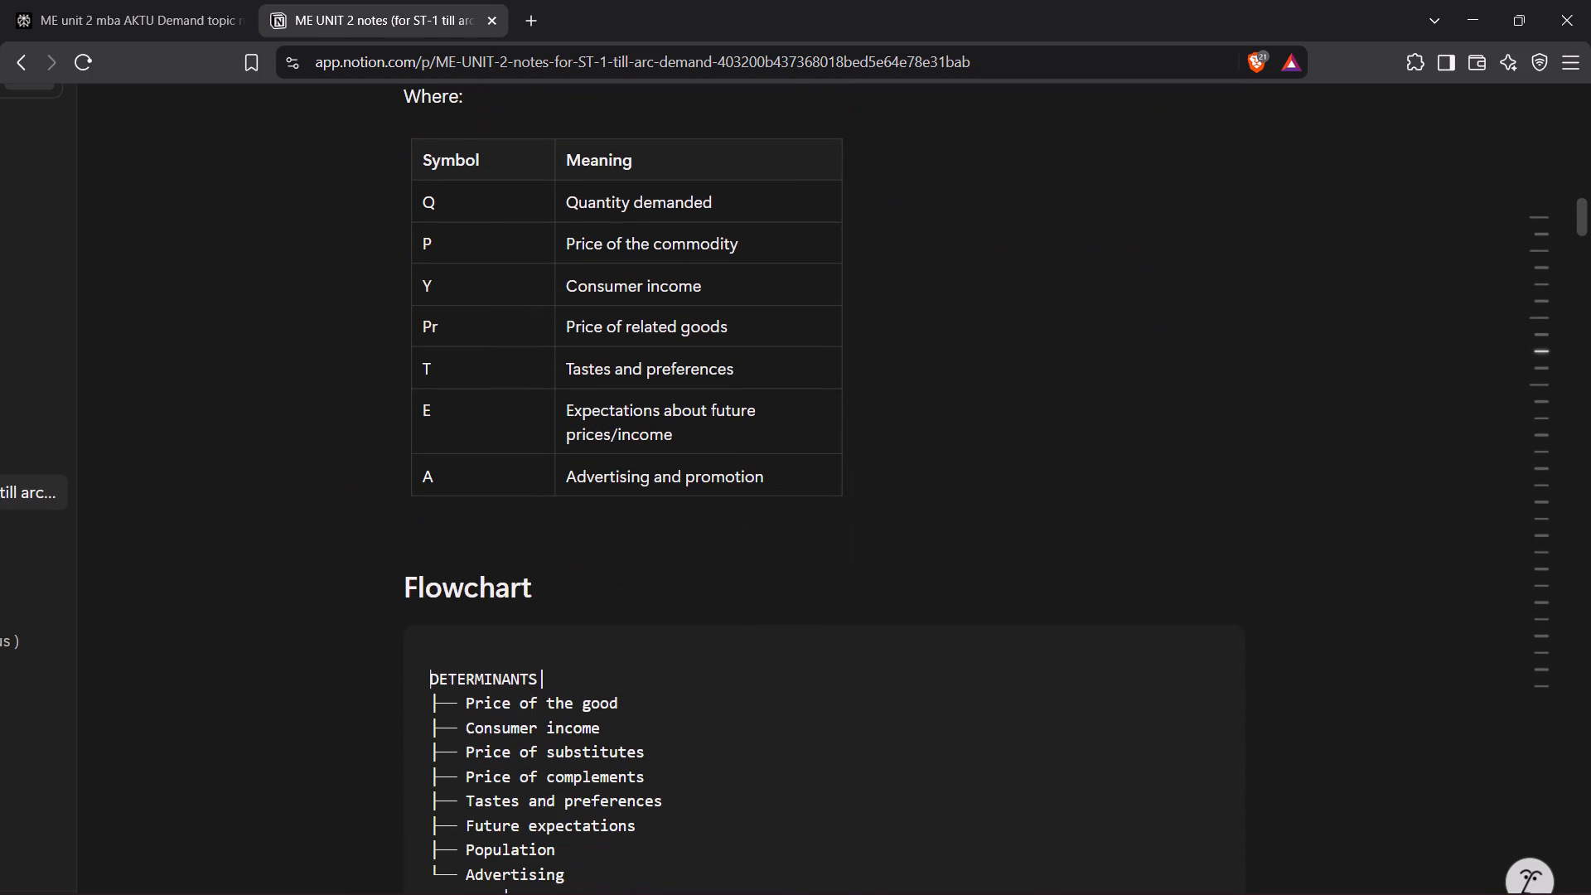
scroll(545, 718, "down", 3)
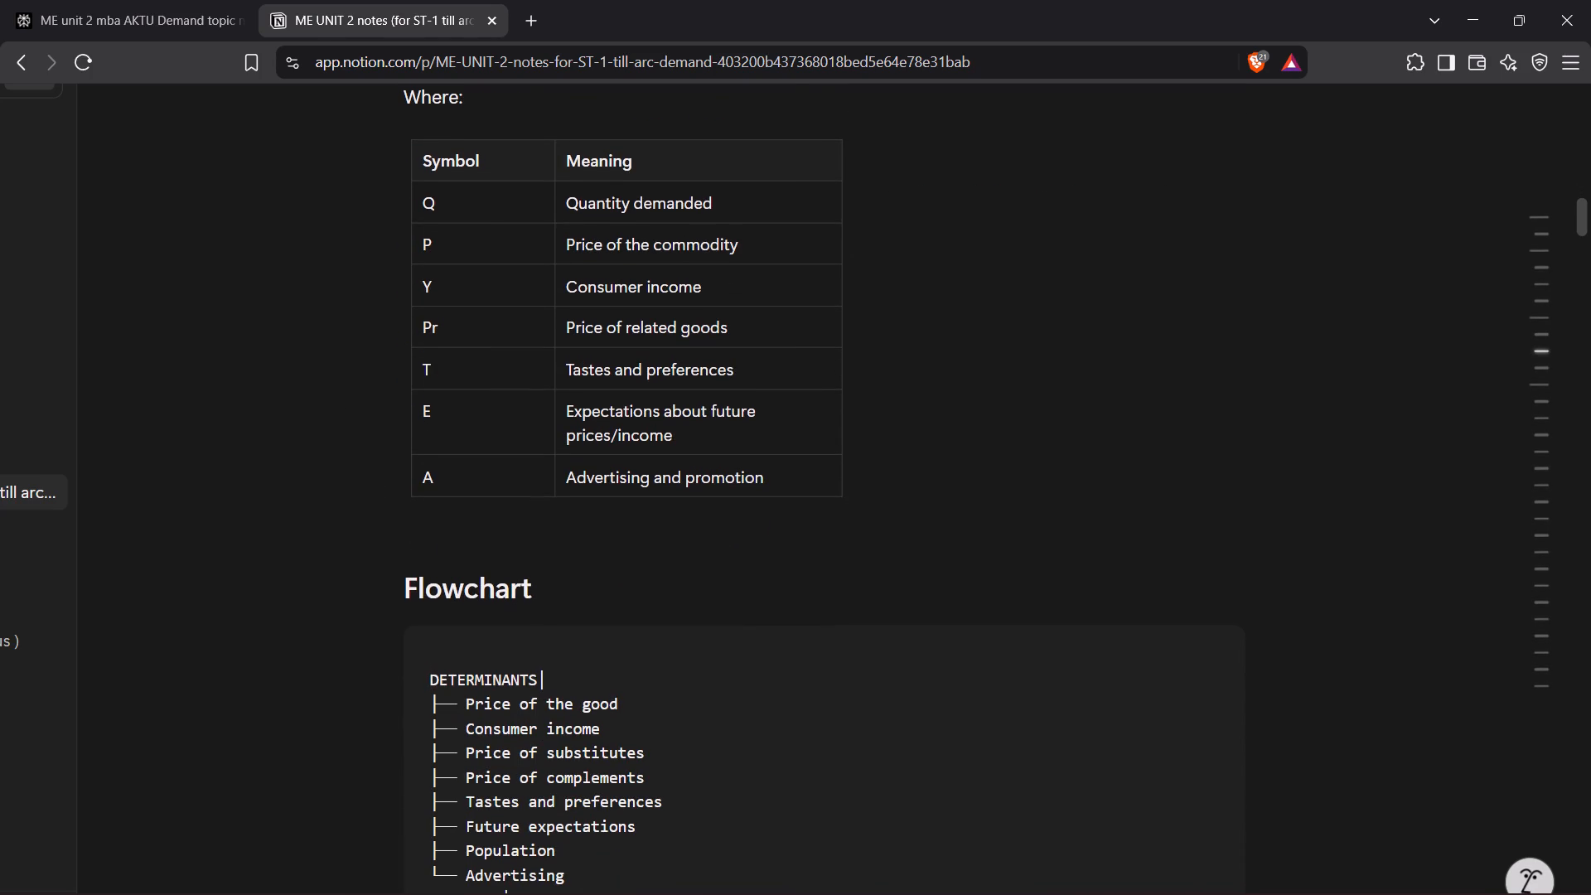
scroll(545, 718, "down", 3)
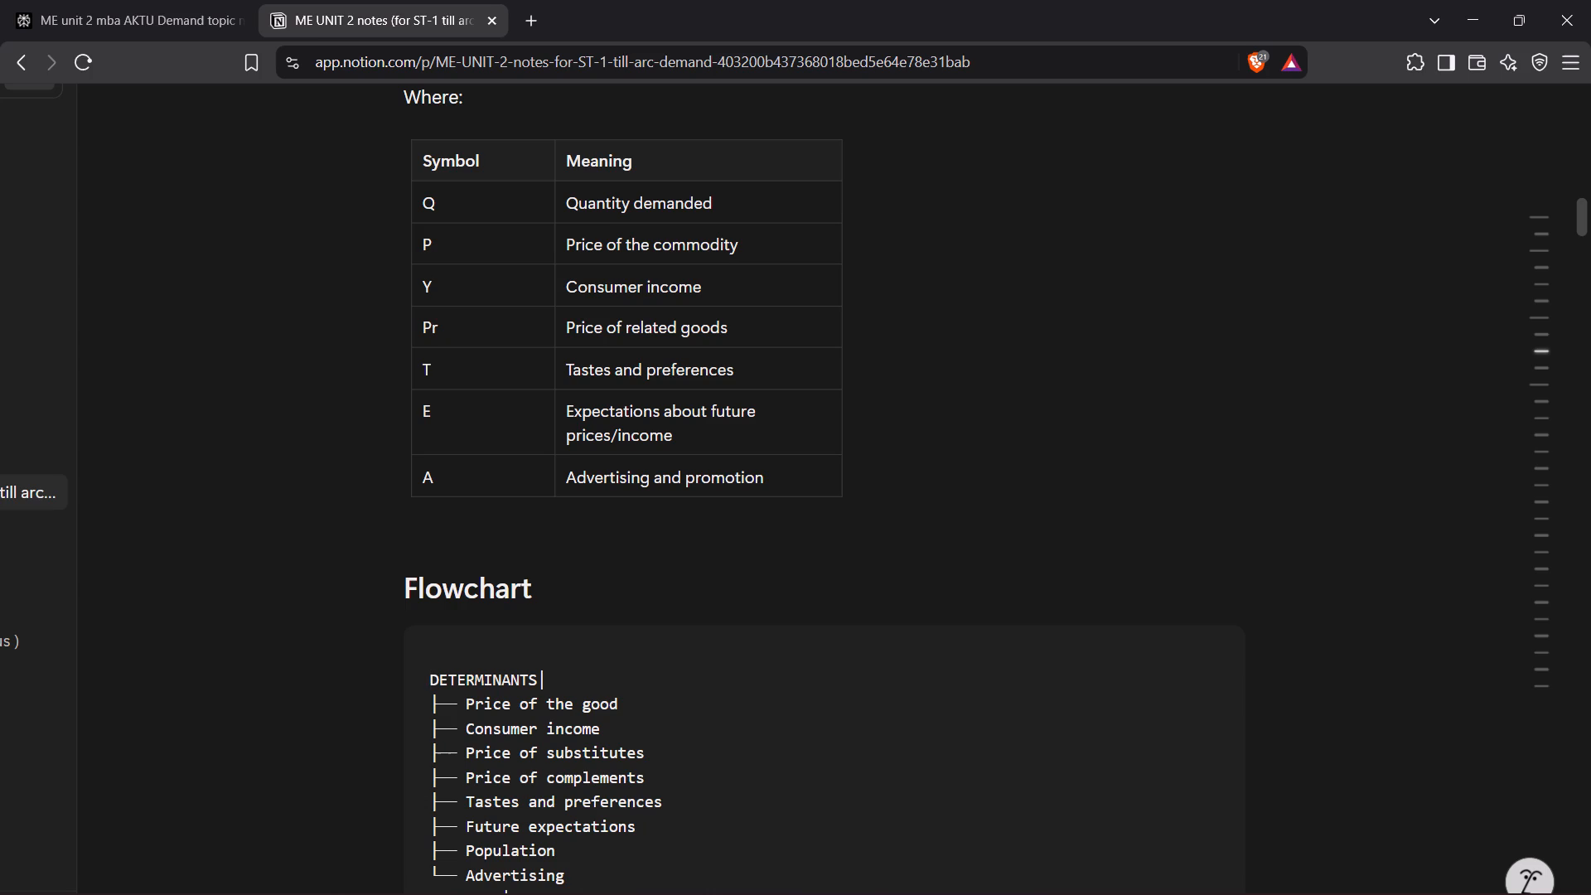
scroll(545, 718, "down", 1)
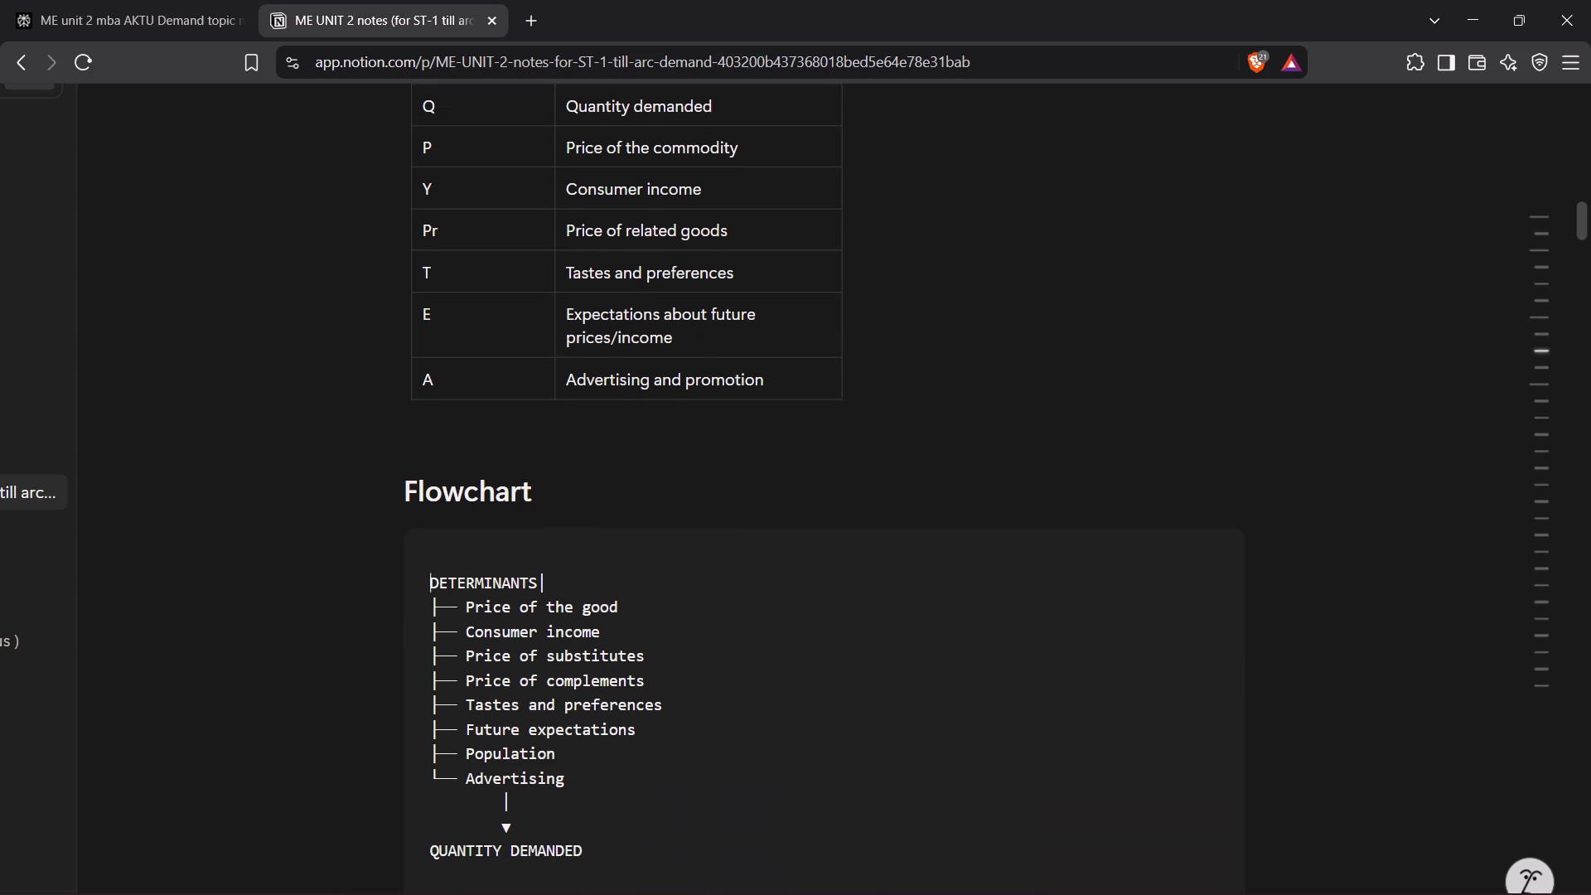
scroll(545, 718, "down", 1)
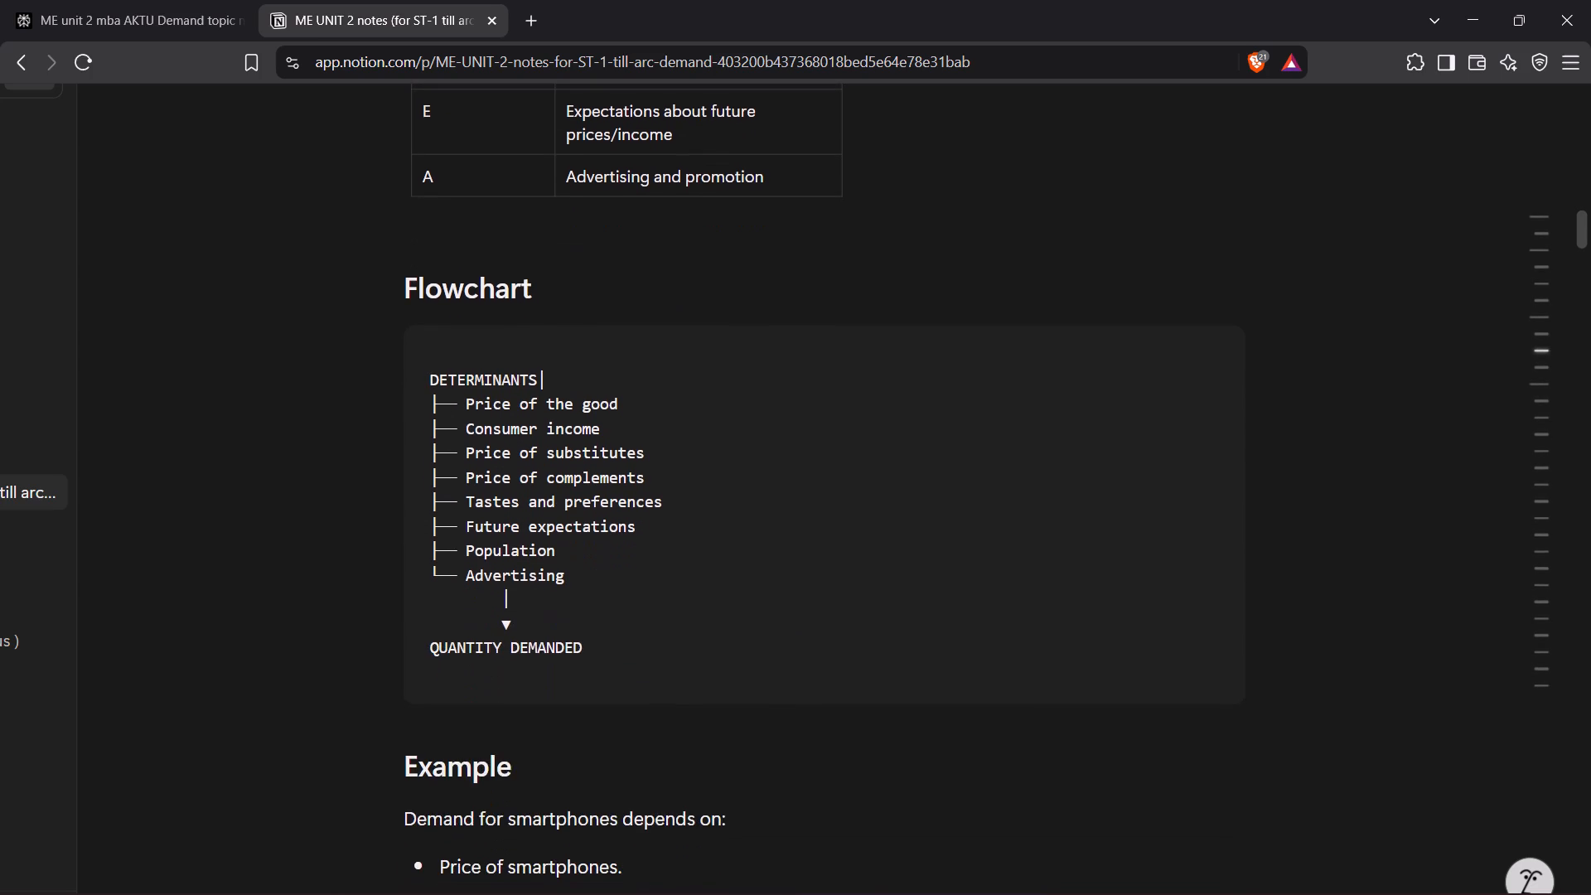
scroll(545, 718, "down", 3)
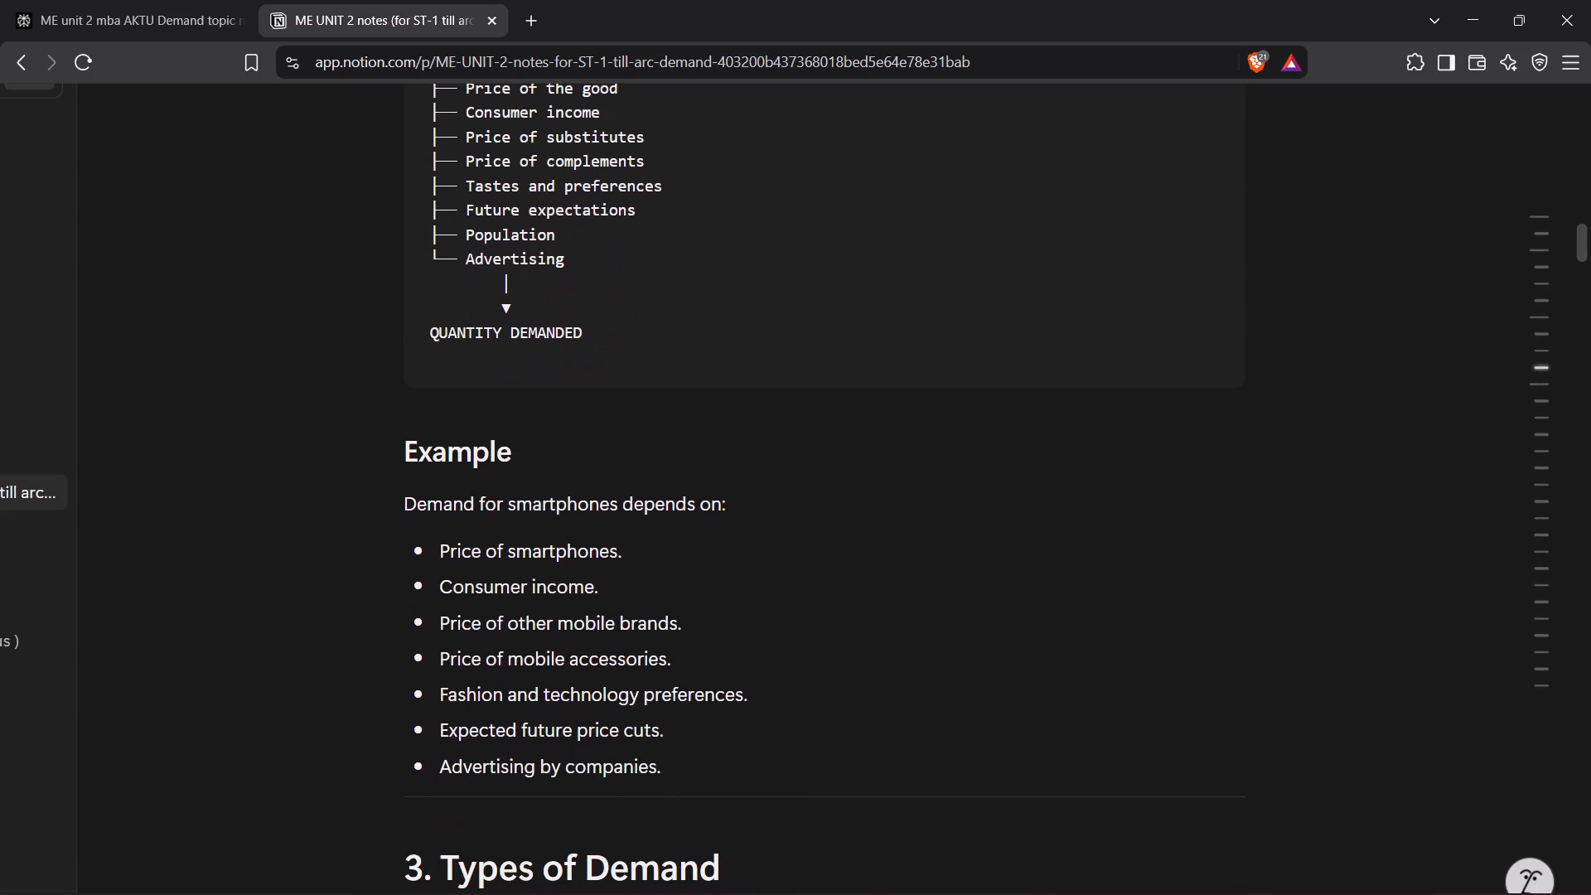
Delete the stray word "text" before TYPES OF DEMAND in the Types of Demand flowchart.
scroll(545, 718, "down", 2)
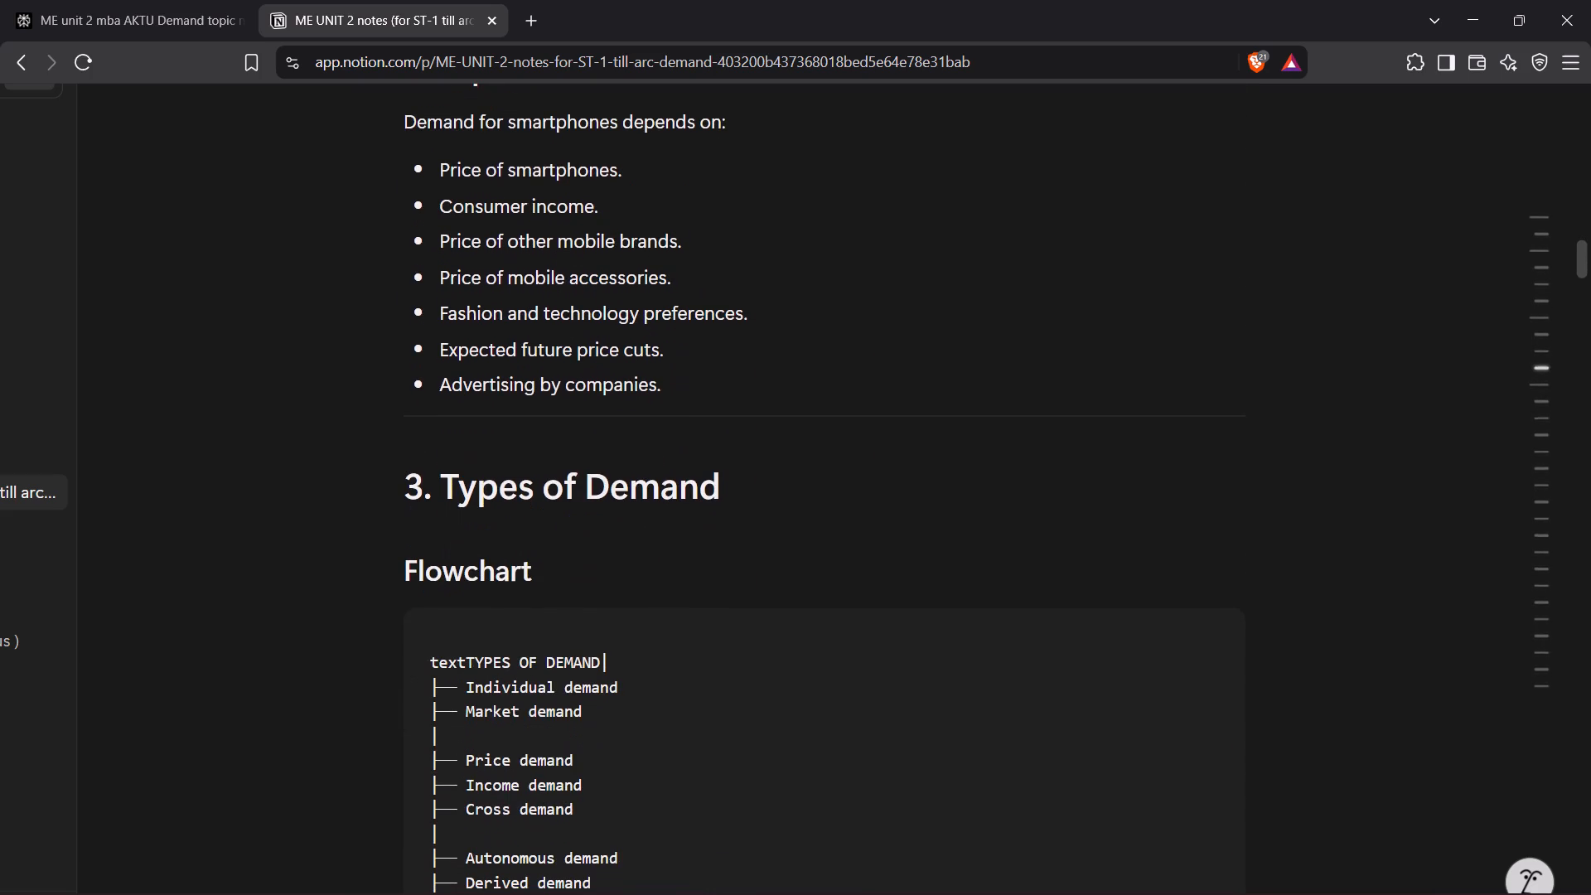
scroll(545, 718, "down", 2)
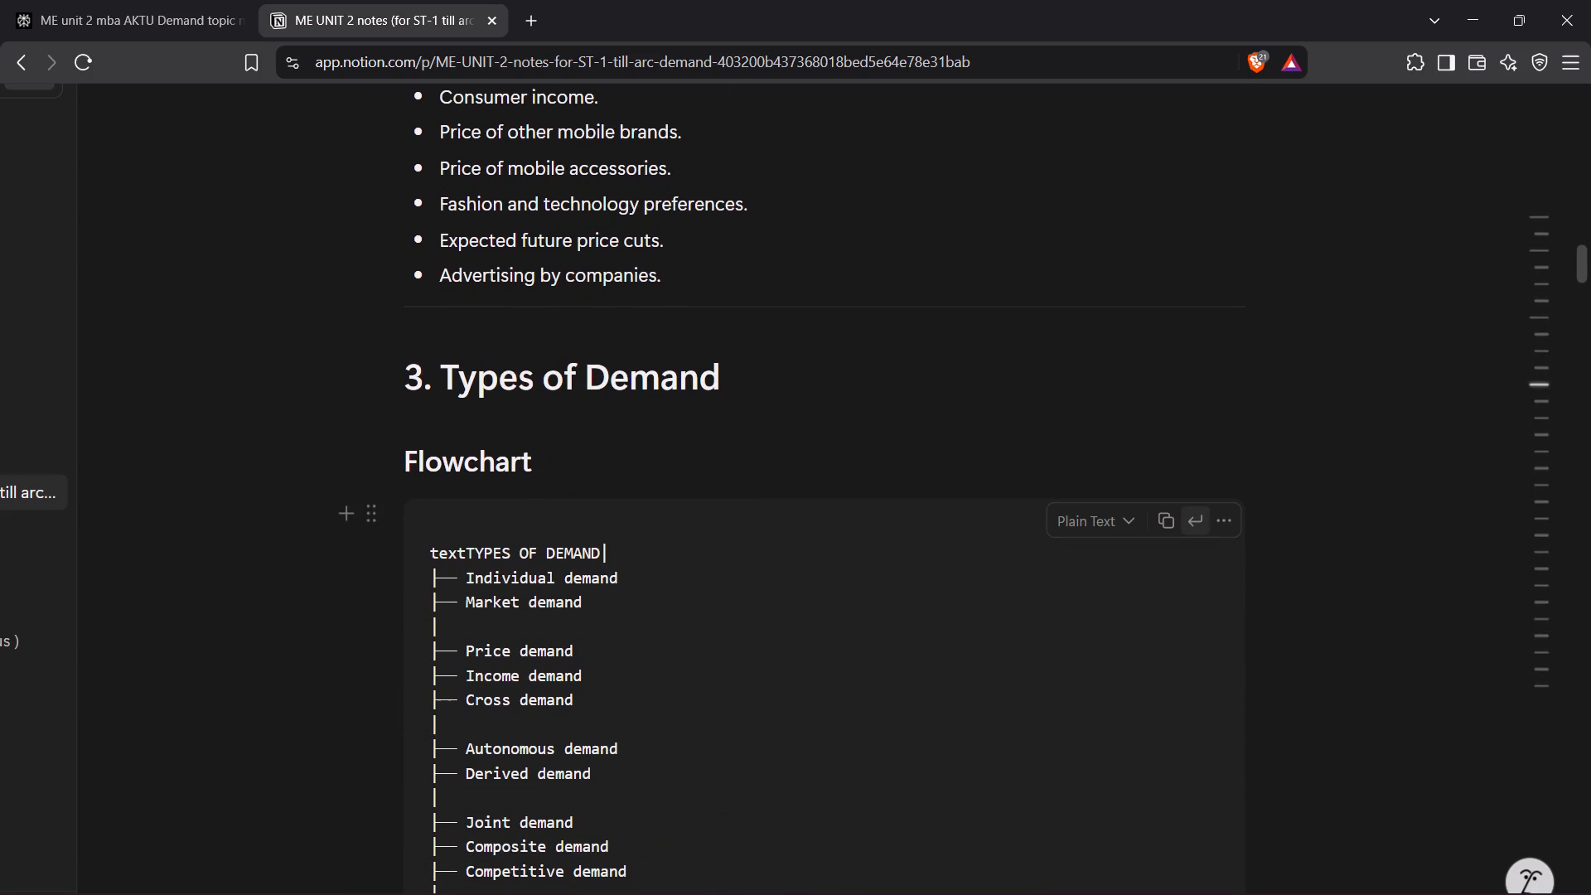
left_click(469, 539)
left_click(469, 539)
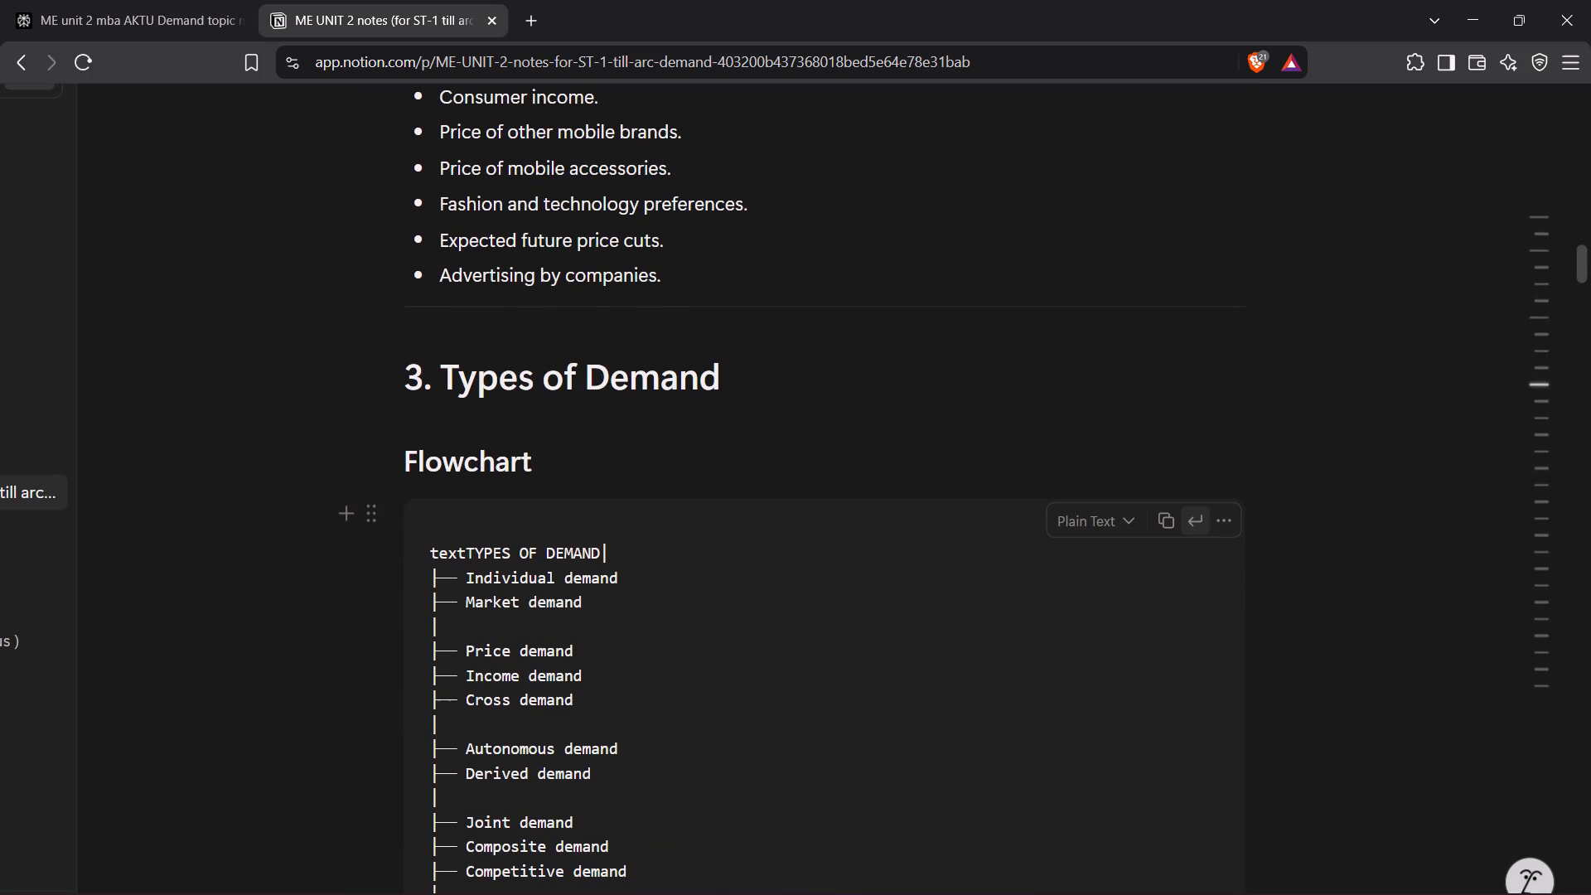
left_click(467, 557)
key("BackSpace")
key("BackSpace")
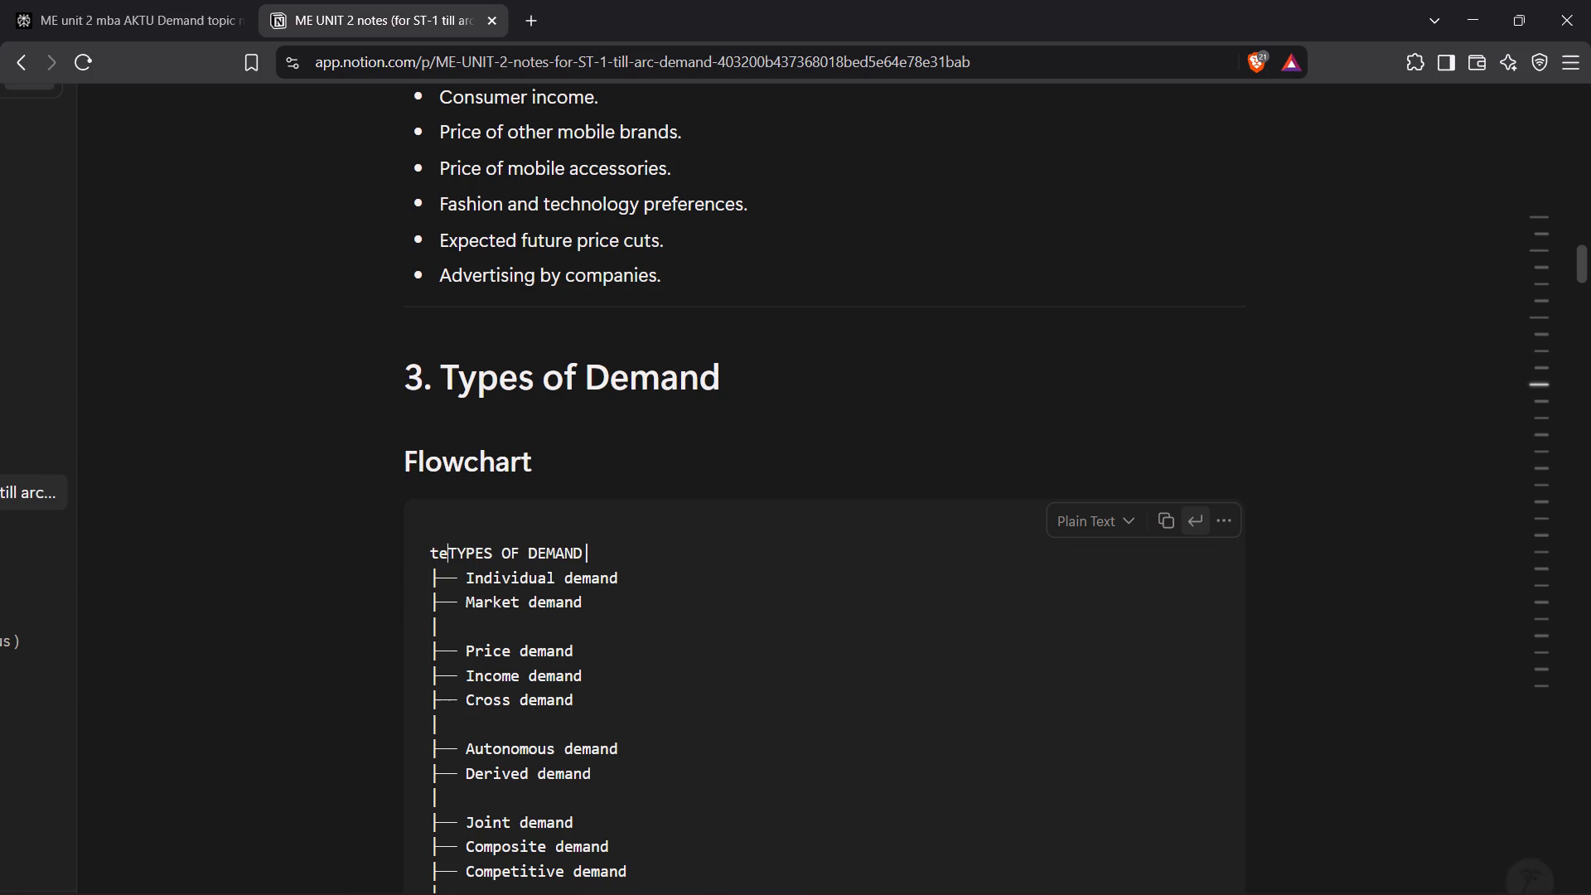
key("BackSpace")
key("BackSpace")
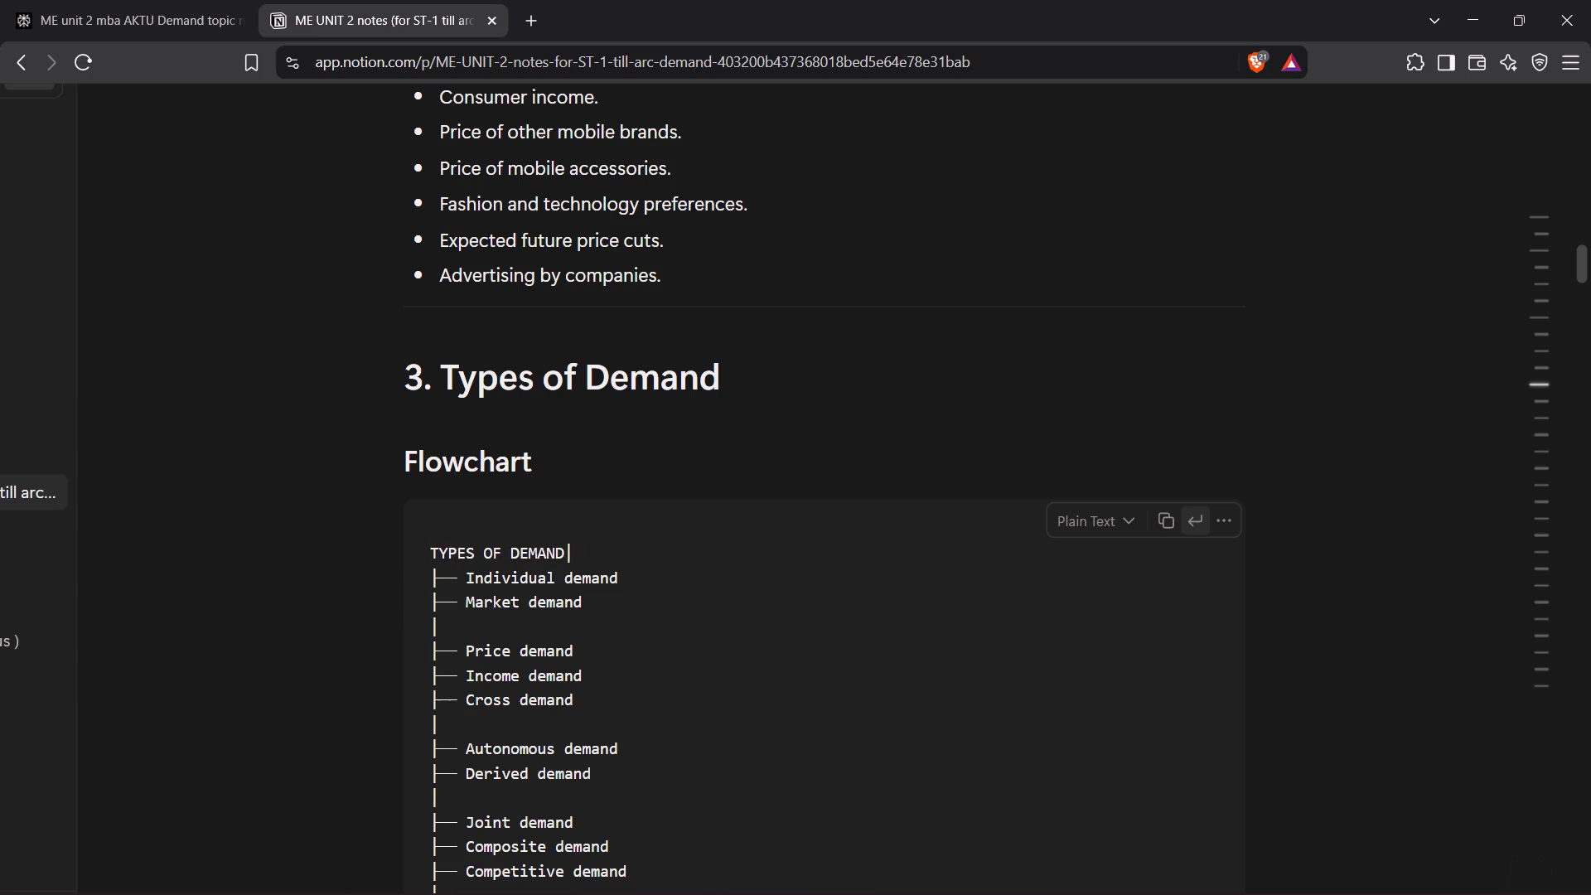
scroll(467, 557, "down", 1)
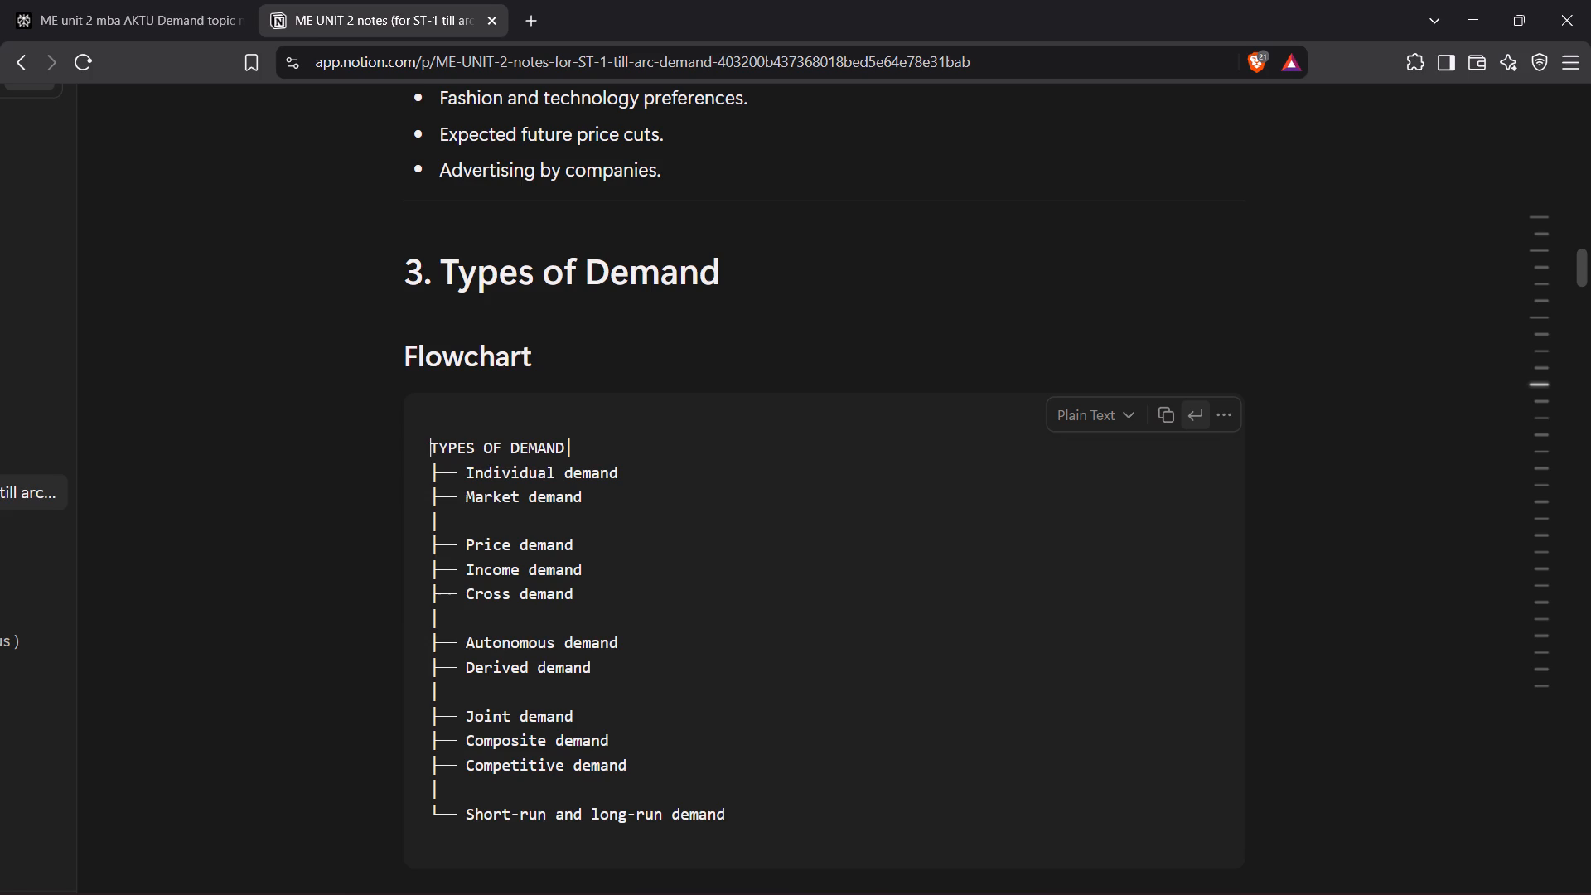
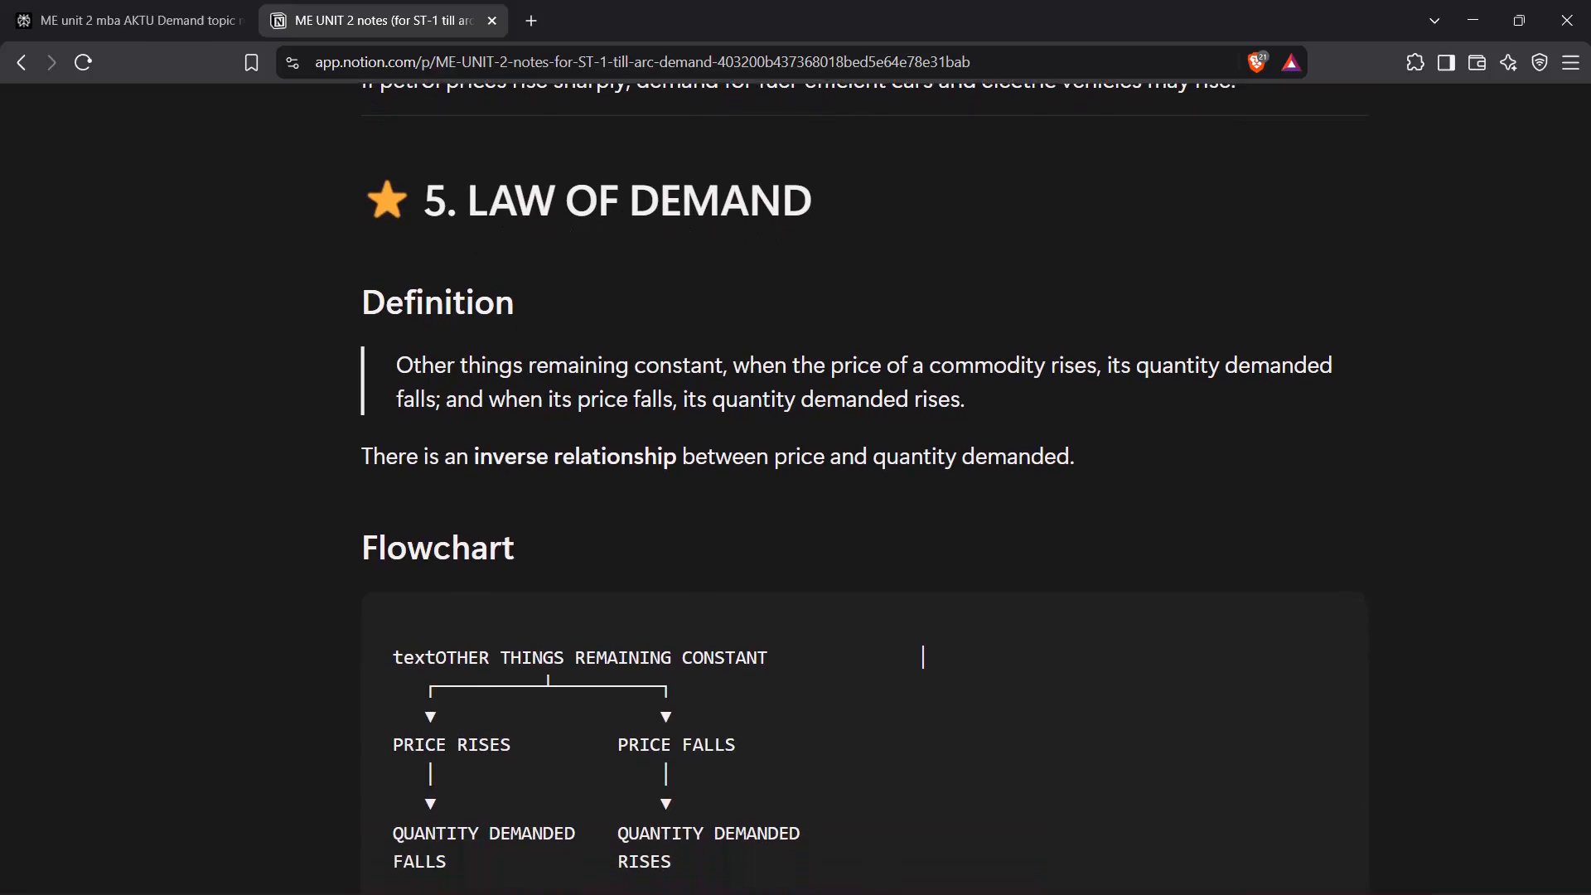
Delete the stray word "text" before OTHER THINGS REMAINING CONSTANT in the Law of Demand flowchart.
scroll(610, 501, "down", 2)
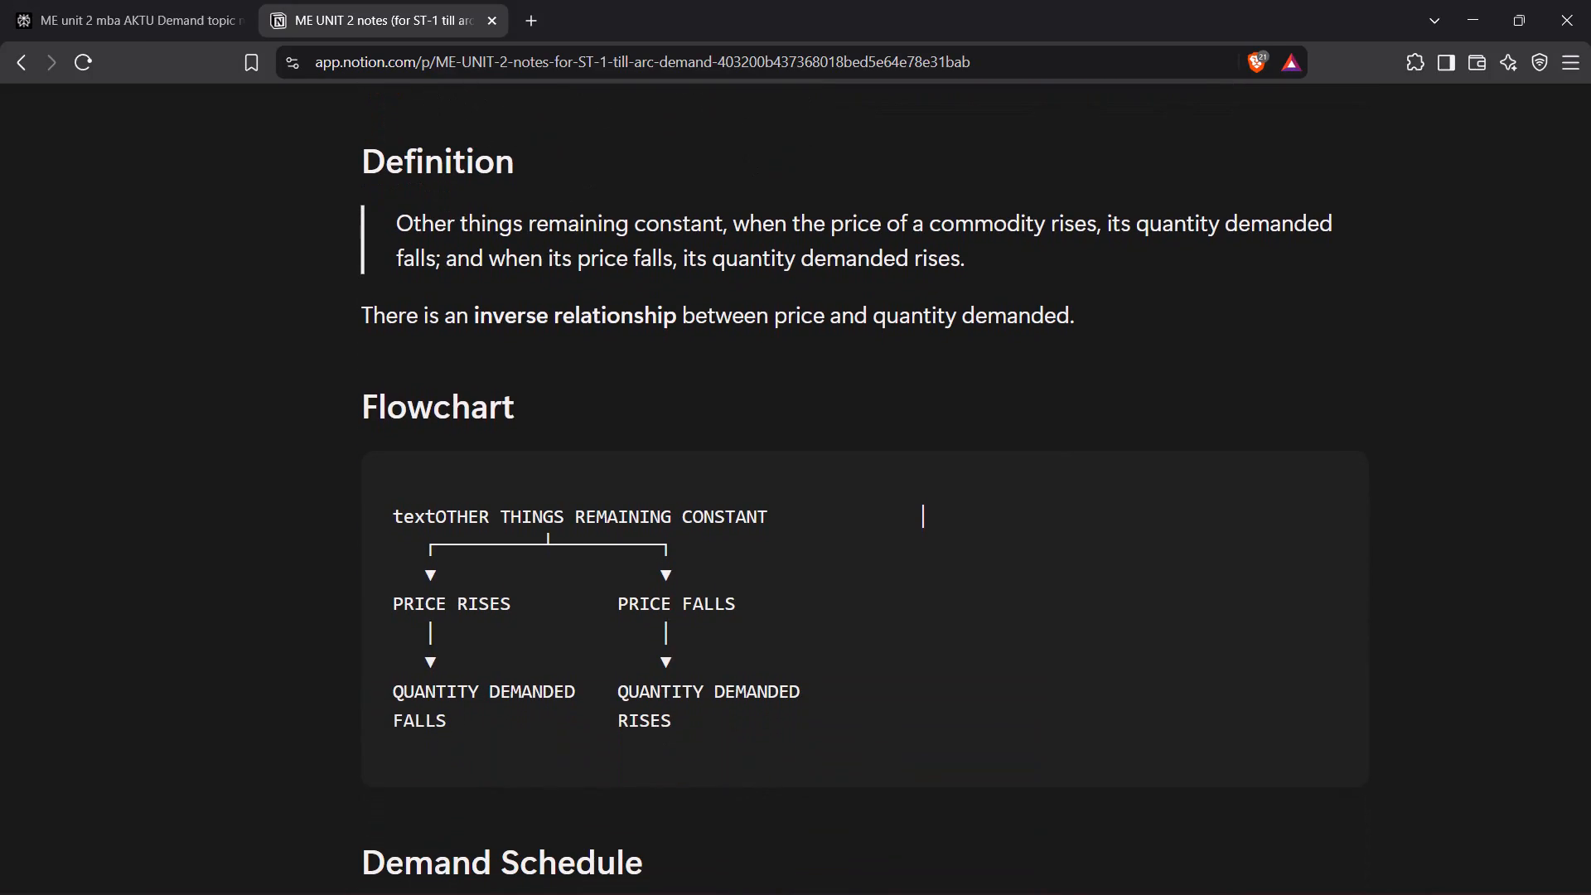
left_click(435, 511)
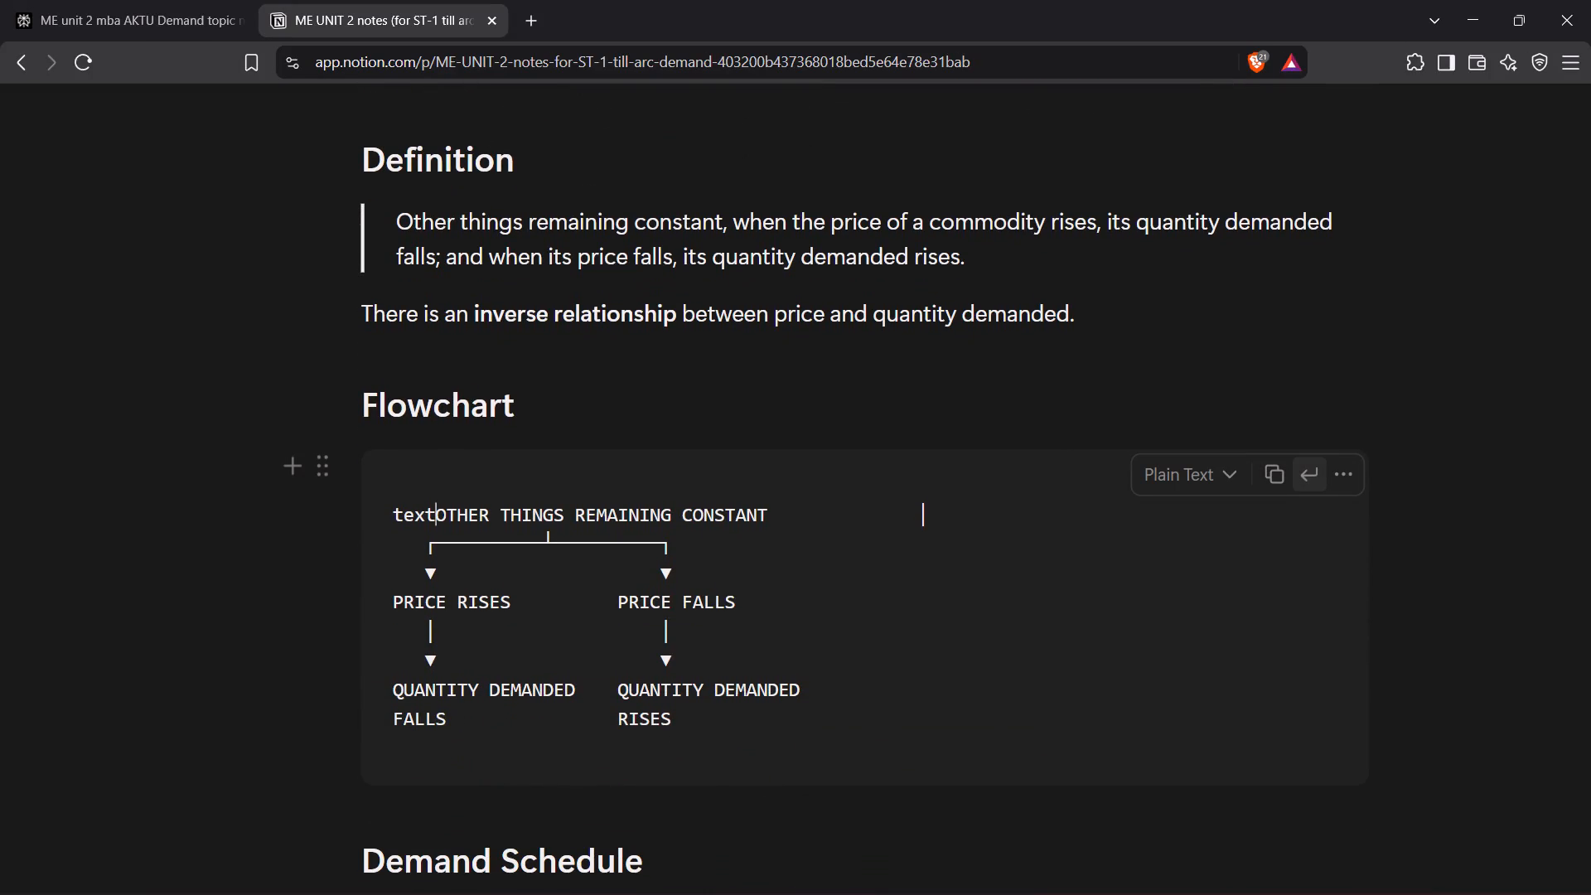
key("BackSpace")
key("BackSpace")
key("BackSpace")
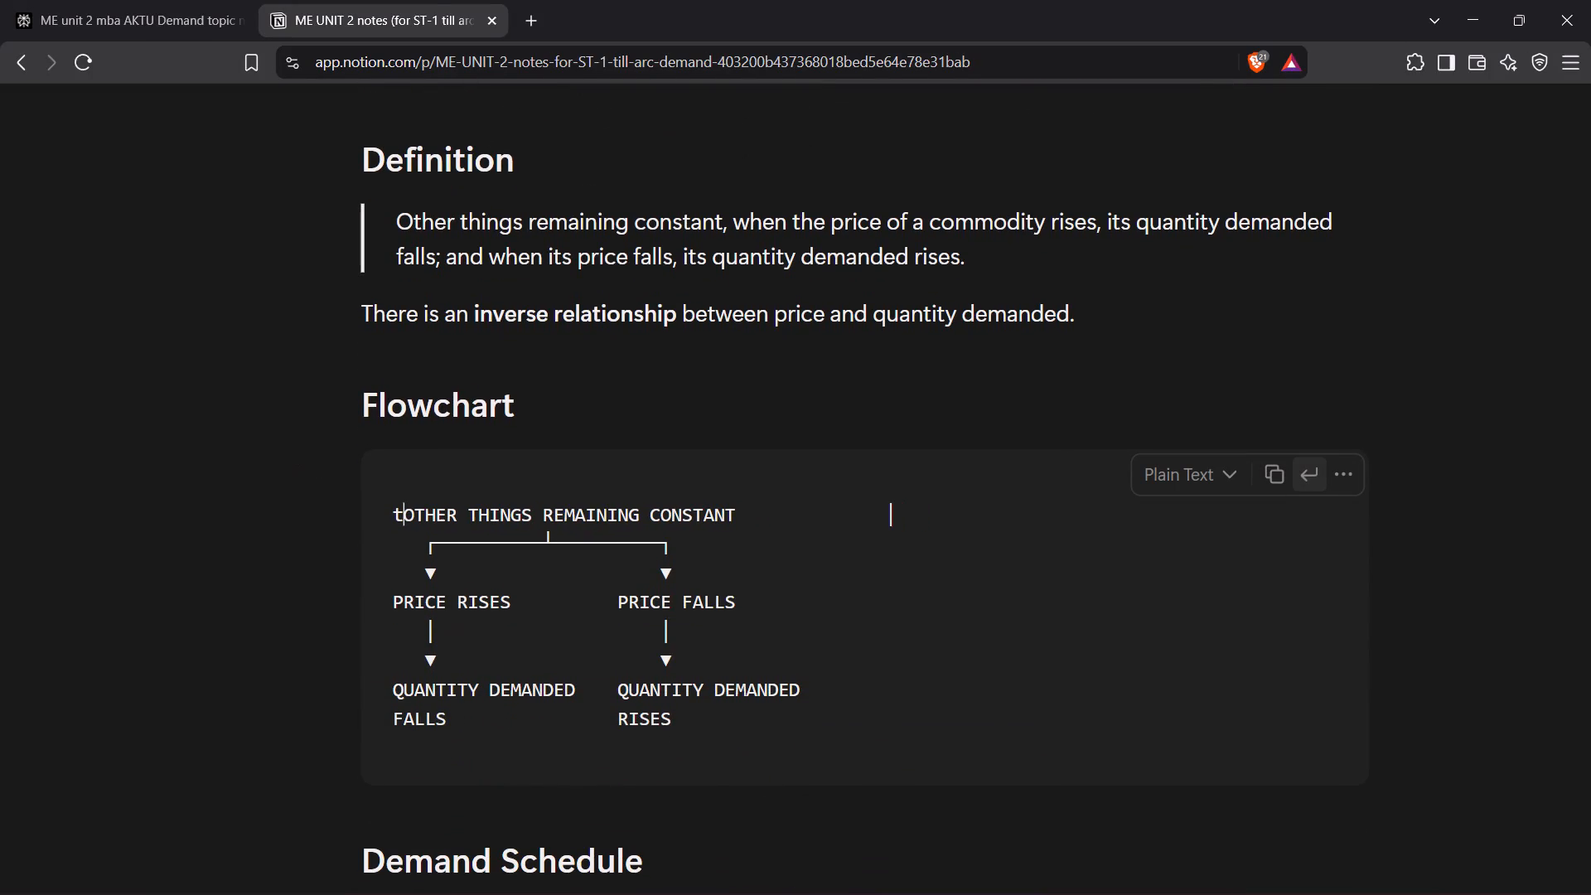
key("BackSpace")
Delete the stray word "text" before PRICE FALLS in the Reasons for Downward Slope flowchart.
scroll(435, 511, "down", 2)
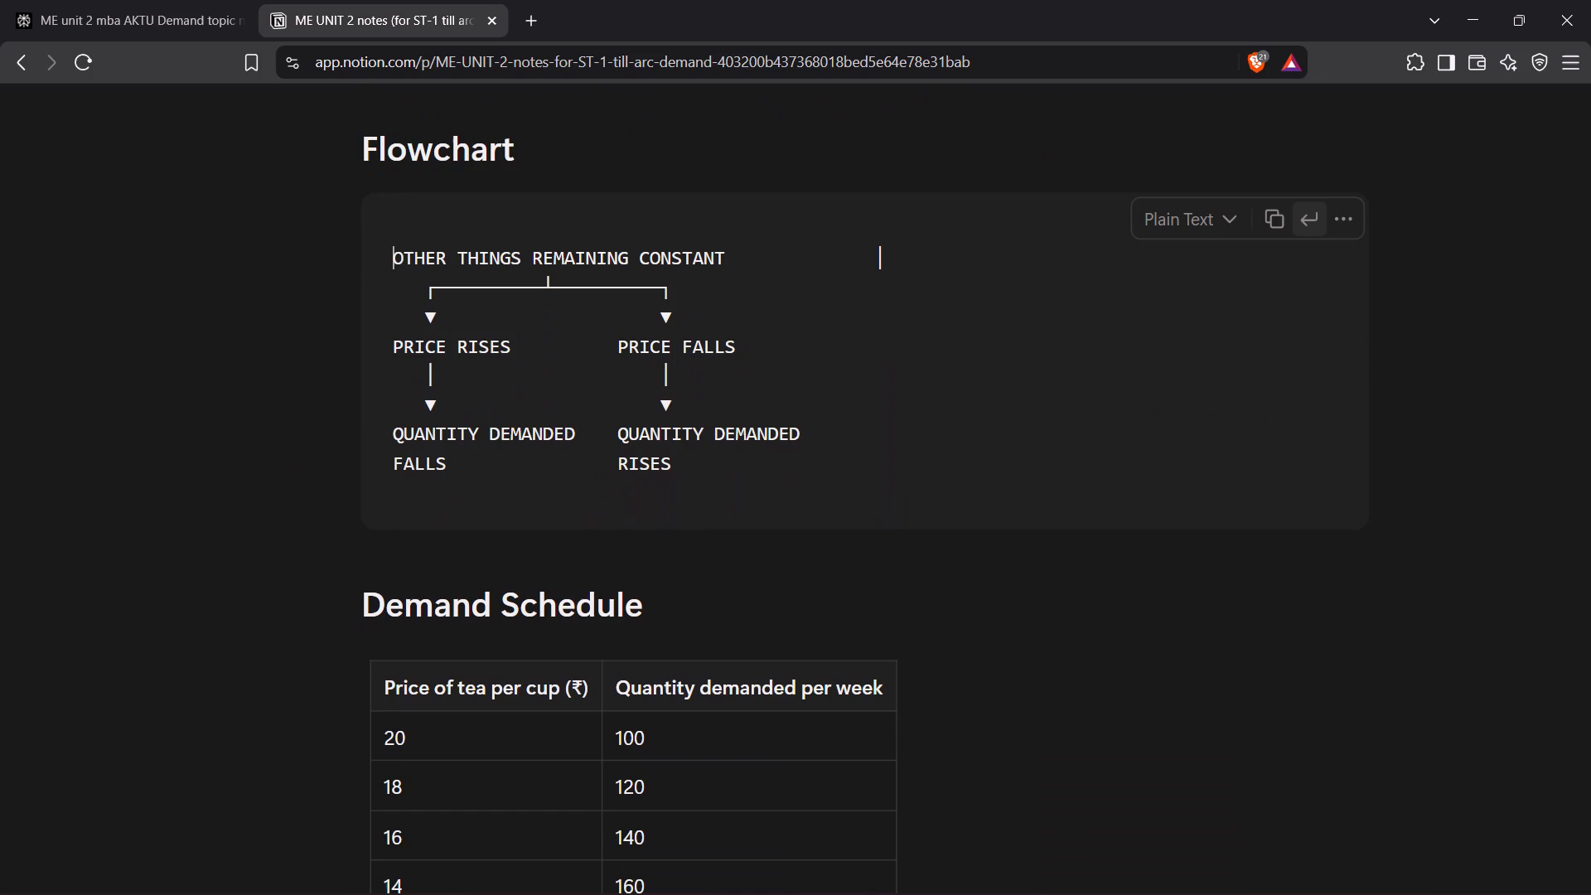
scroll(435, 511, "down", 6)
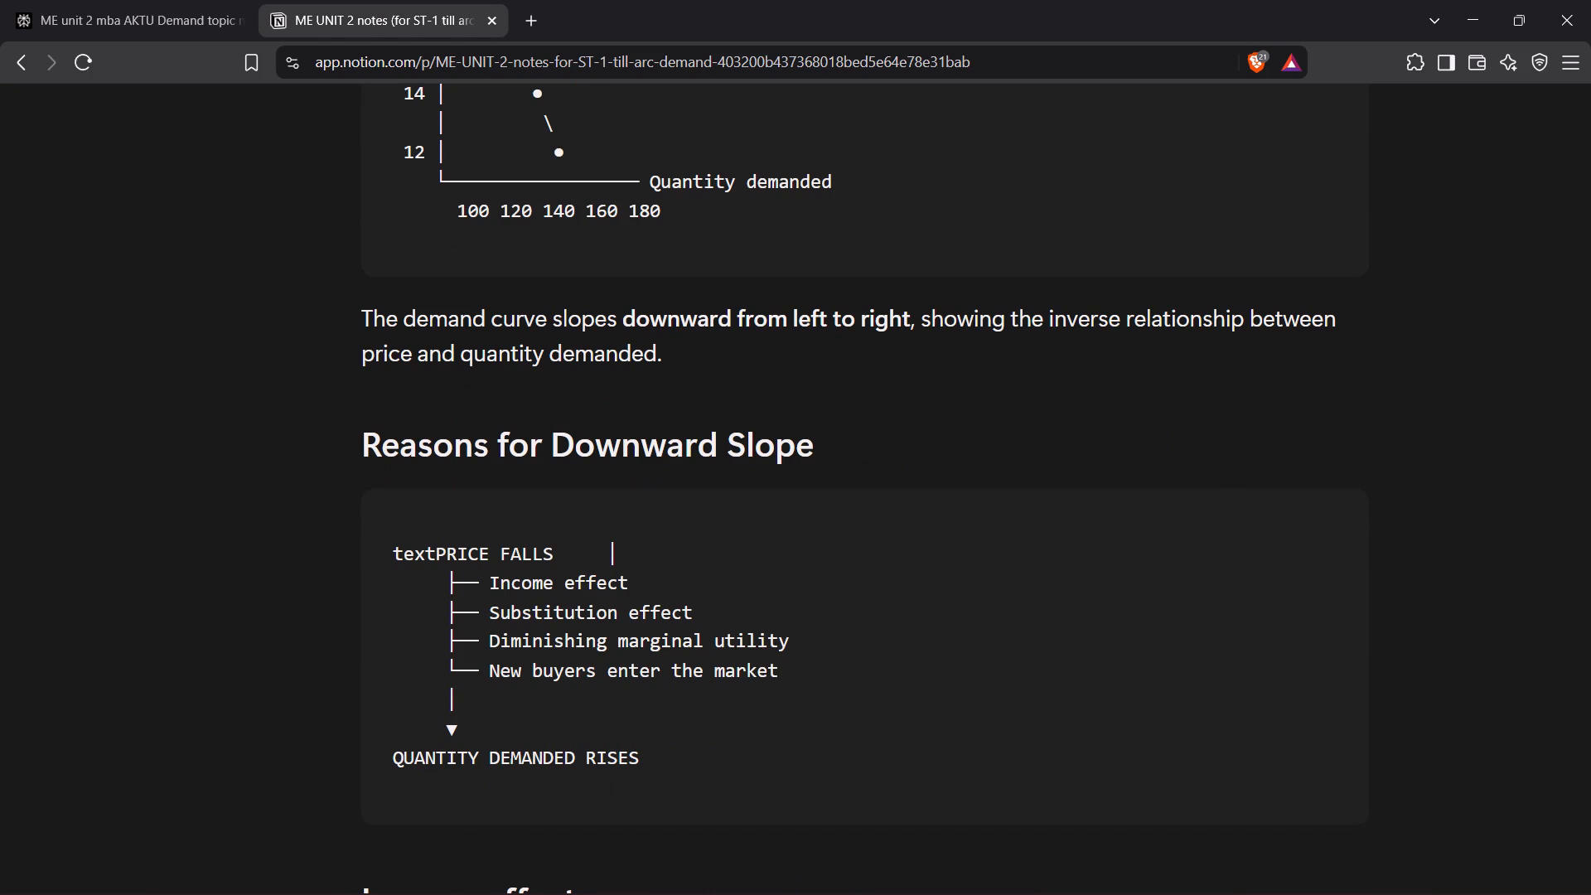
scroll(435, 511, "down", 1)
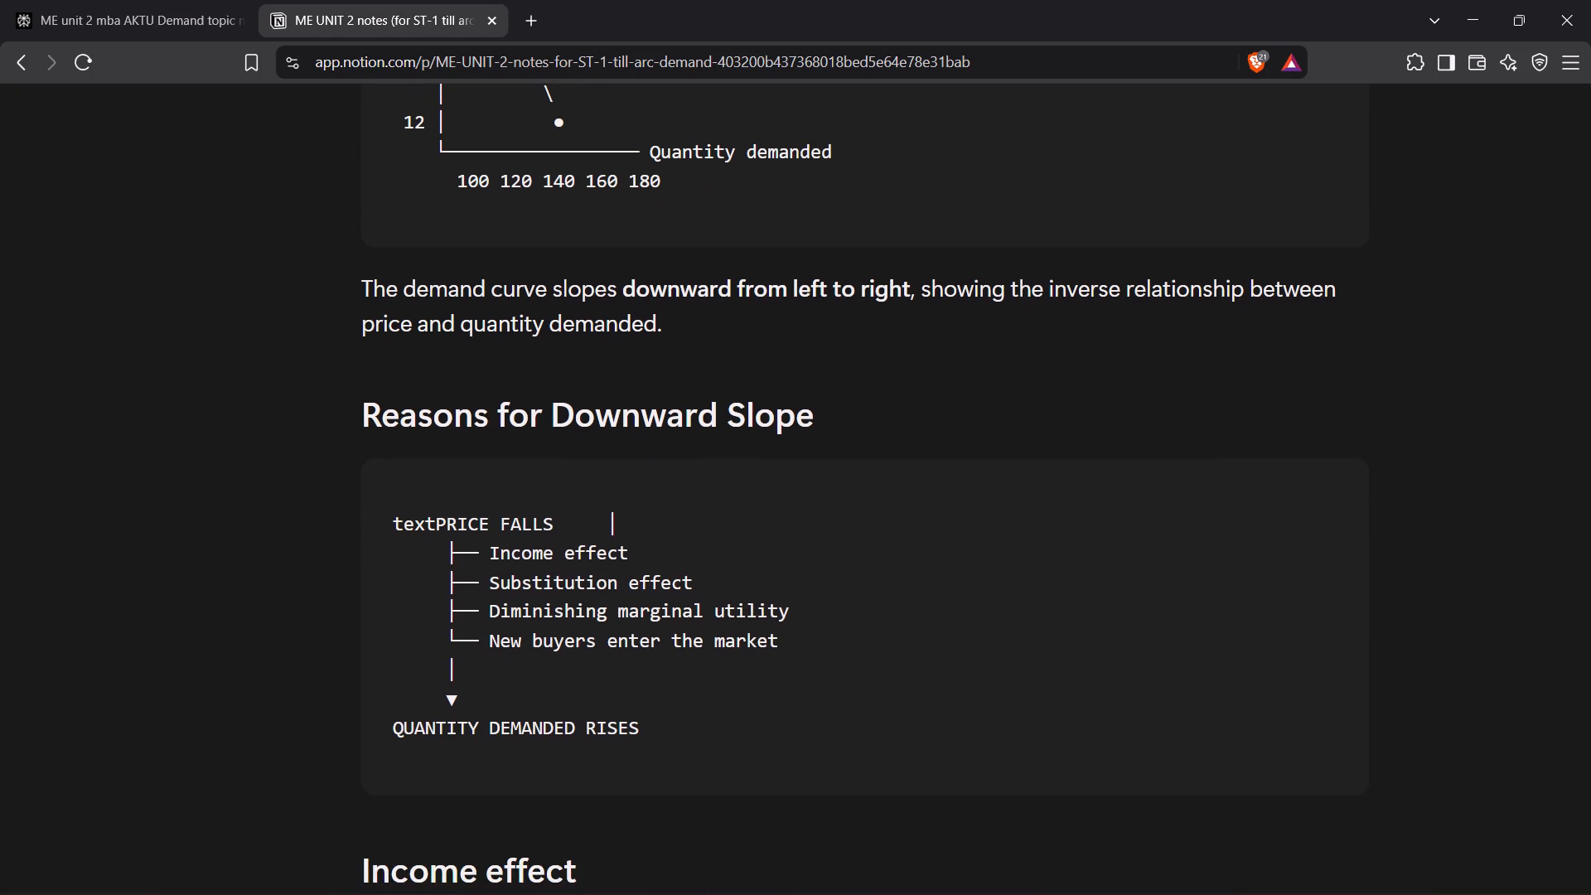
scroll(435, 511, "down", 1)
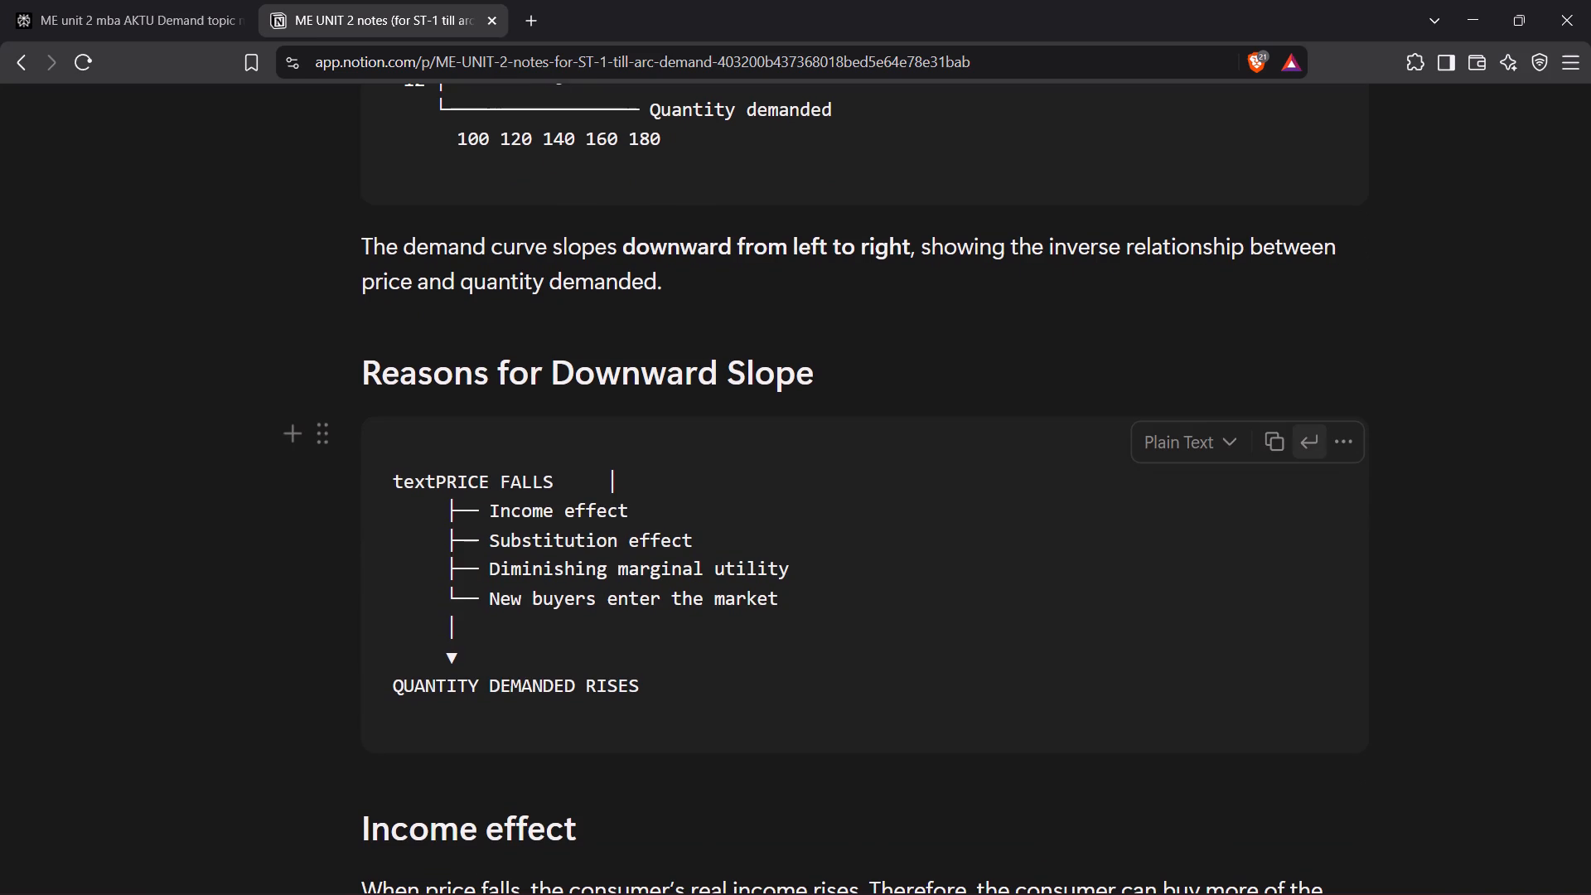
left_click(422, 486)
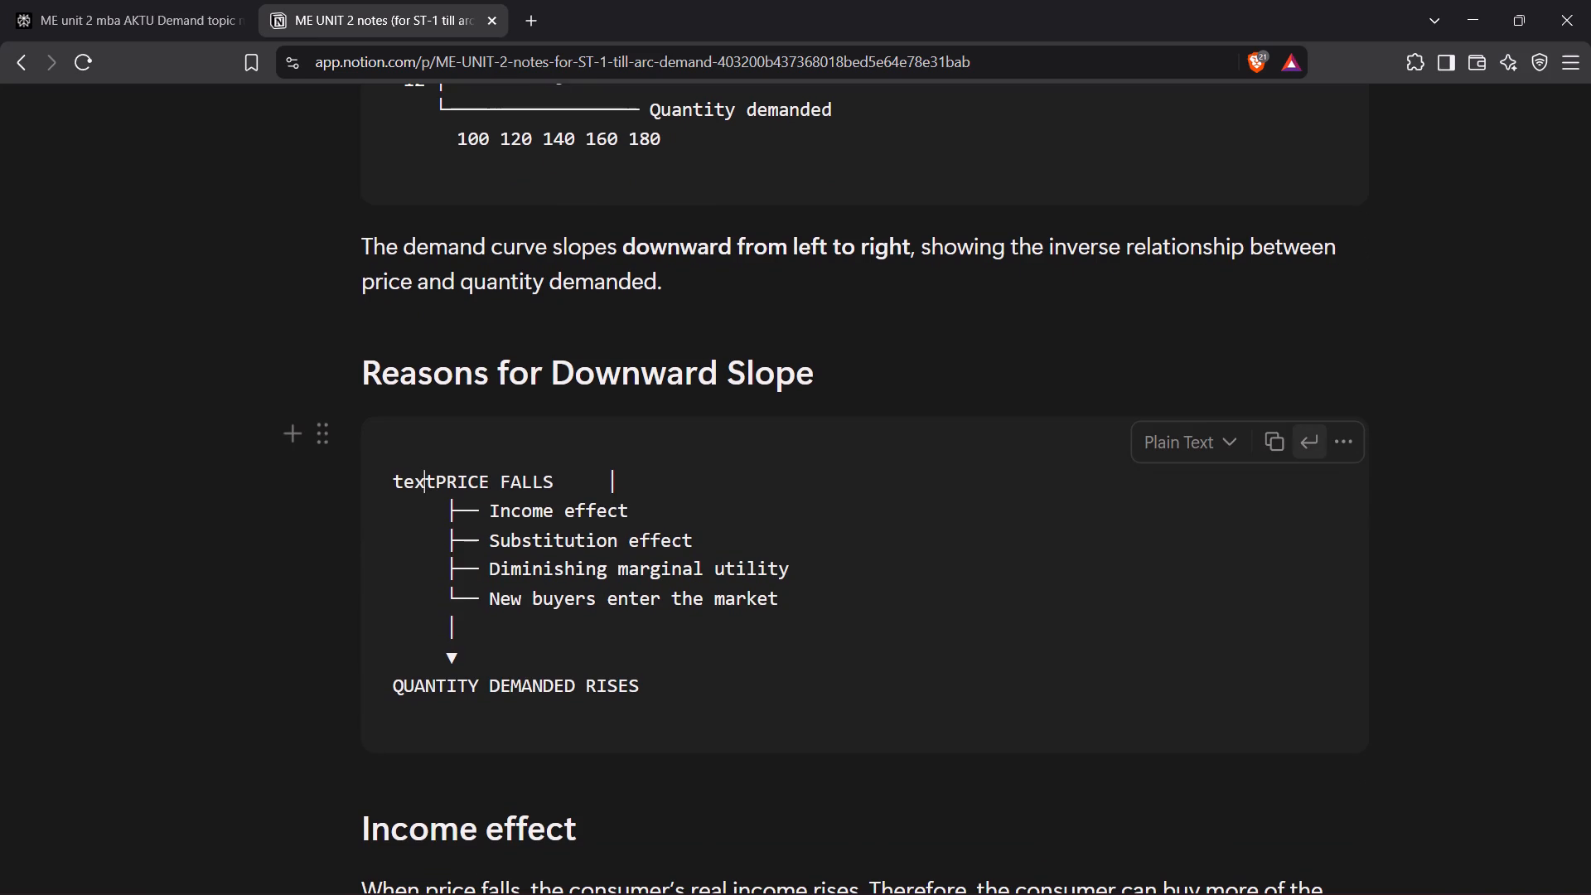
left_click(444, 483)
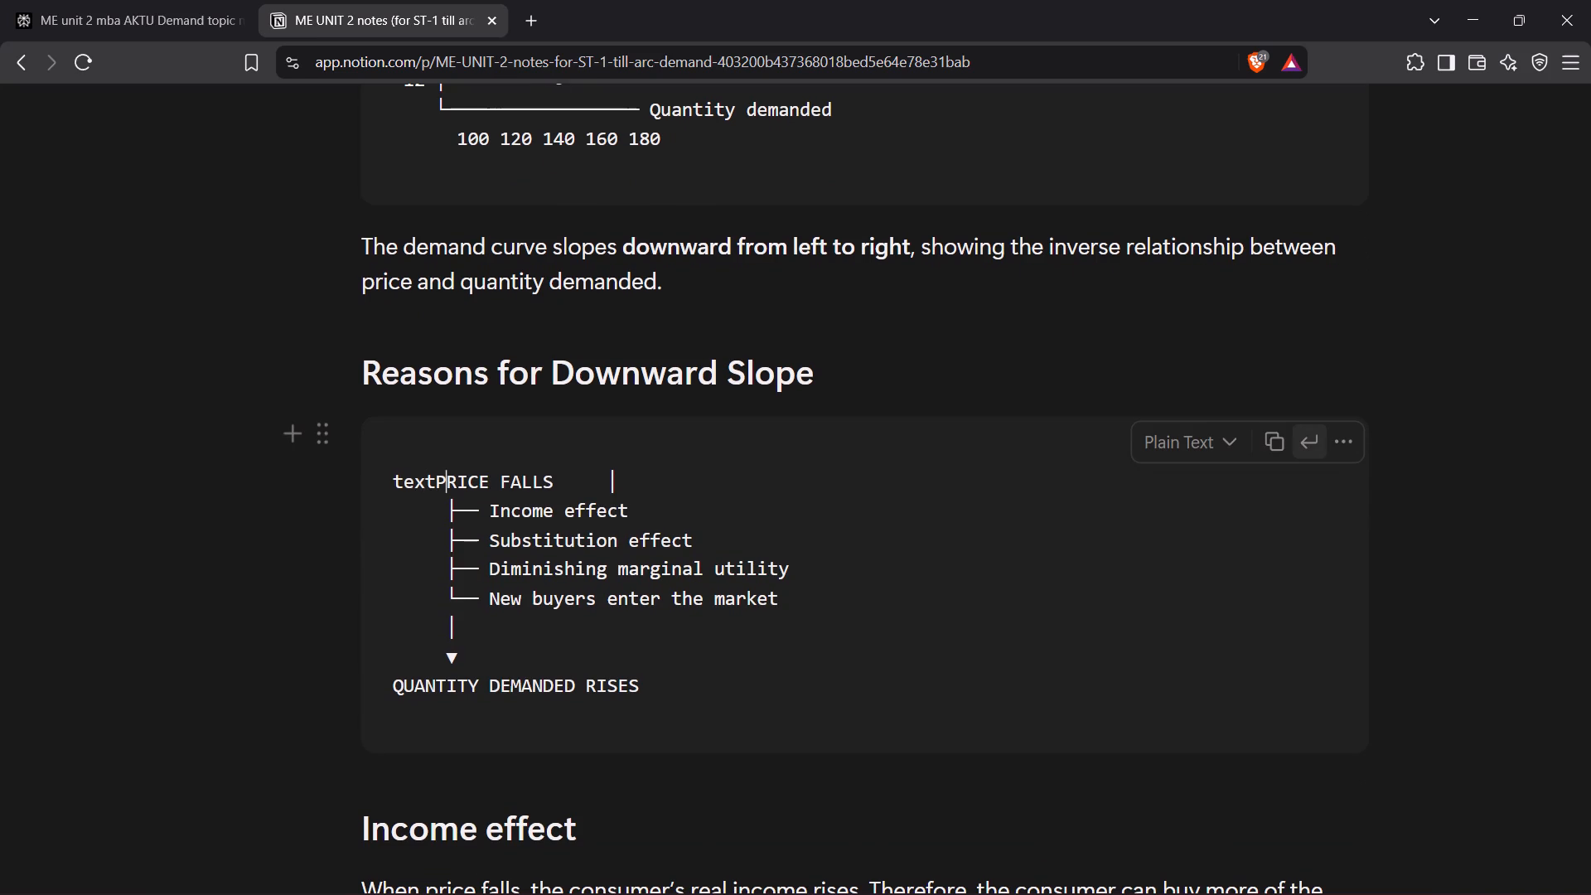
left_click(432, 483)
key("BackSpace")
key("BackSpace")
key("BackSpace")
key("BackSpace")
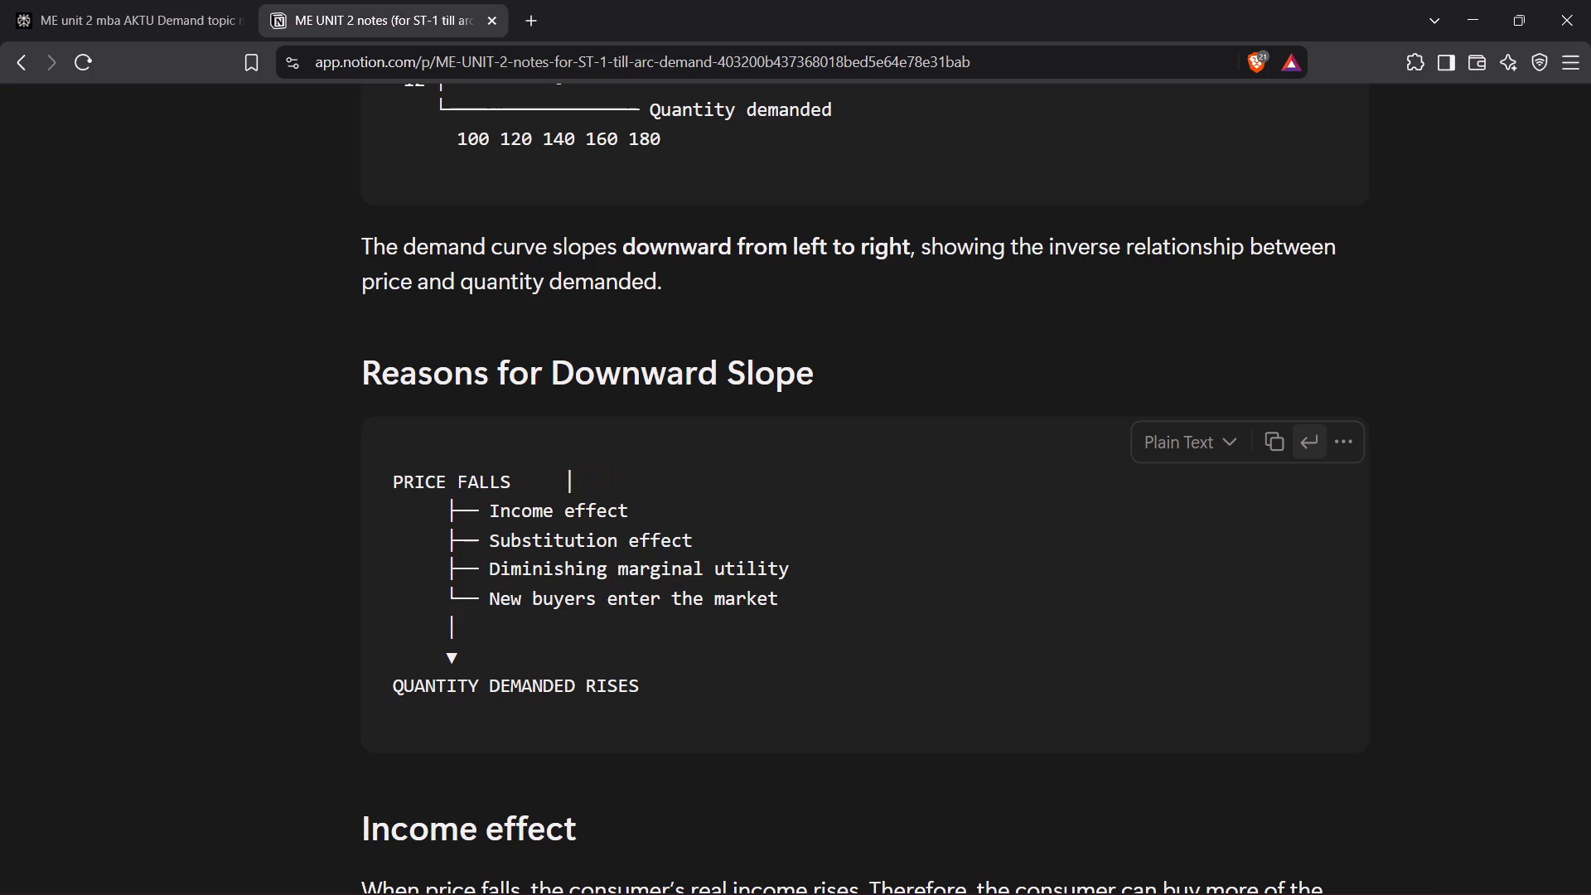
Highlight "marginal utility" in the Reasons for Downward Slope flowchart with the orange background color.
left_click(813, 583)
left_click_drag(813, 583, 616, 578)
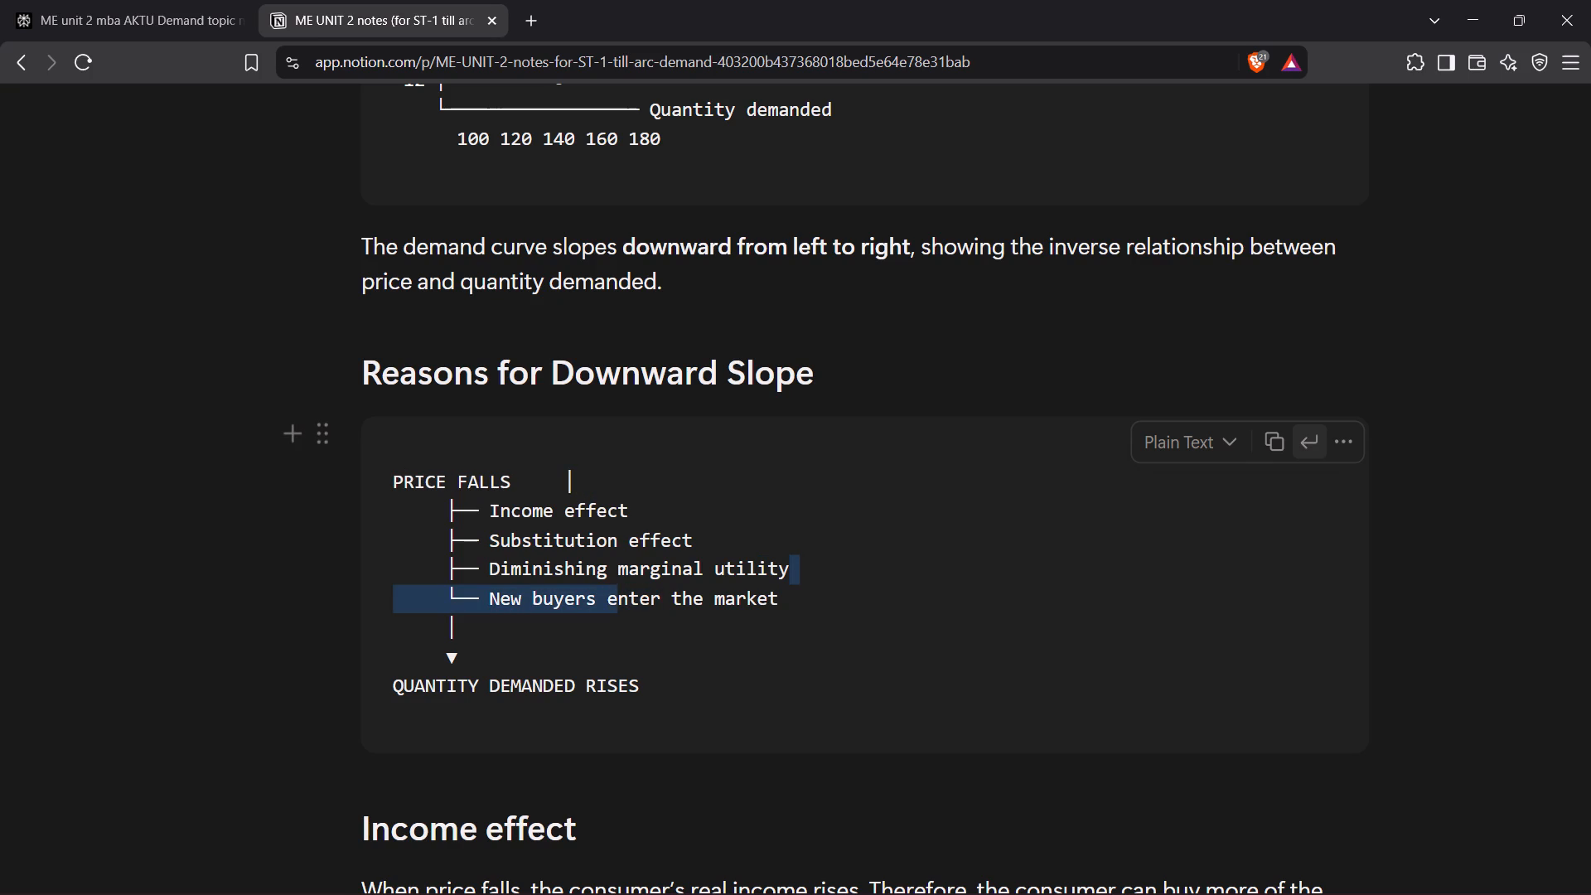
left_click_drag(616, 578, 618, 568)
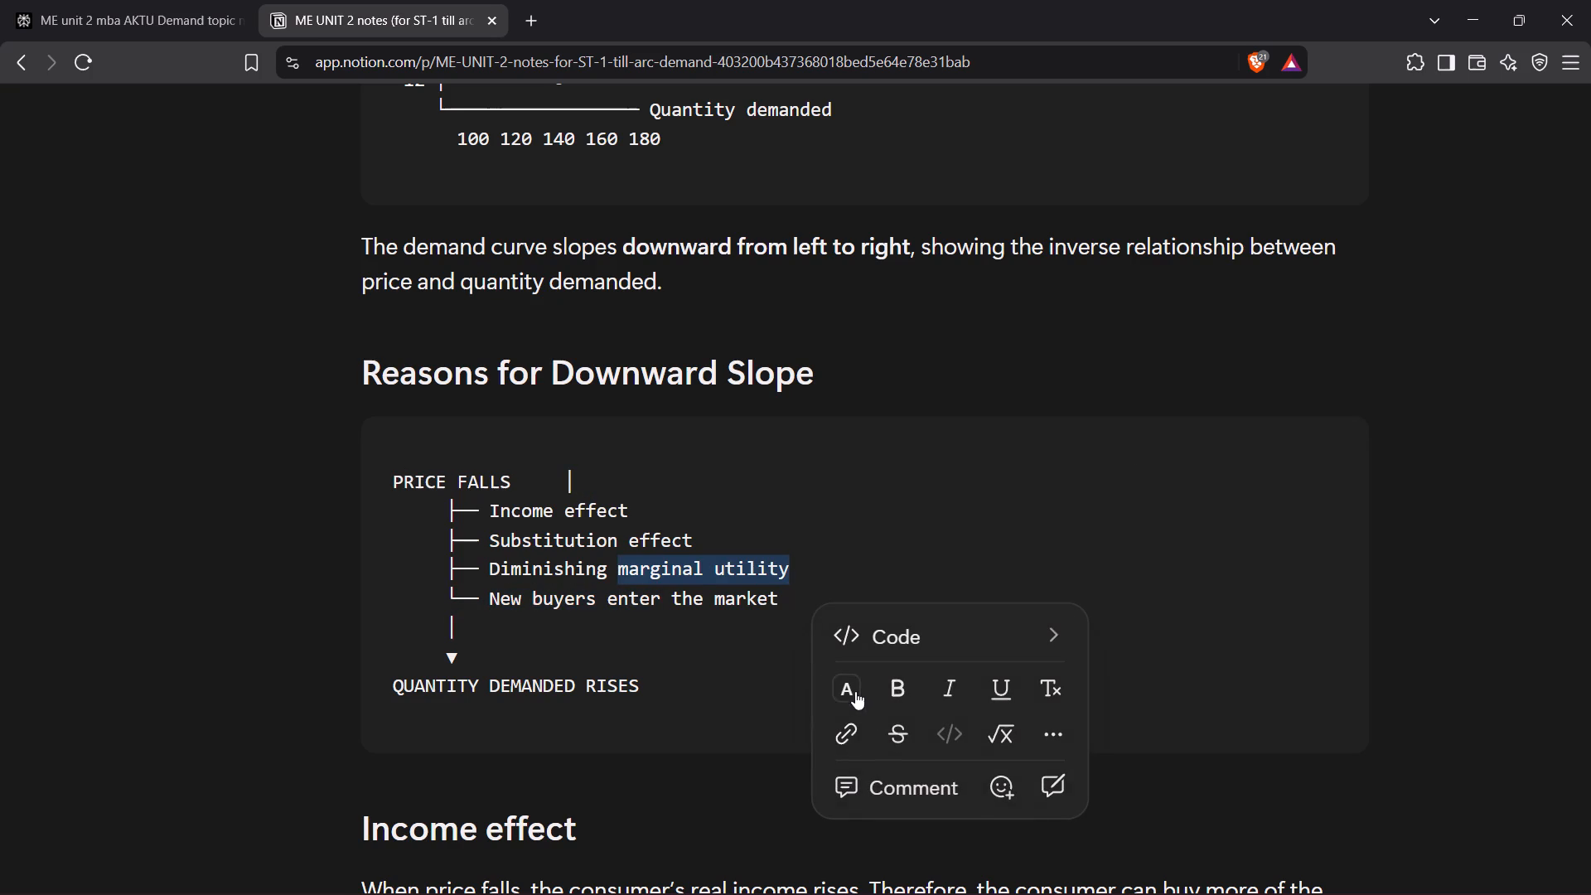
left_click(854, 691)
left_click(844, 210)
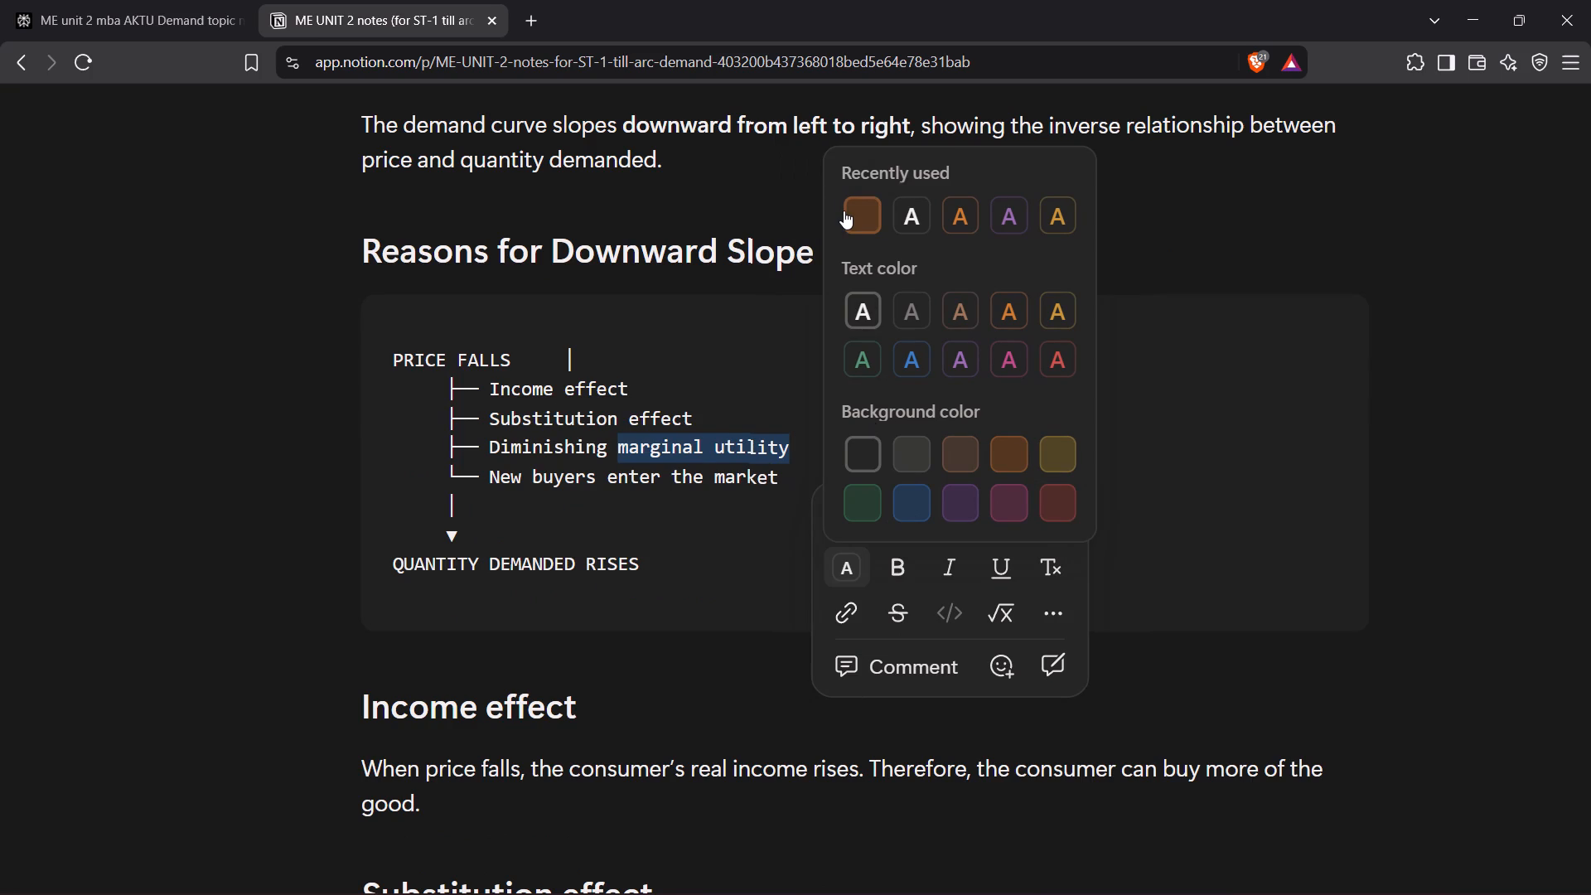
left_click(731, 519)
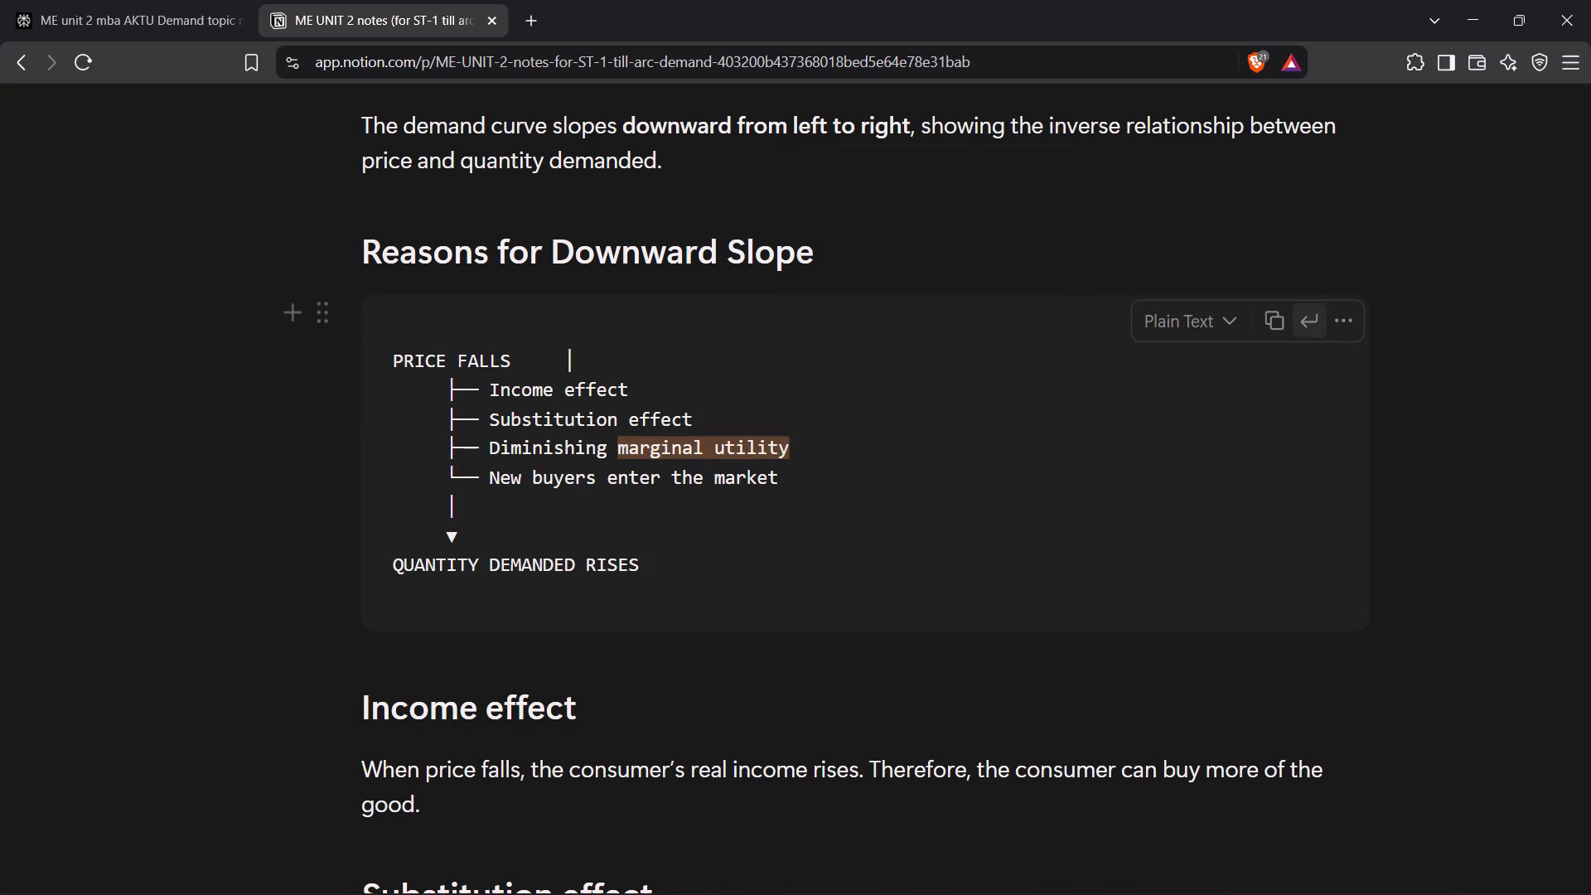
Read through the income effect, substitution effect, diminishing marginal utility and new buyers explanations.
scroll(731, 519, "down", 1)
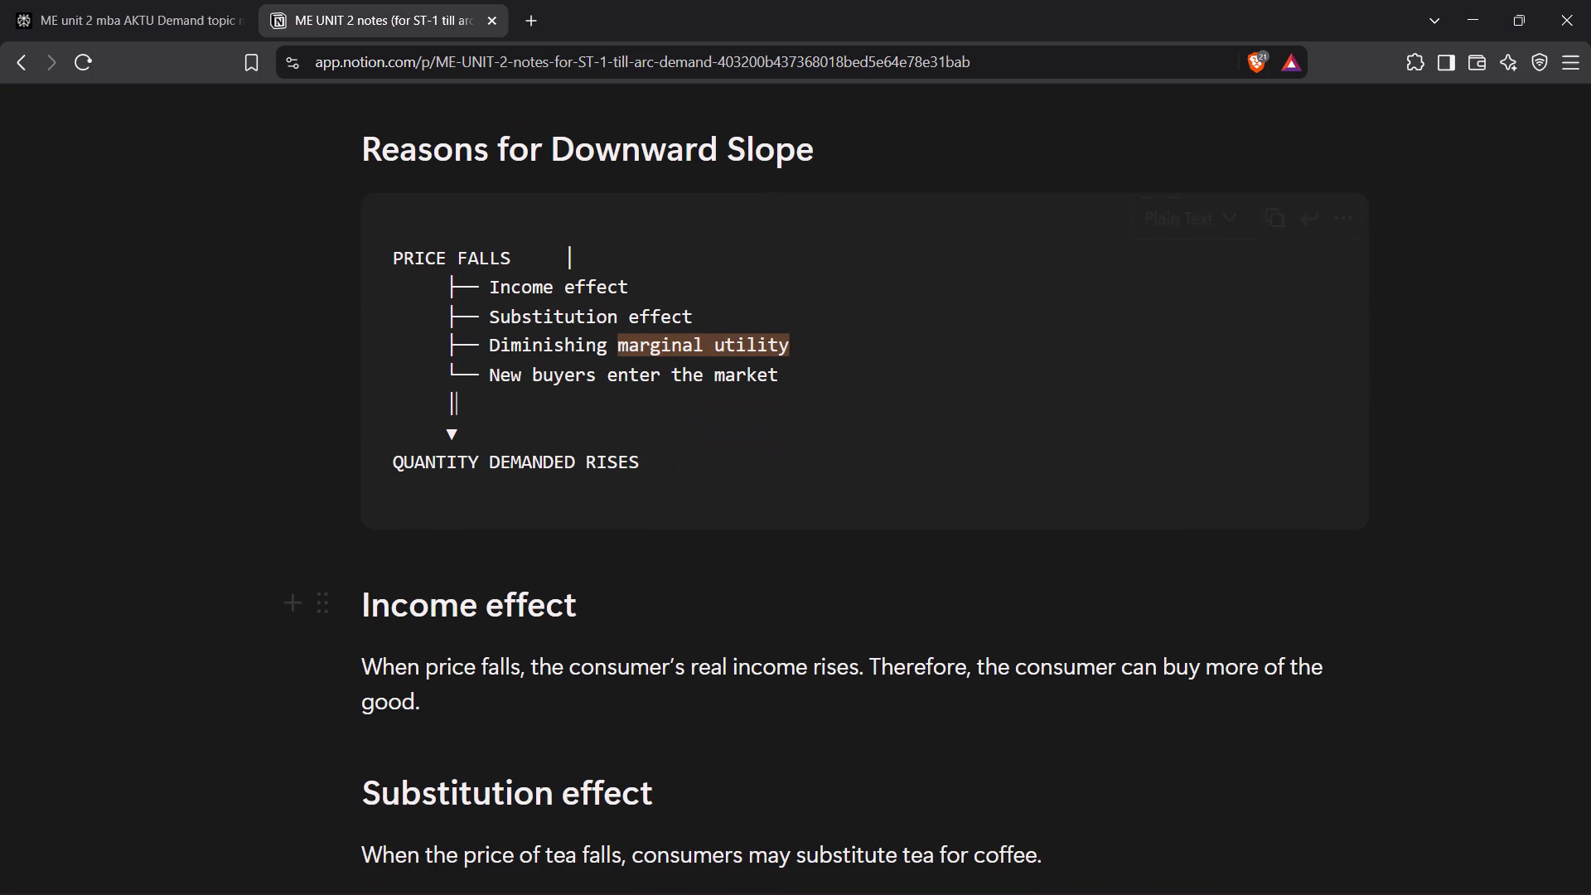
scroll(651, 638, "down", 1)
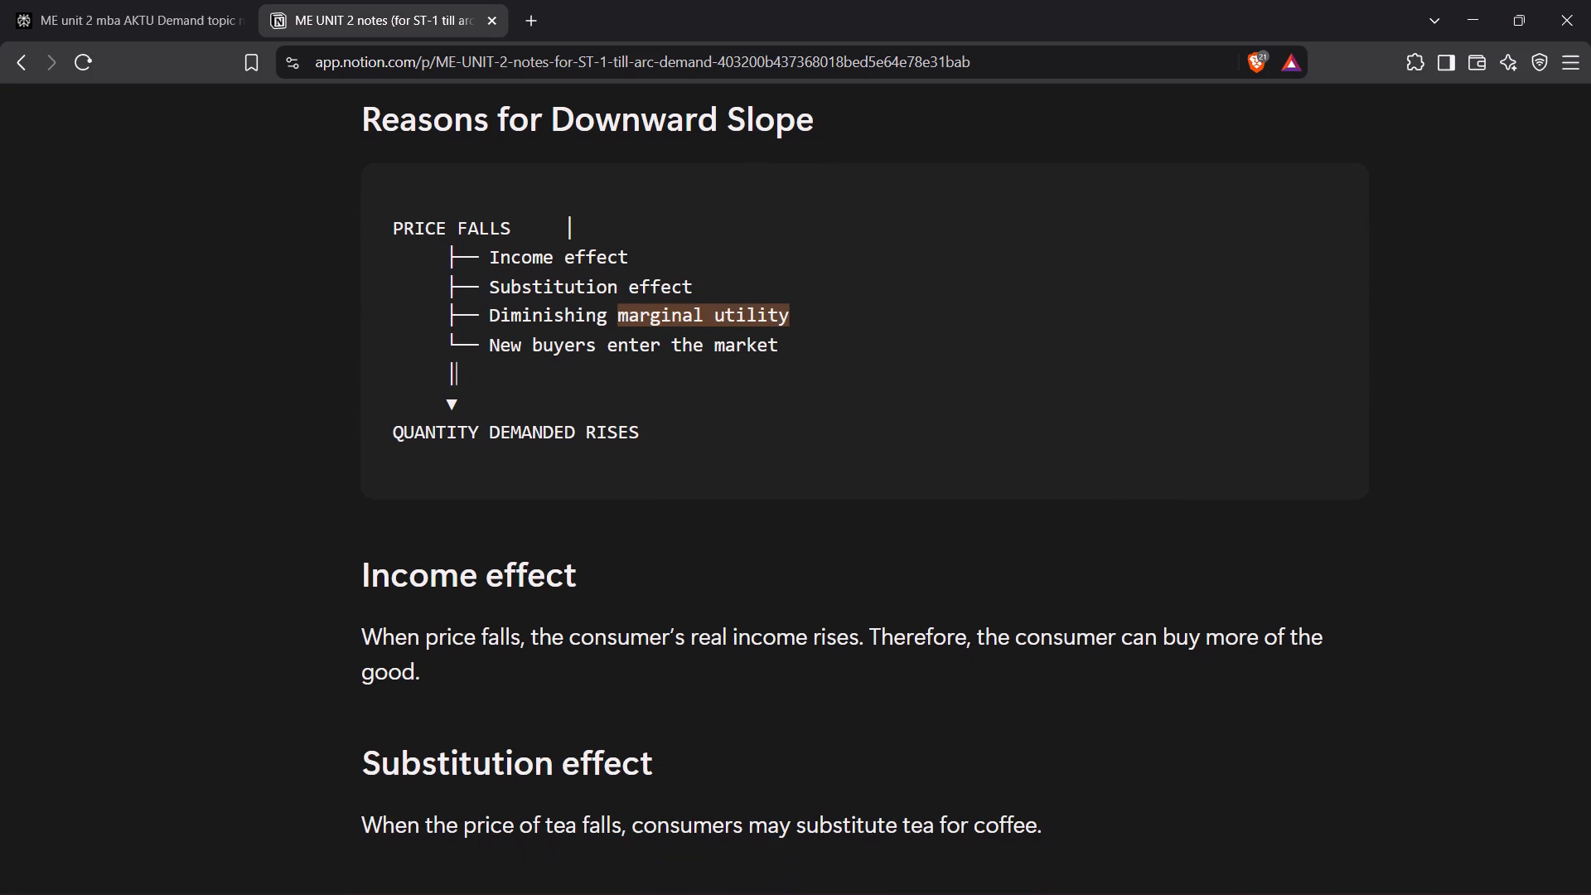
scroll(651, 638, "down", 1)
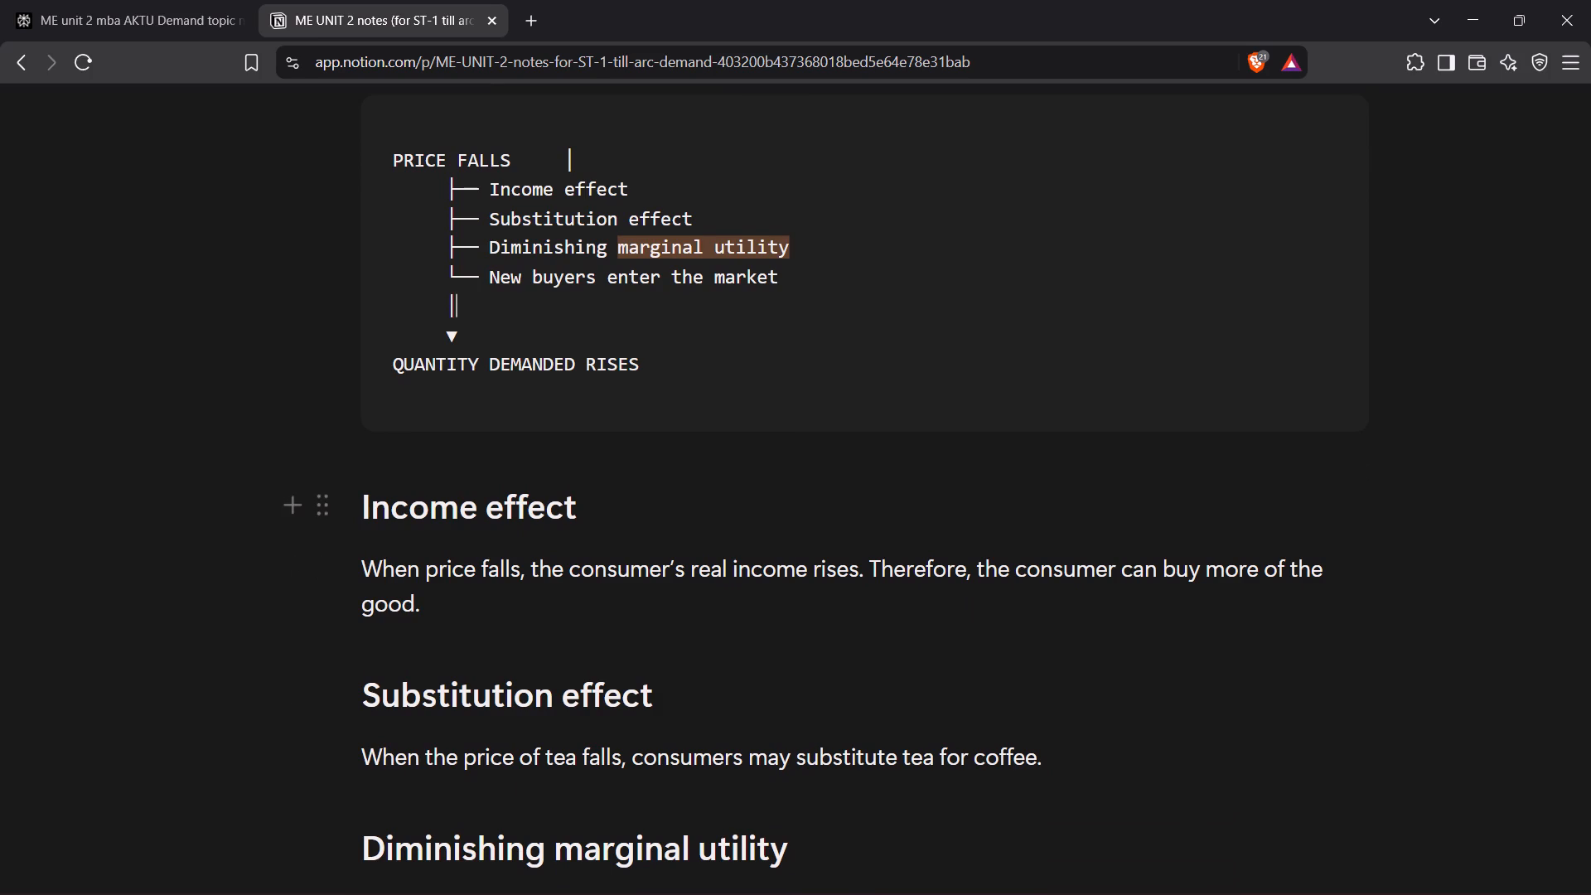
scroll(553, 462, "down", 2)
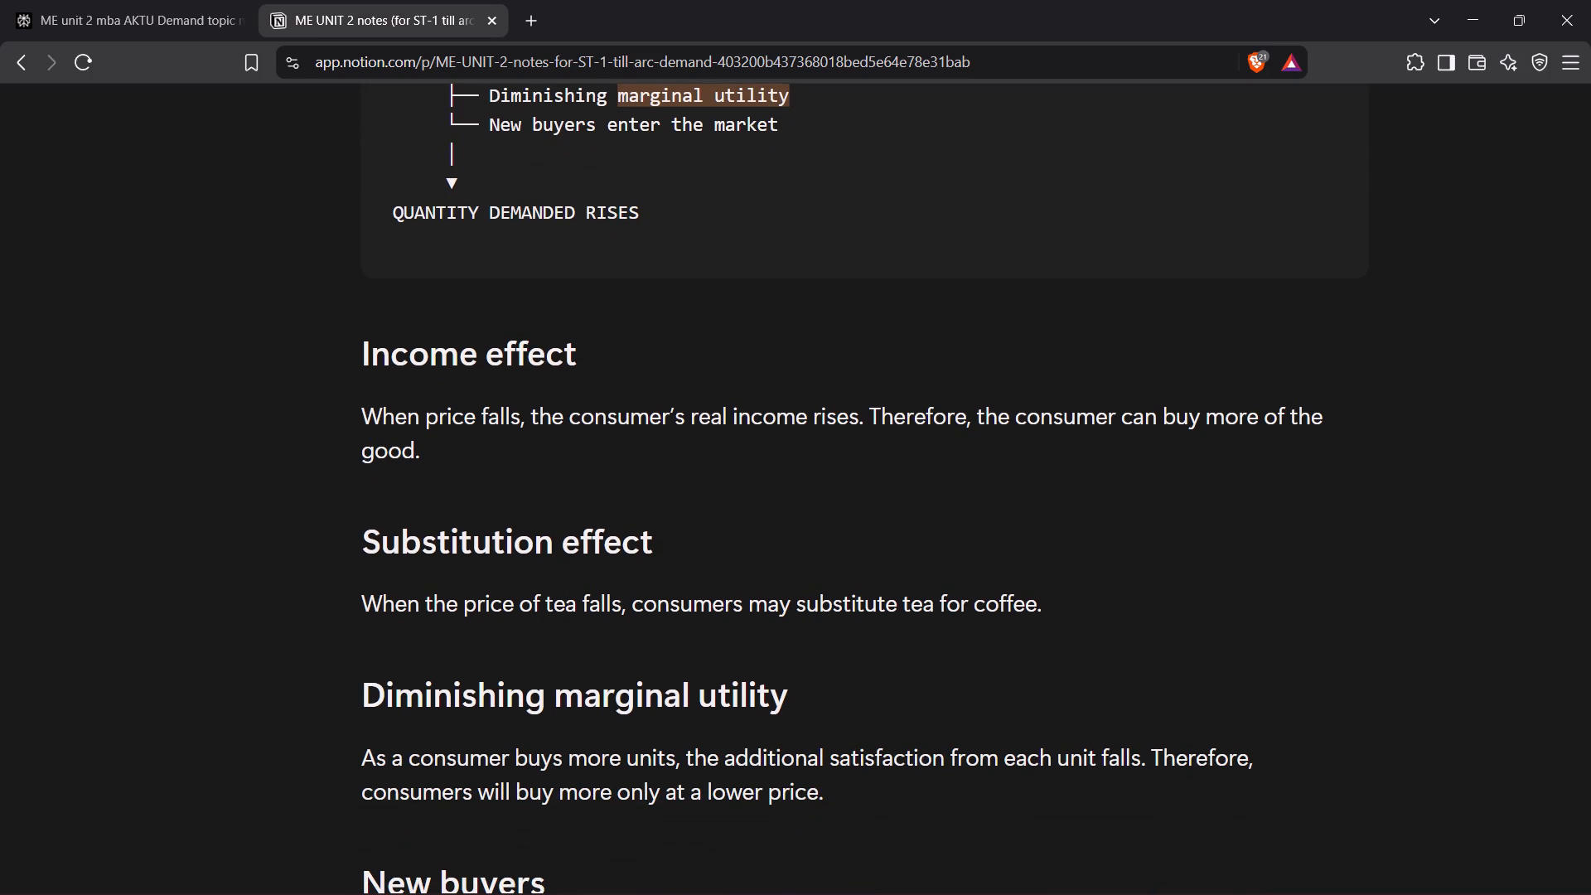
scroll(553, 462, "down", 1)
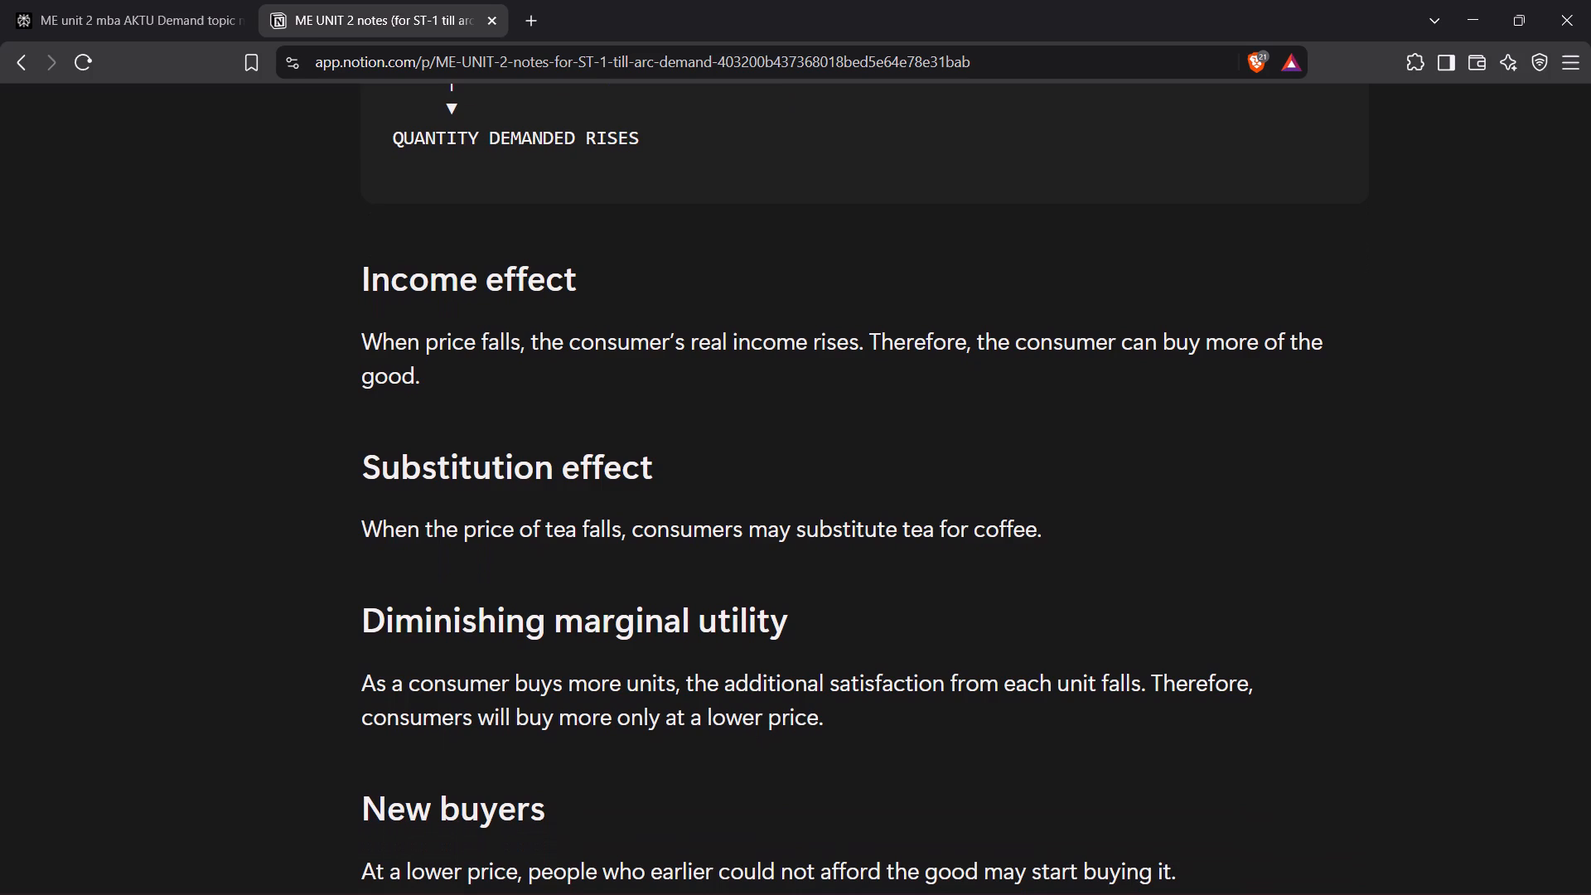
scroll(502, 414, "down", 1)
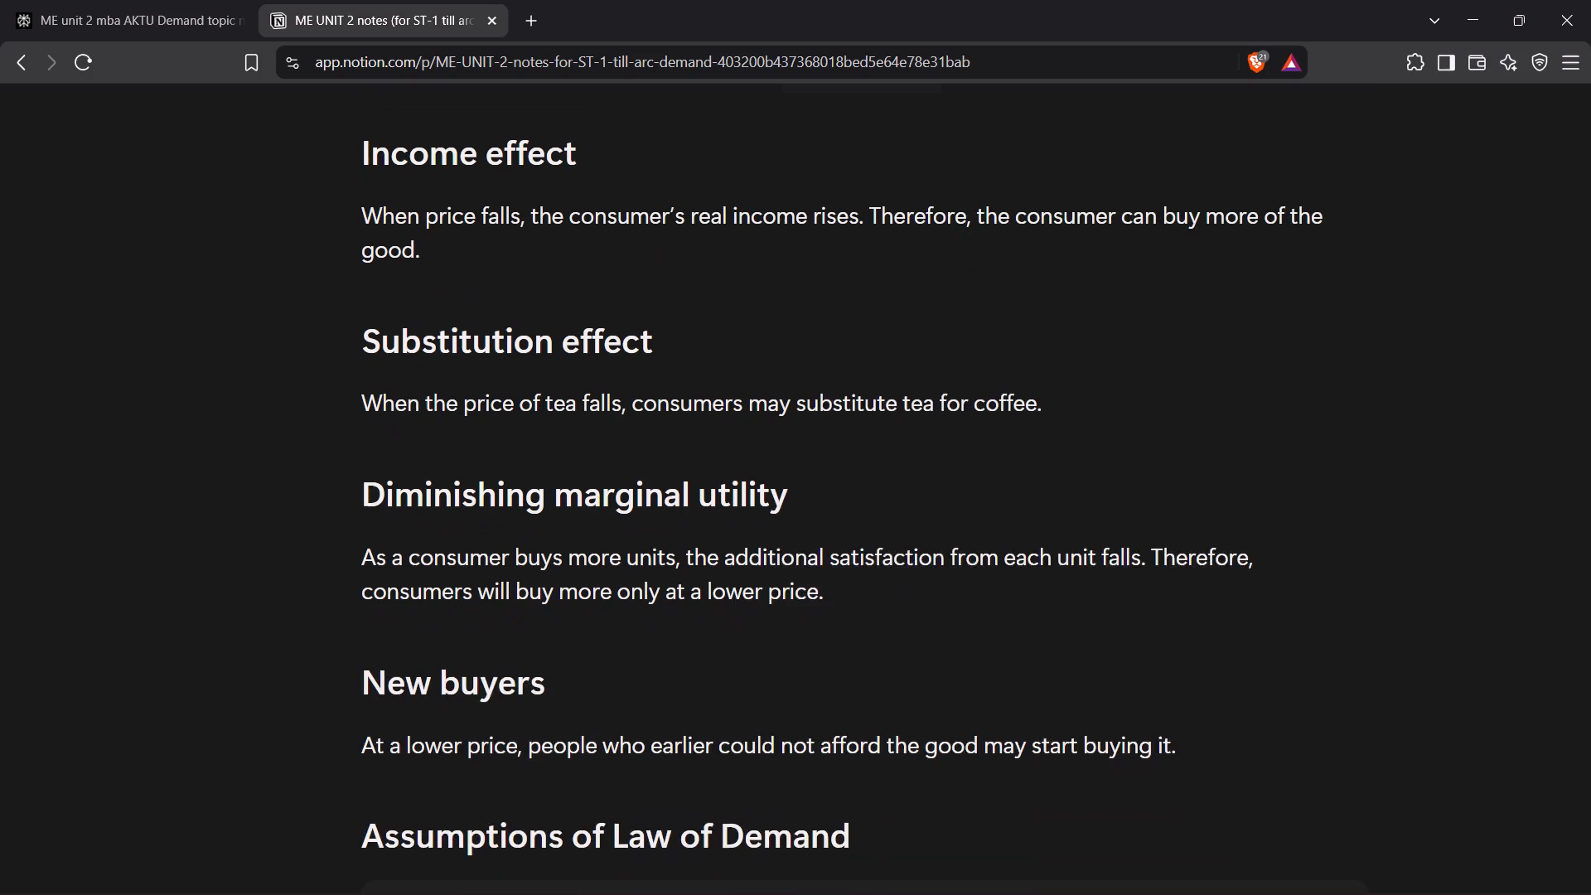
scroll(502, 414, "down", 1)
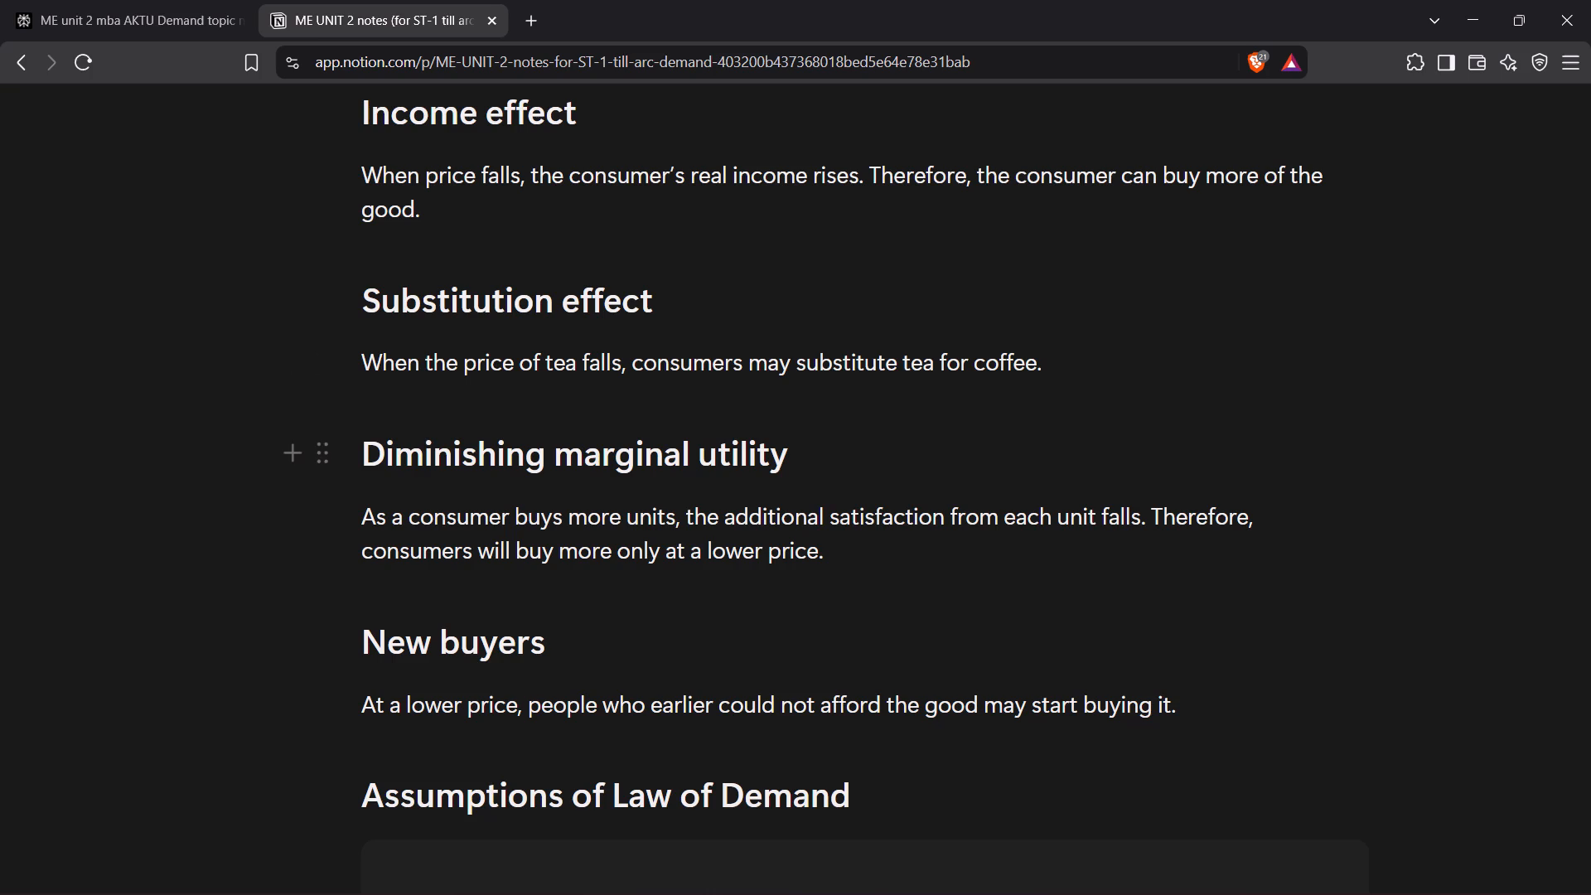
Highlight the whole "Diminishing marginal utility" heading with the orange background color.
left_click_drag(795, 457, 353, 485)
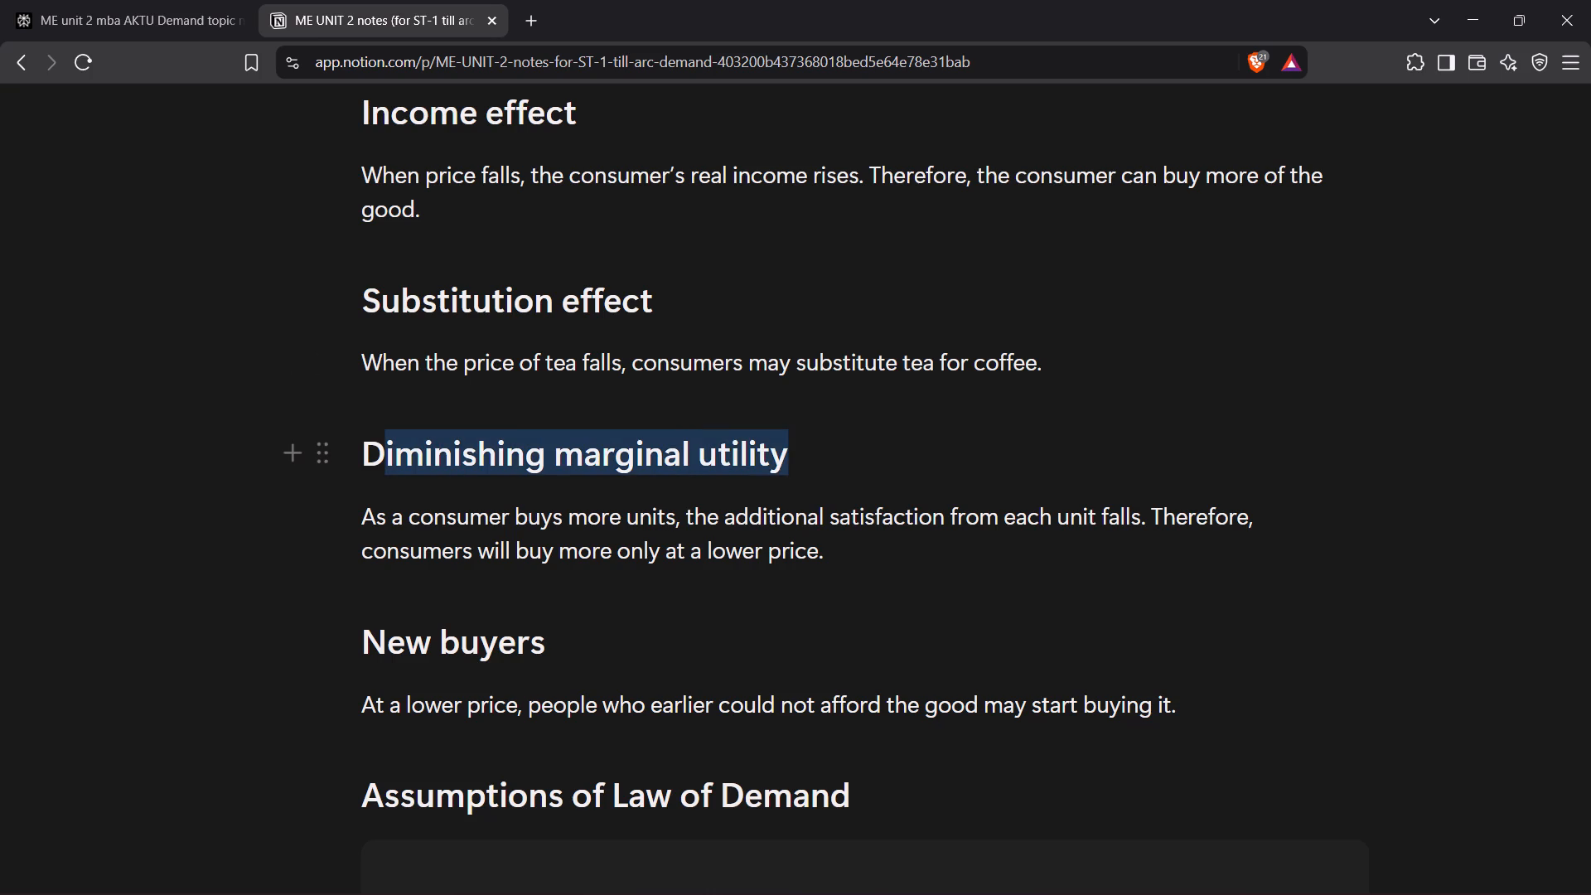
left_click_drag(353, 485, 354, 484)
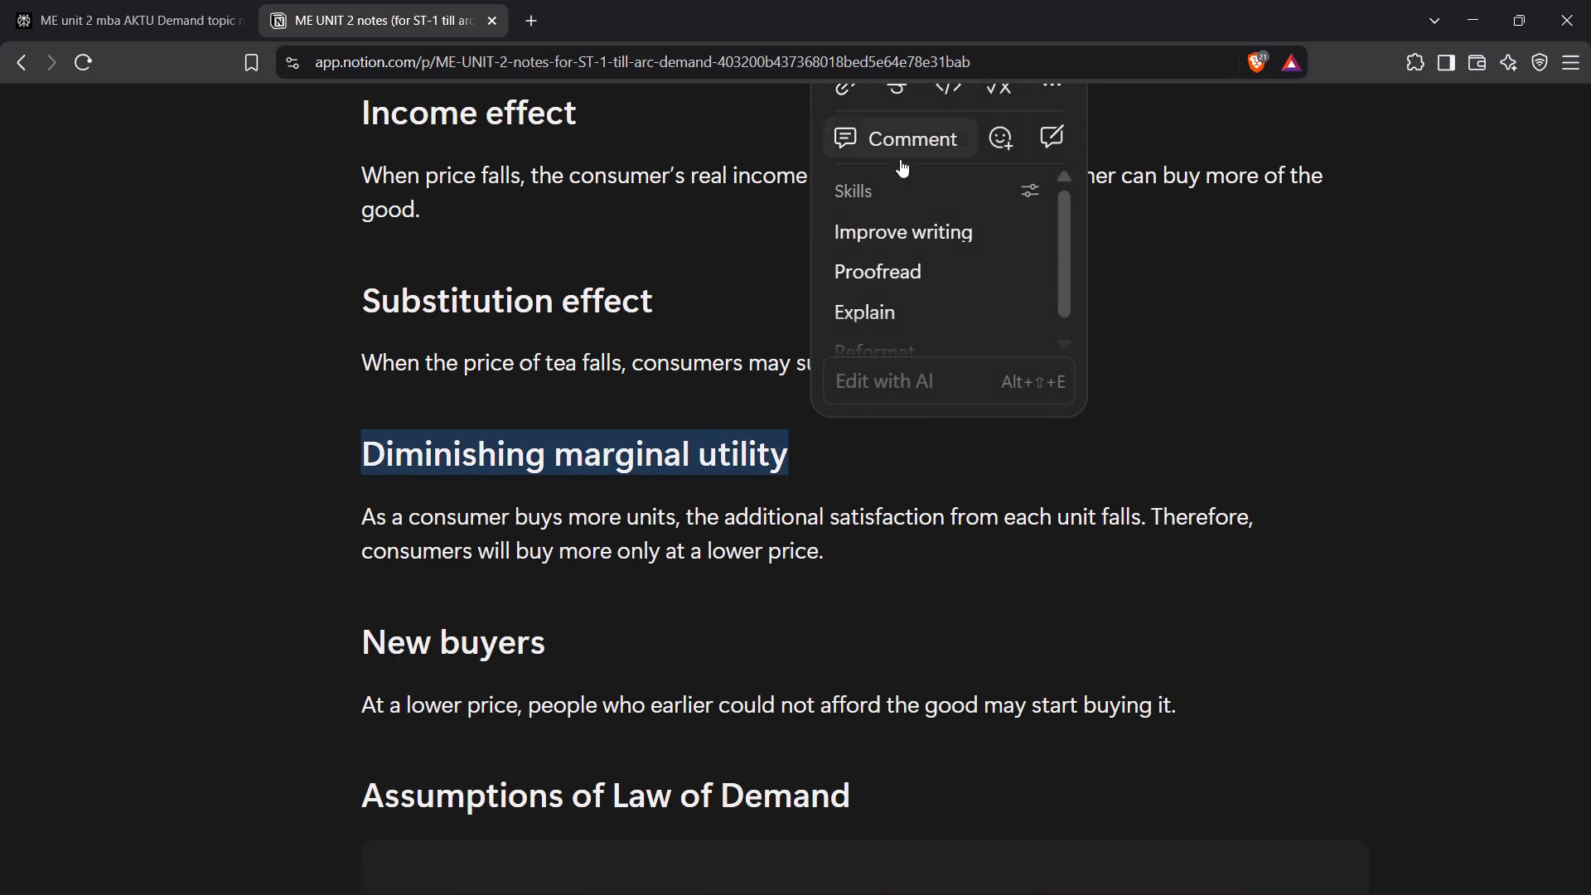
scroll(901, 164, "up", 1)
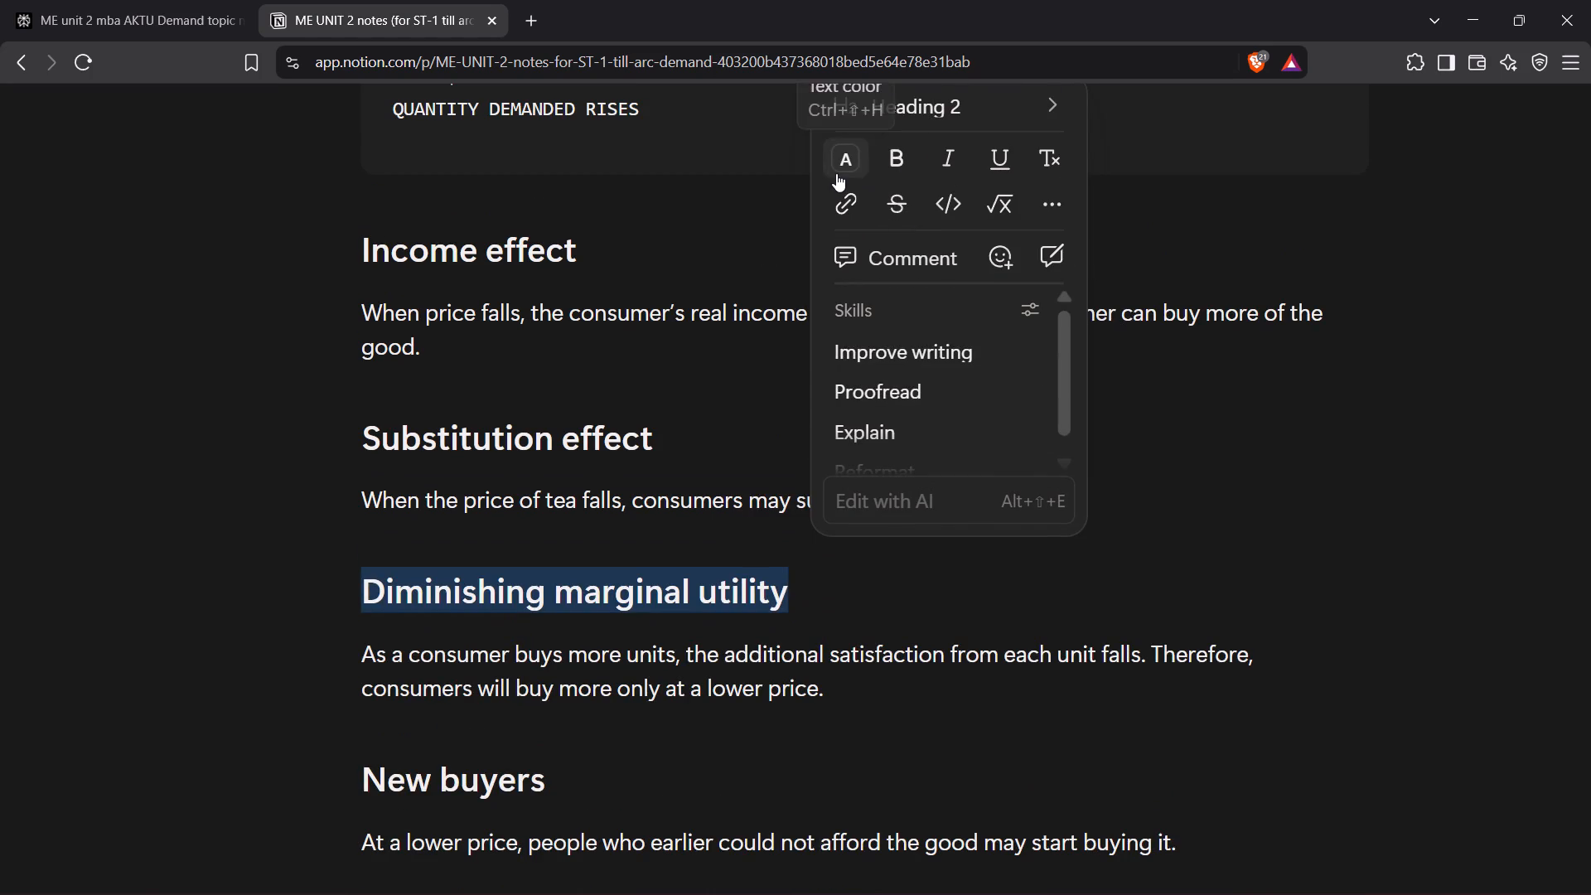
left_click(836, 173)
left_click(872, 252)
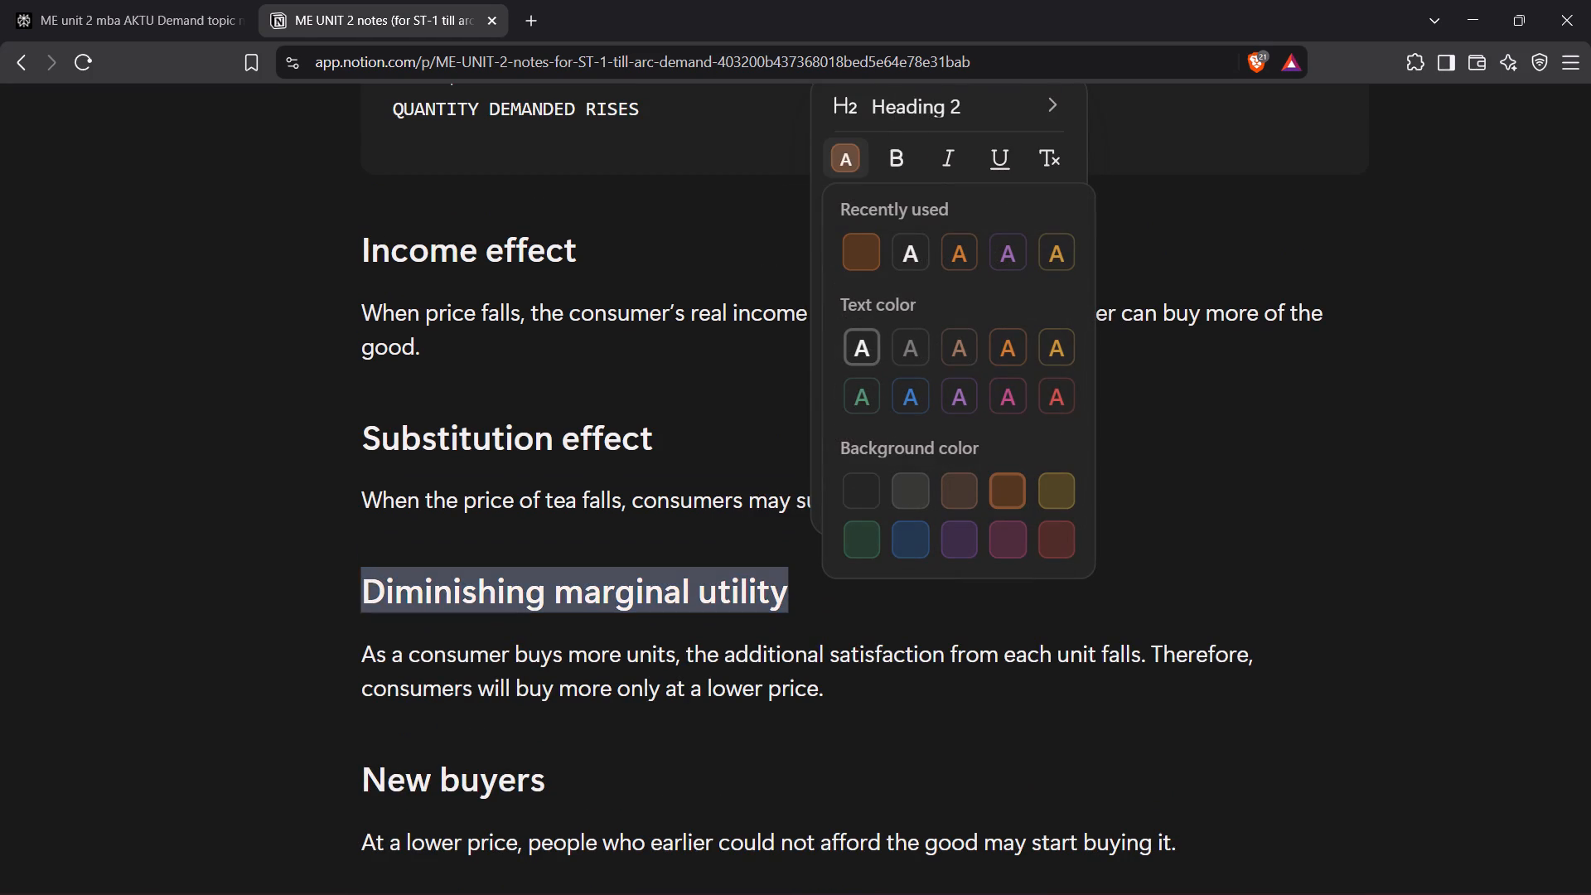
scroll(775, 479, "down", 3)
left_click(626, 507)
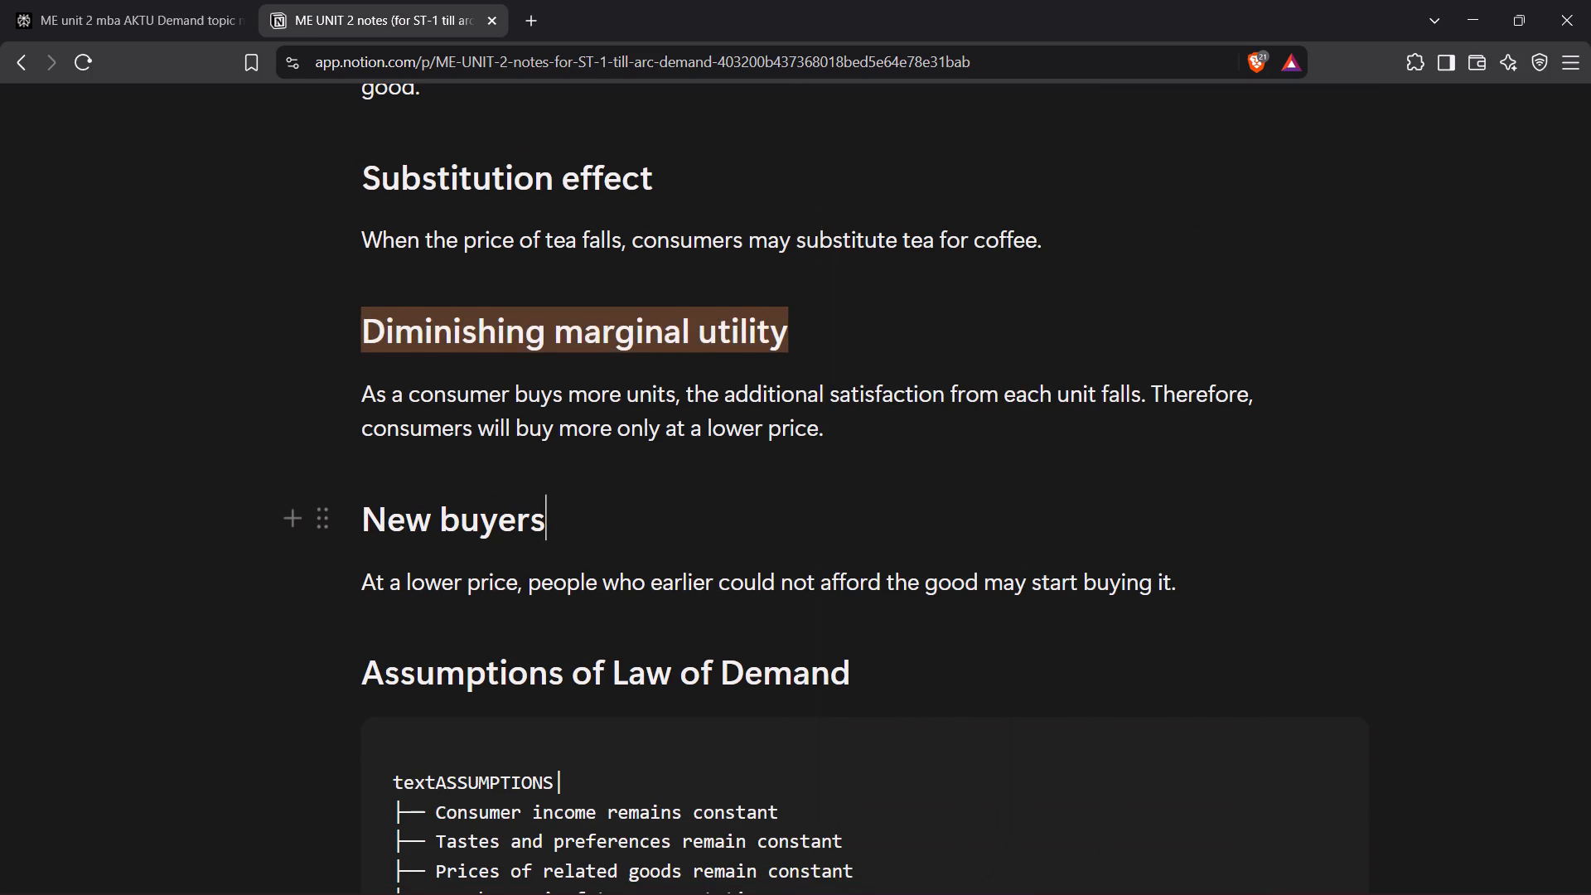
Delete the stray word "text" before ASSUMPTIONS in the Assumptions of Law of Demand block.
scroll(626, 507, "down", 1)
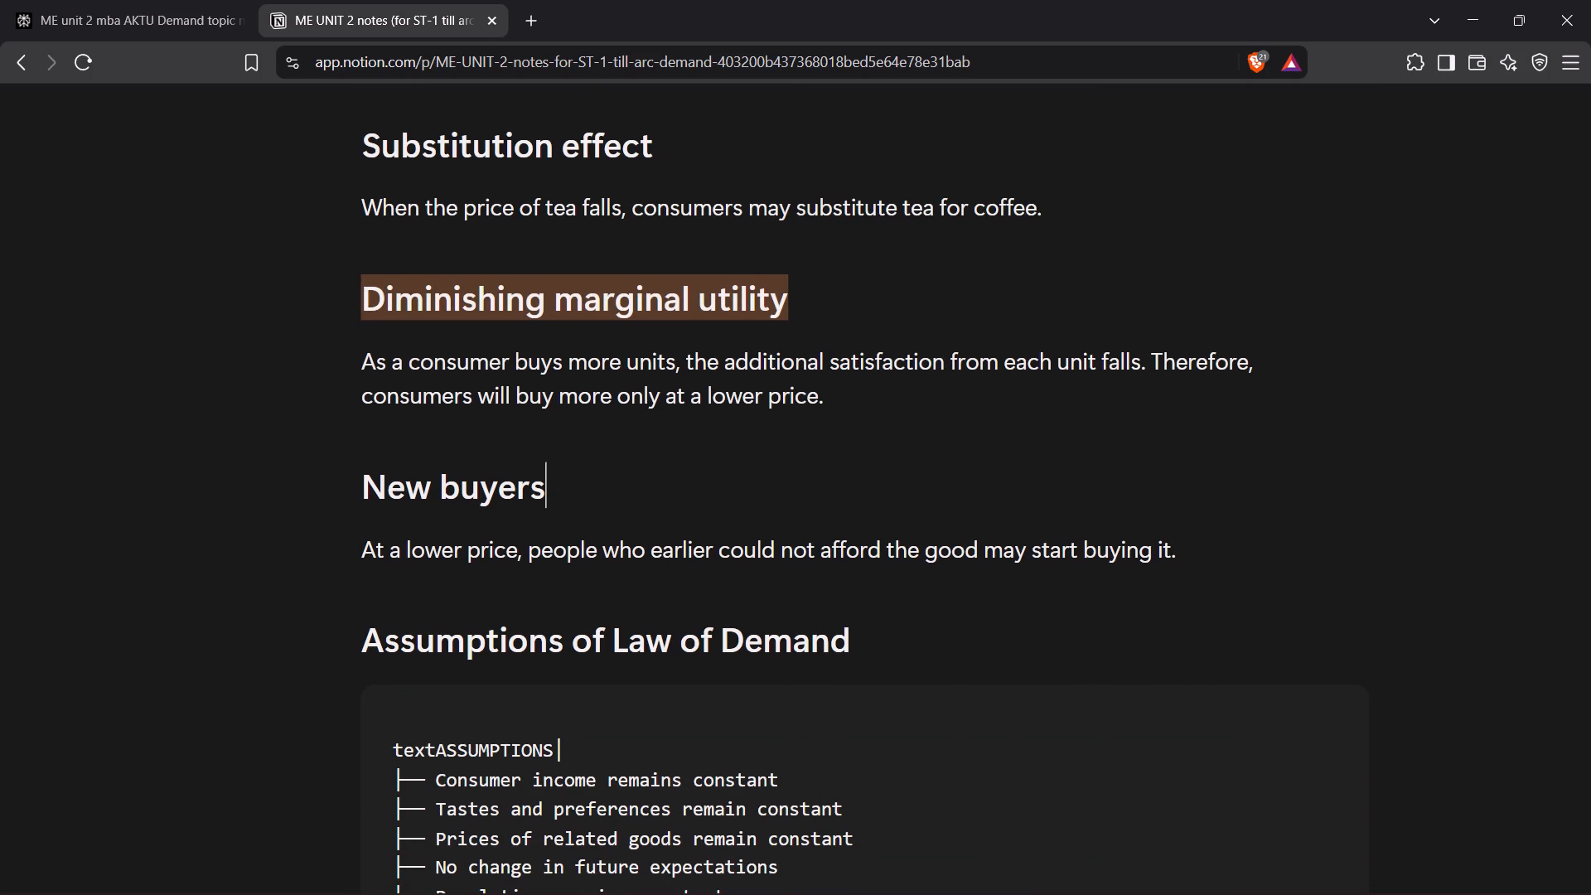
scroll(626, 507, "down", 4)
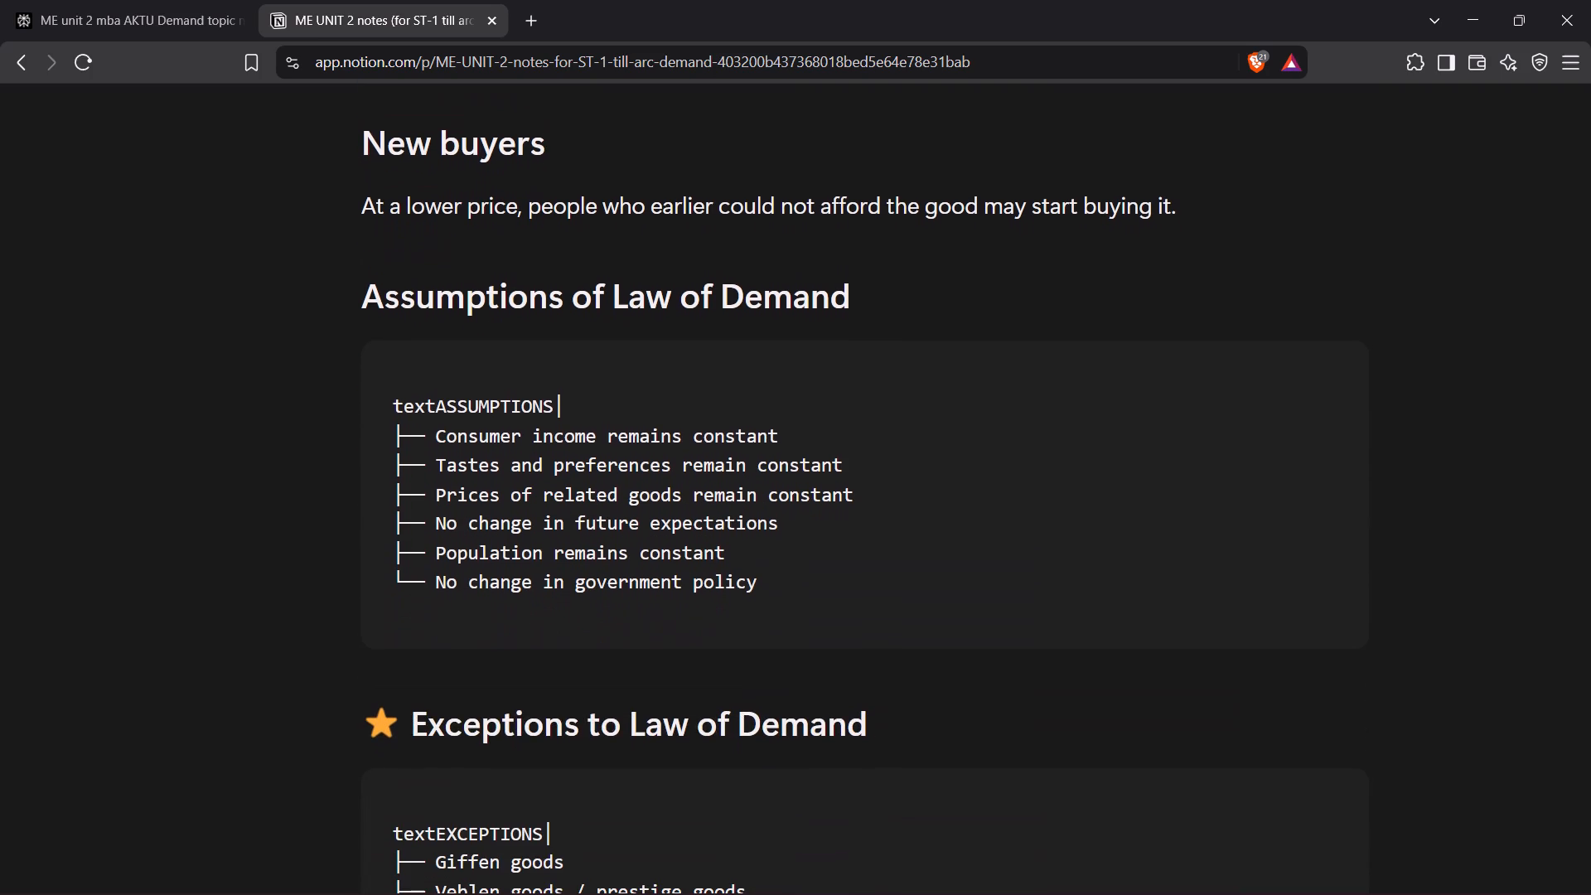
left_click(440, 400)
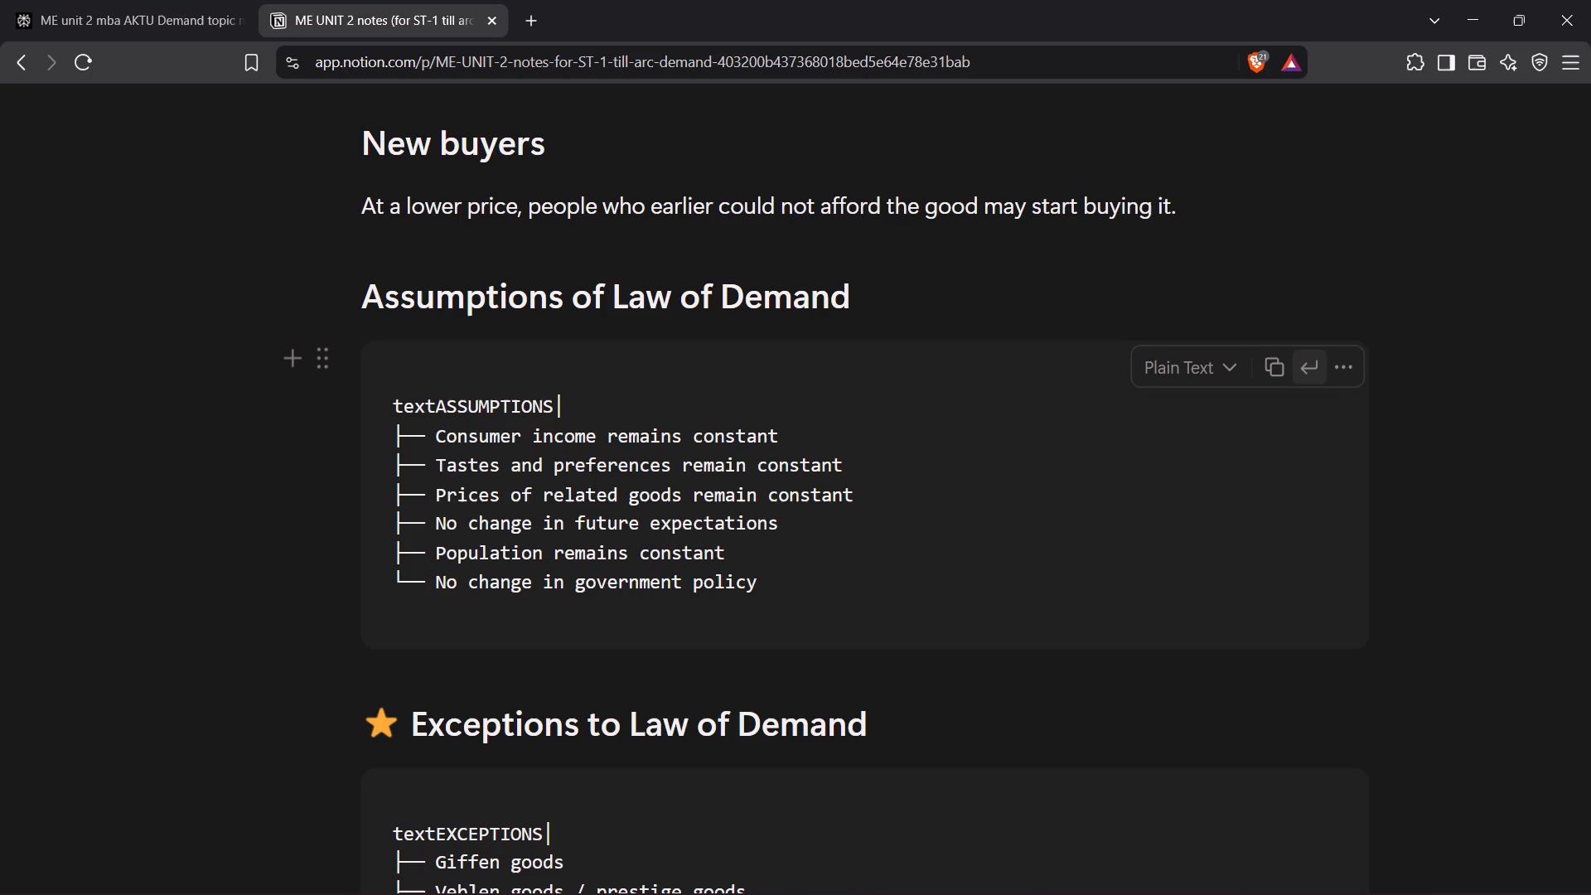
key("BackSpace")
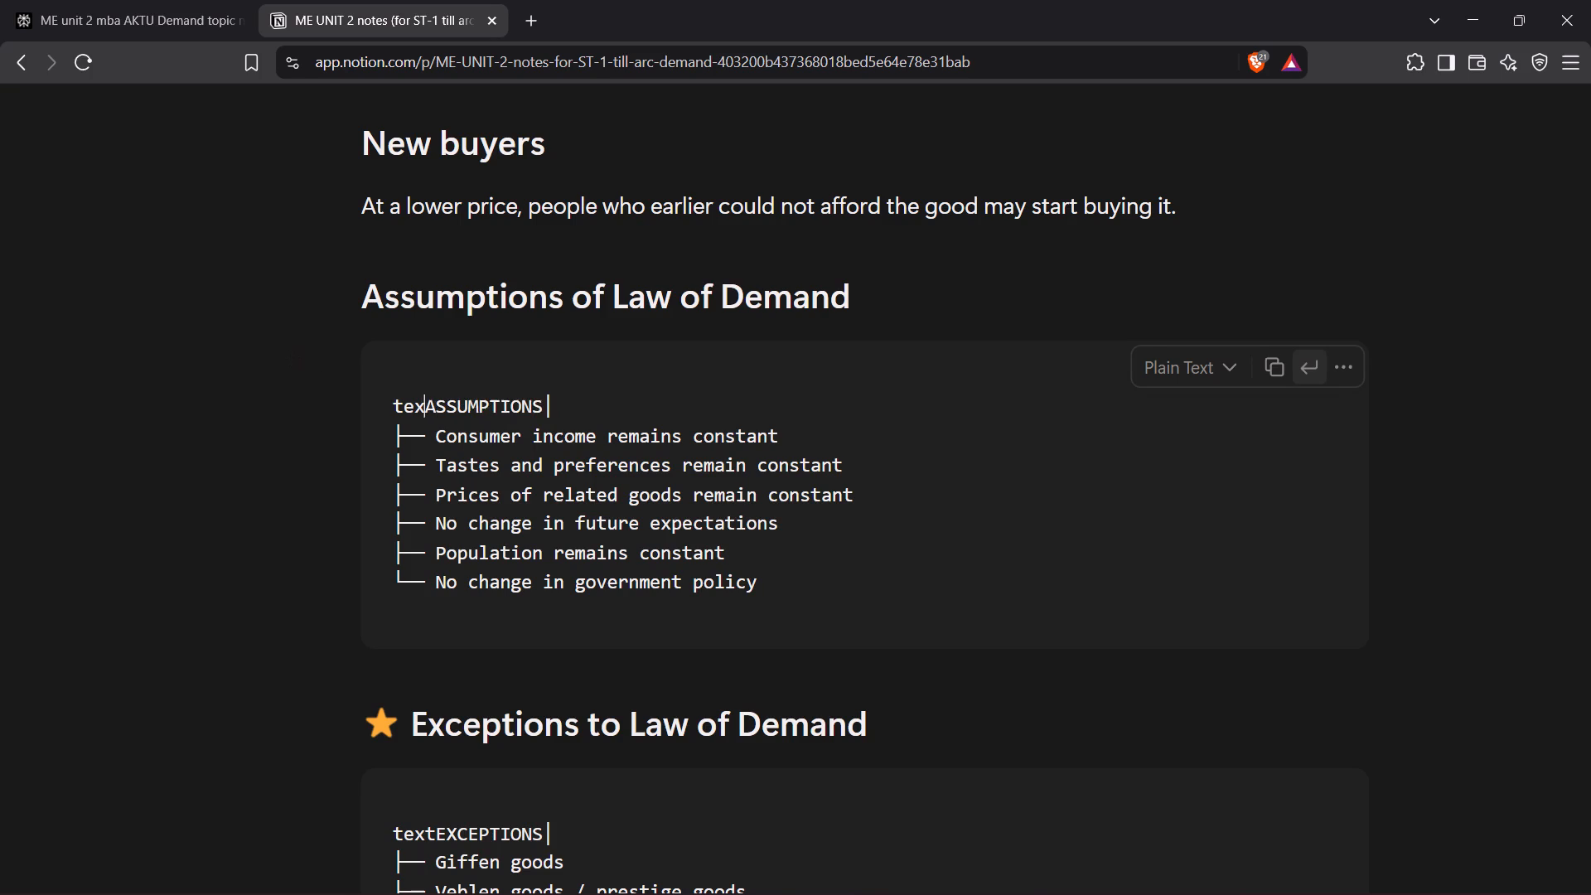
key("BackSpace")
key("BackSpace")
key("BackSpace")
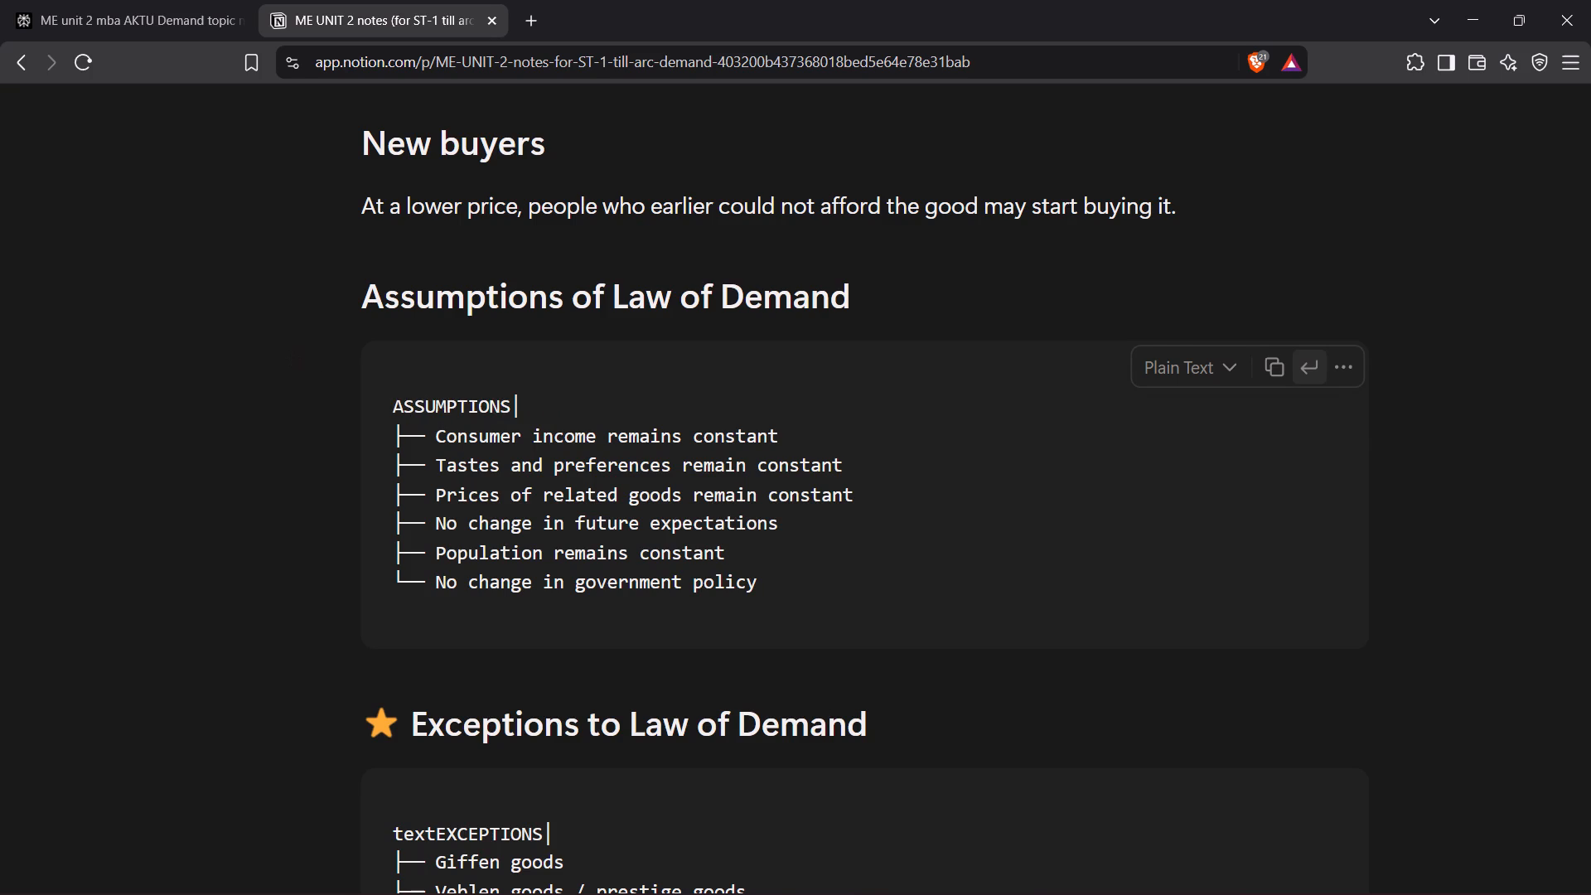
Delete the stray word "text" before EXCEPTIONS in the Exceptions to Law of Demand block.
scroll(440, 400, "down", 4)
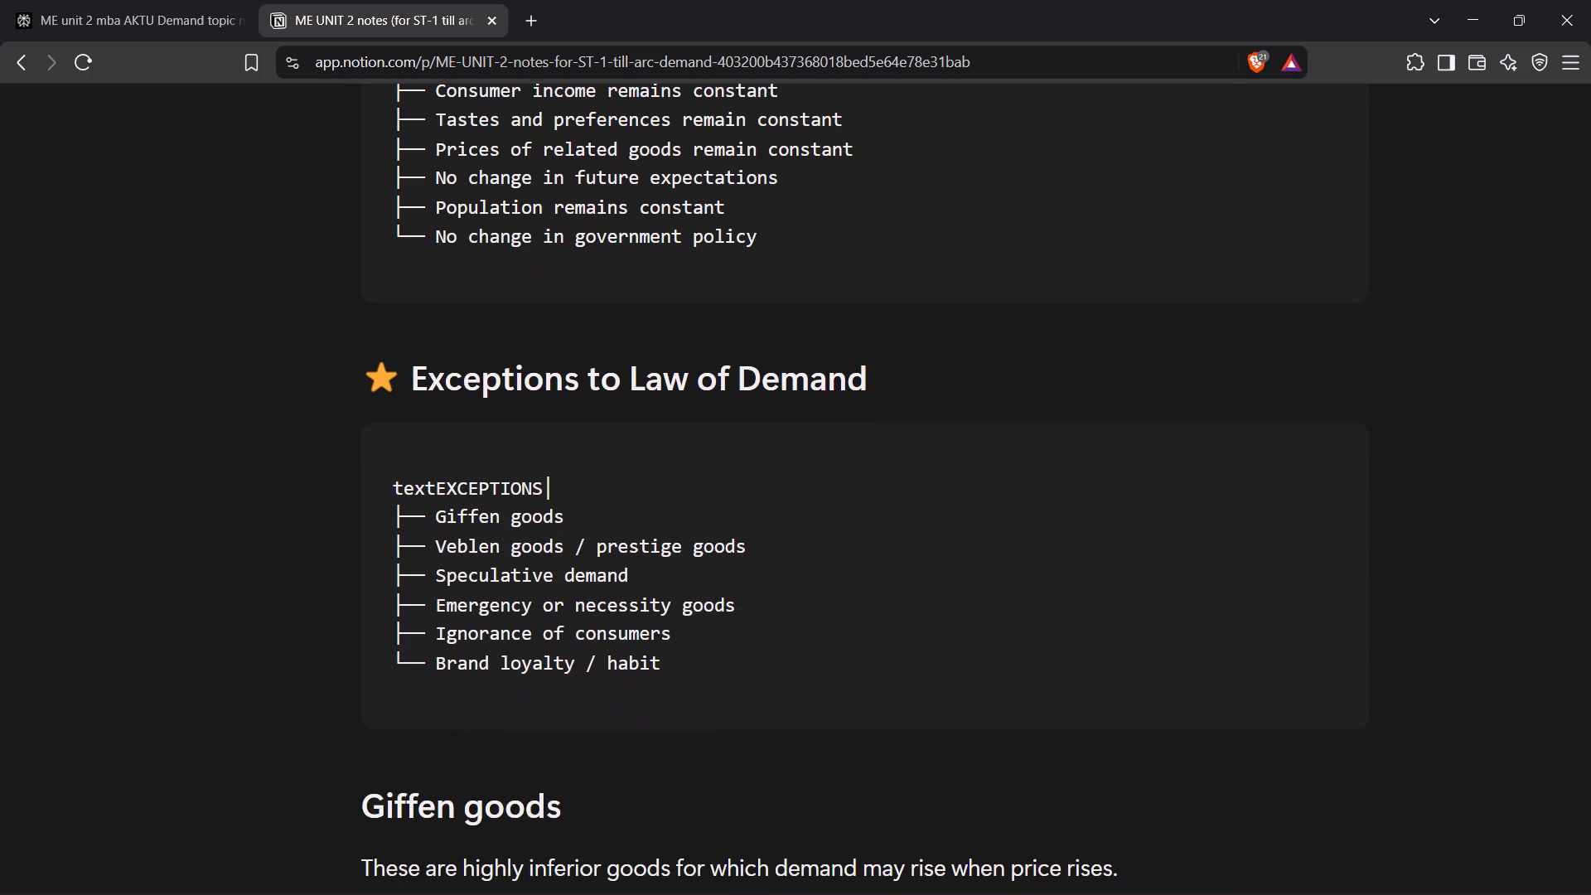
left_click(423, 492)
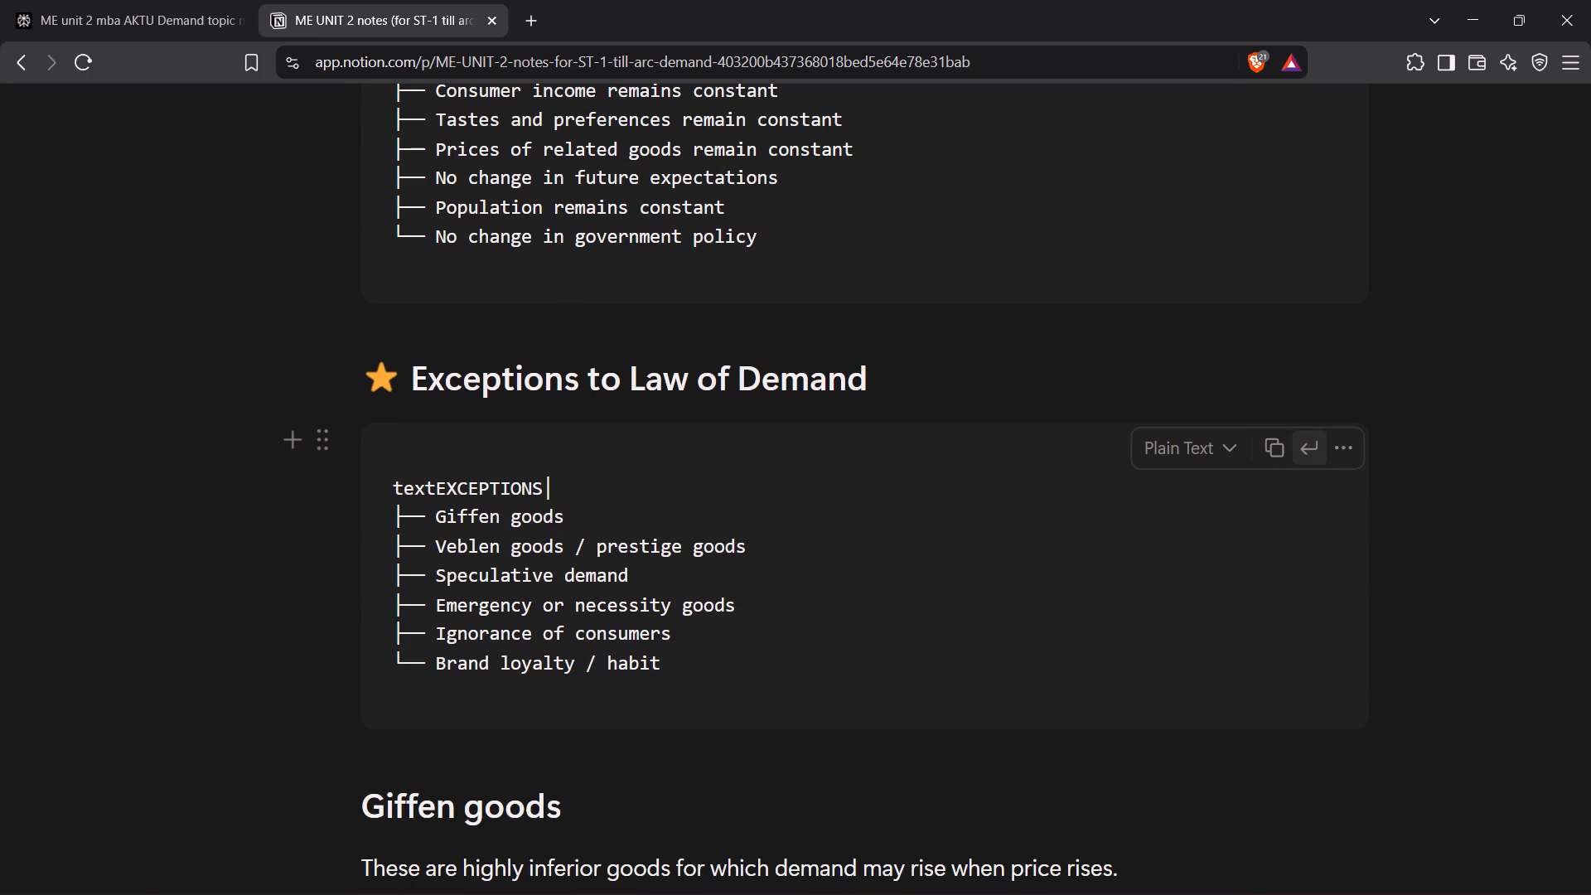
key("BackSpace")
key("BackSpace")
key("BackSpace")
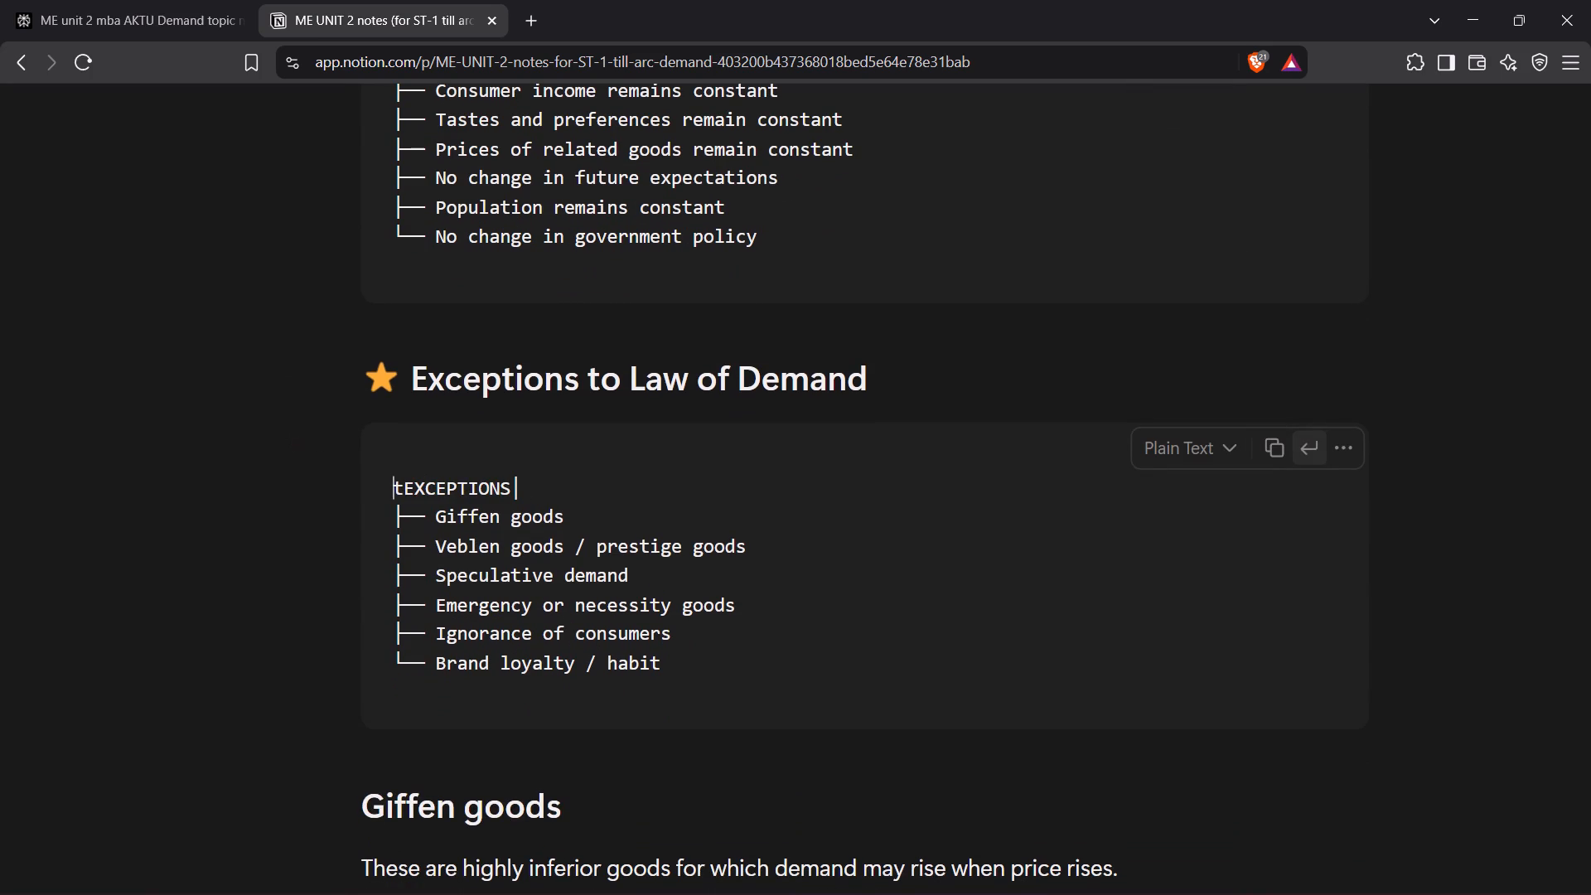
key("Delete")
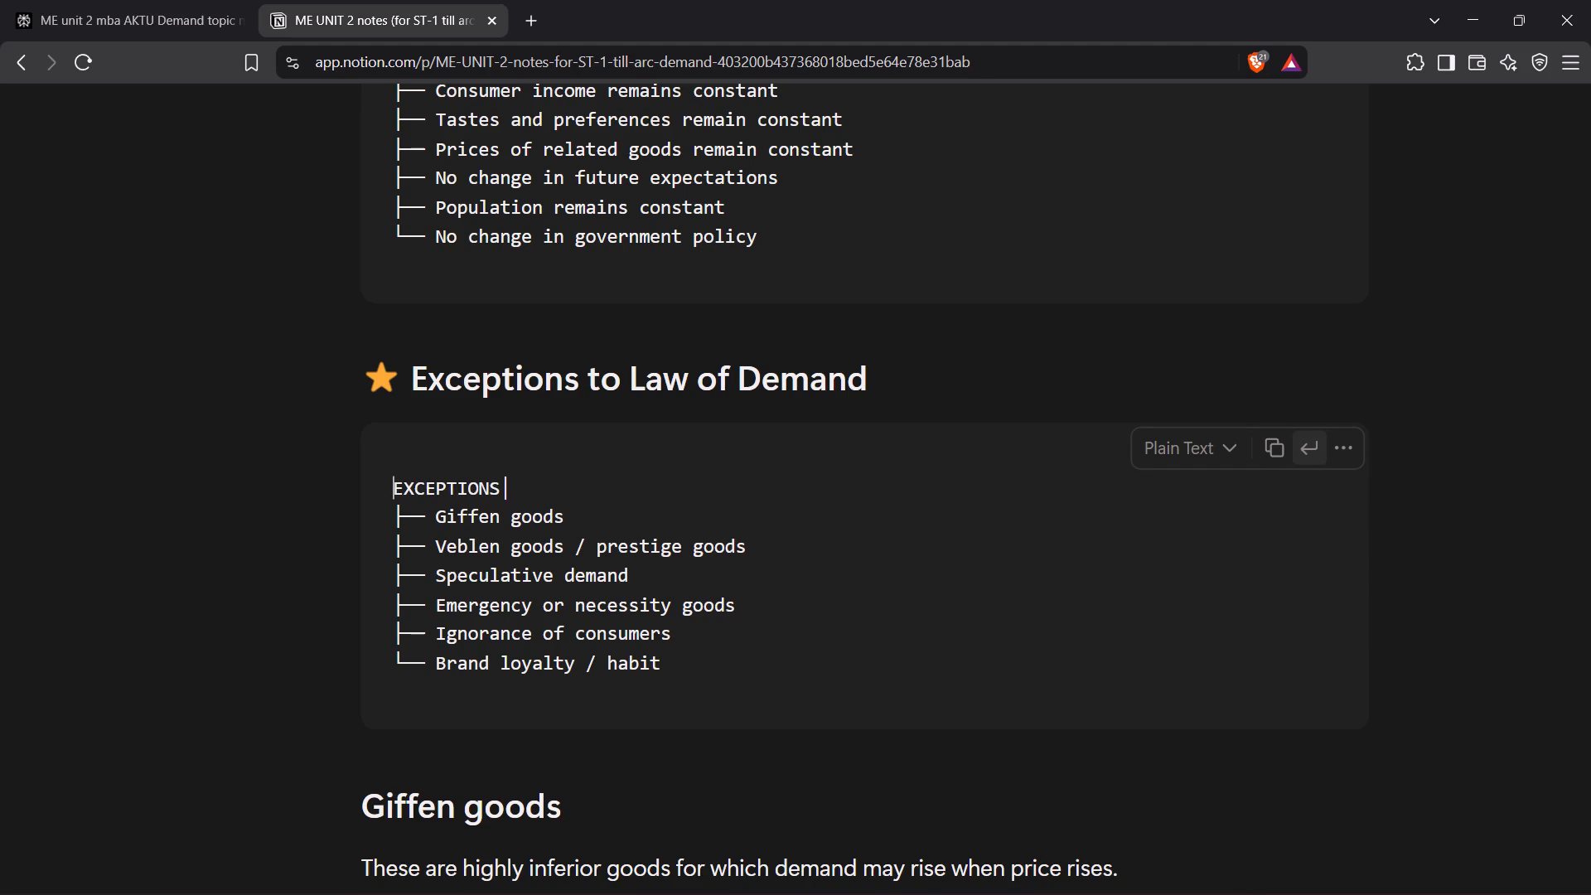
Read through the exceptions list and the Giffen goods, Veblen goods and Speculation explanations with their examples.
scroll(423, 492, "down", 1)
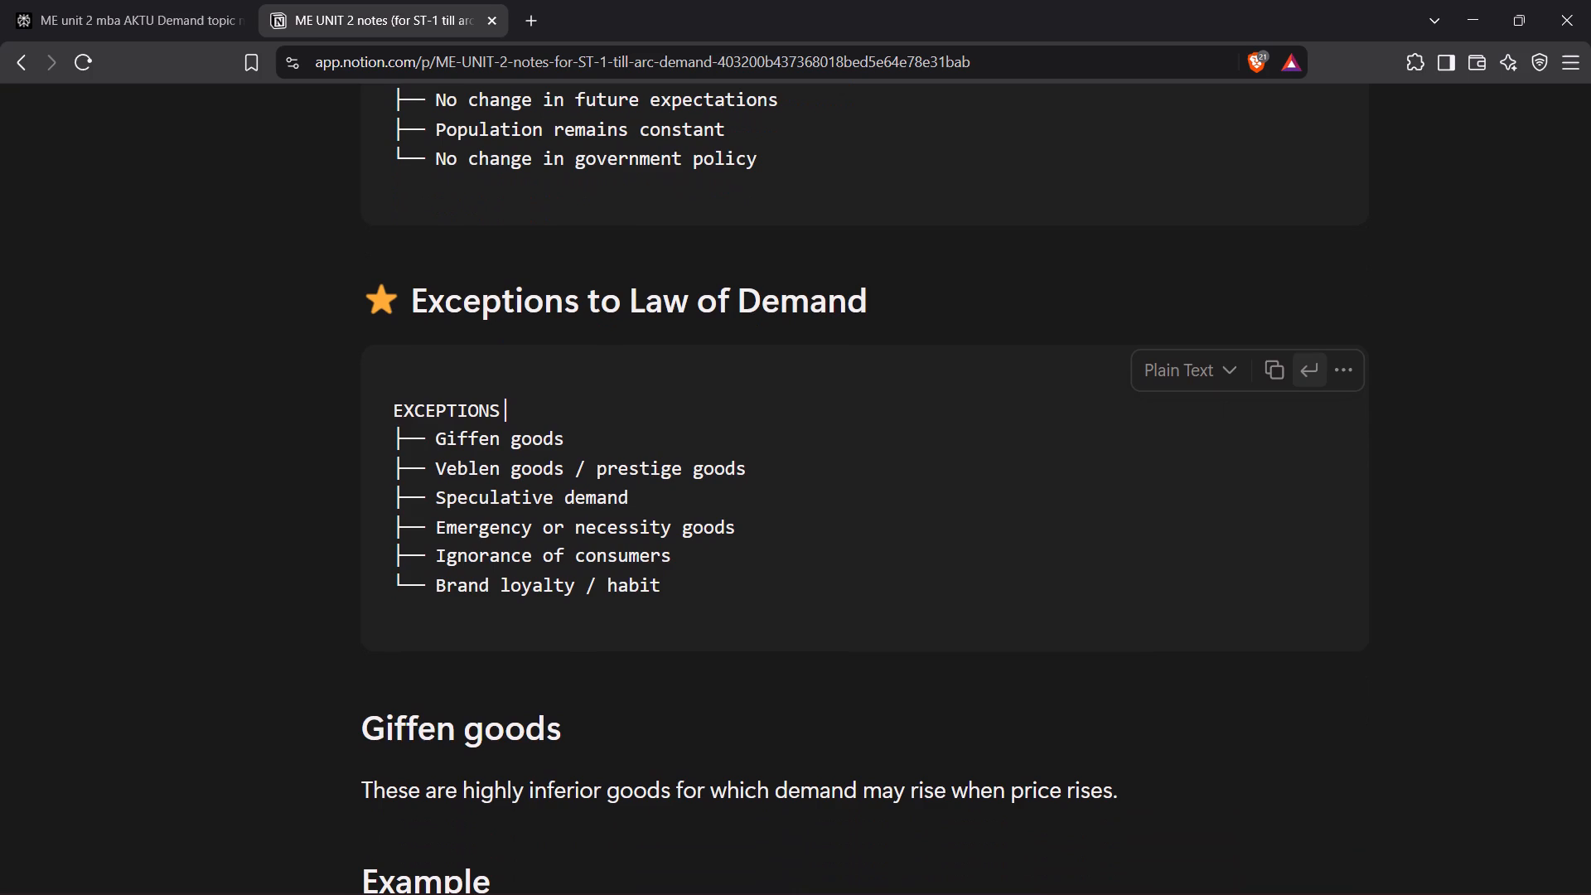
left_click(423, 492)
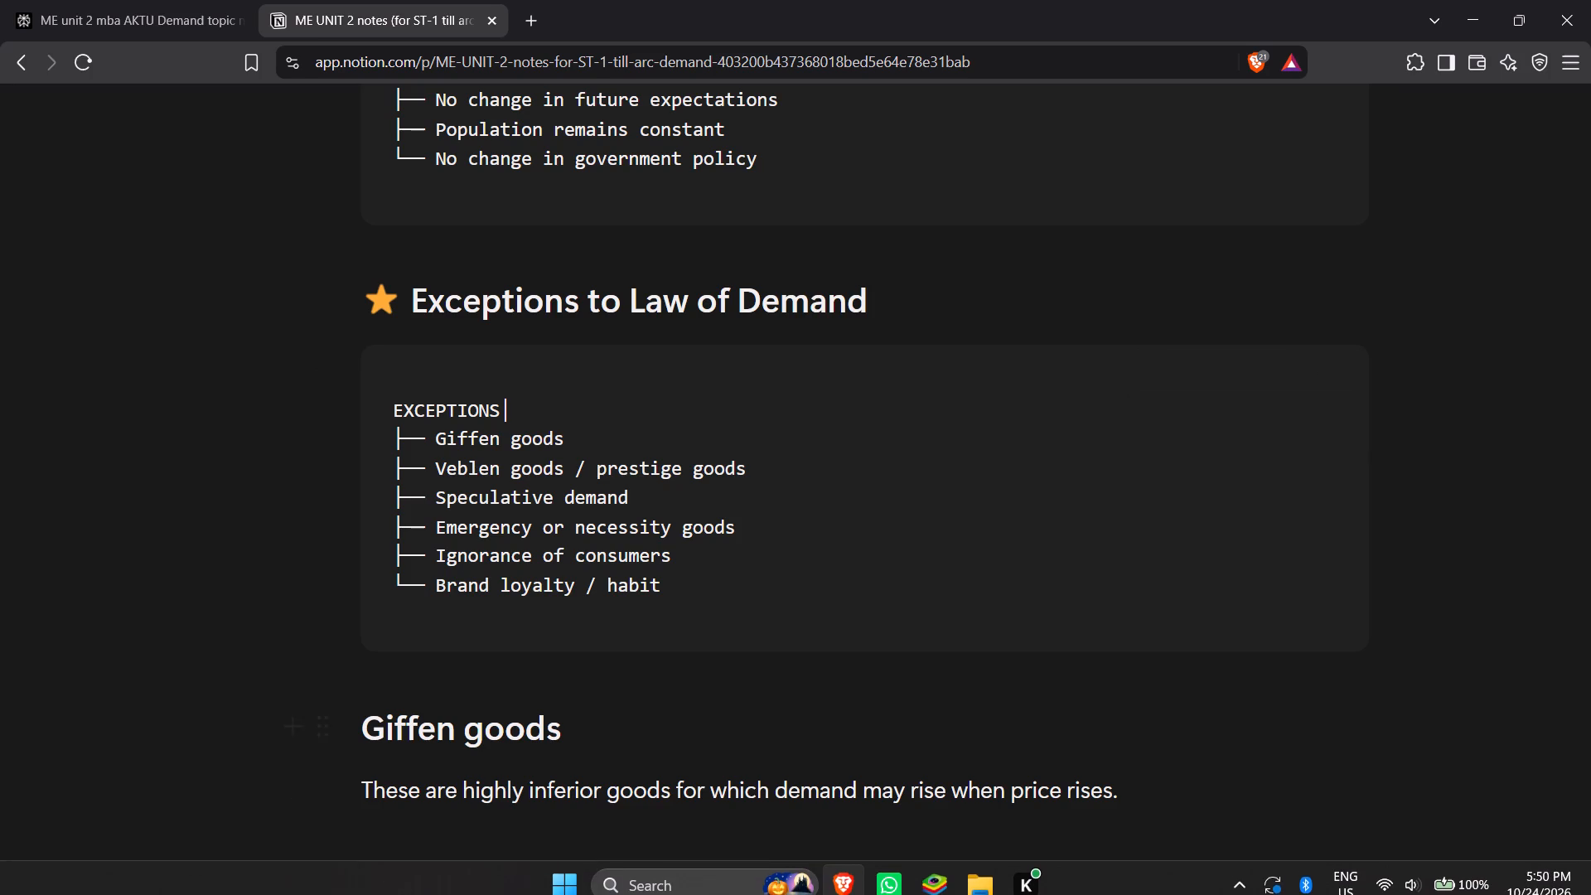
scroll(679, 711, "down", 1)
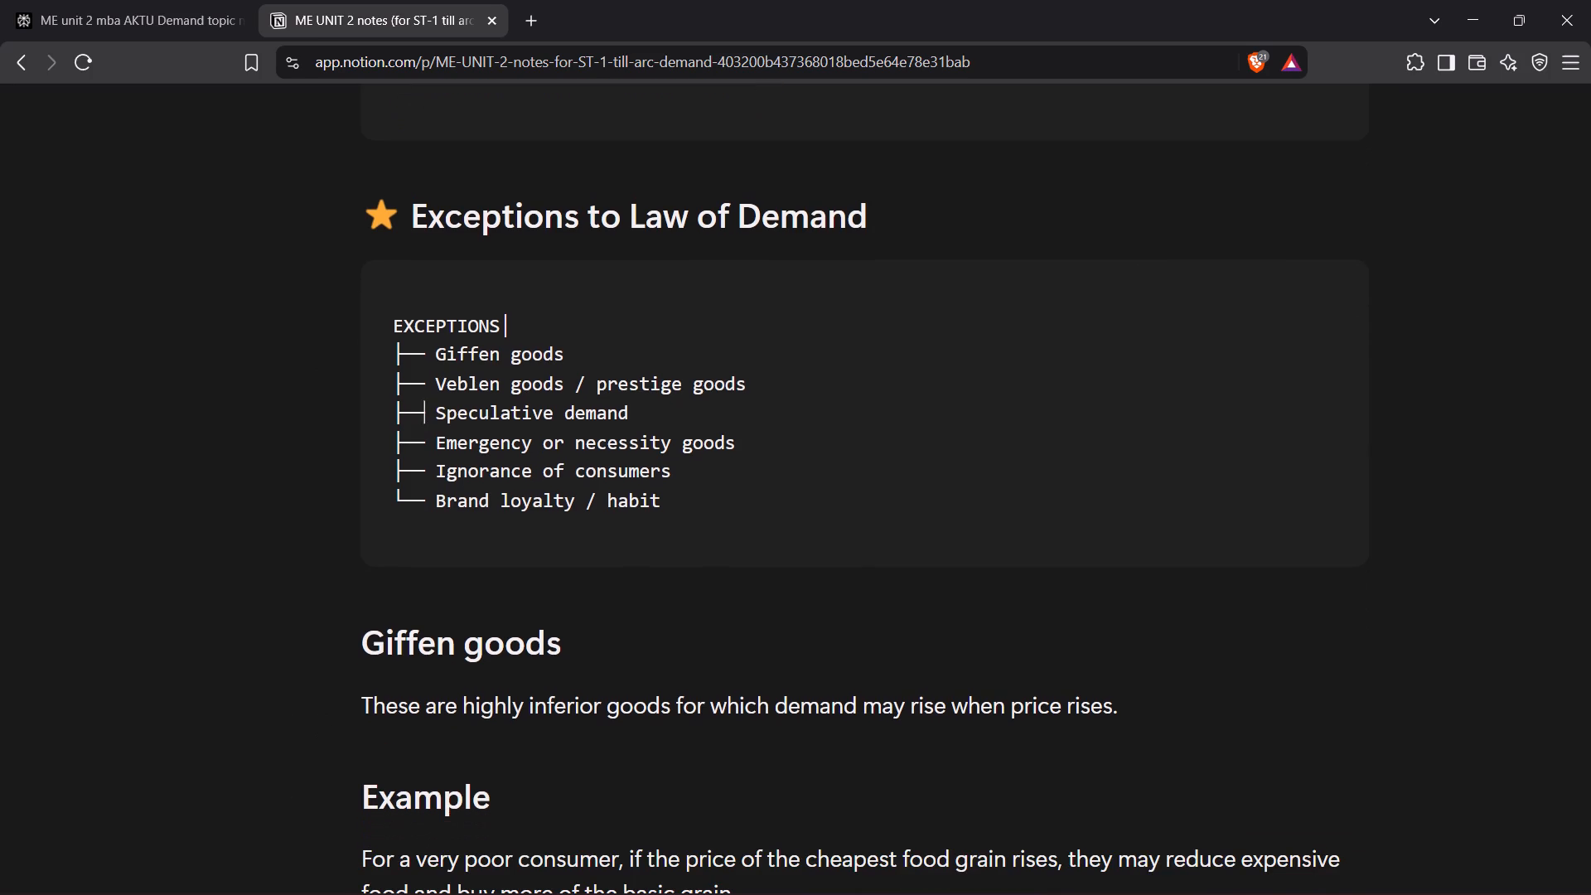
scroll(679, 711, "down", 1)
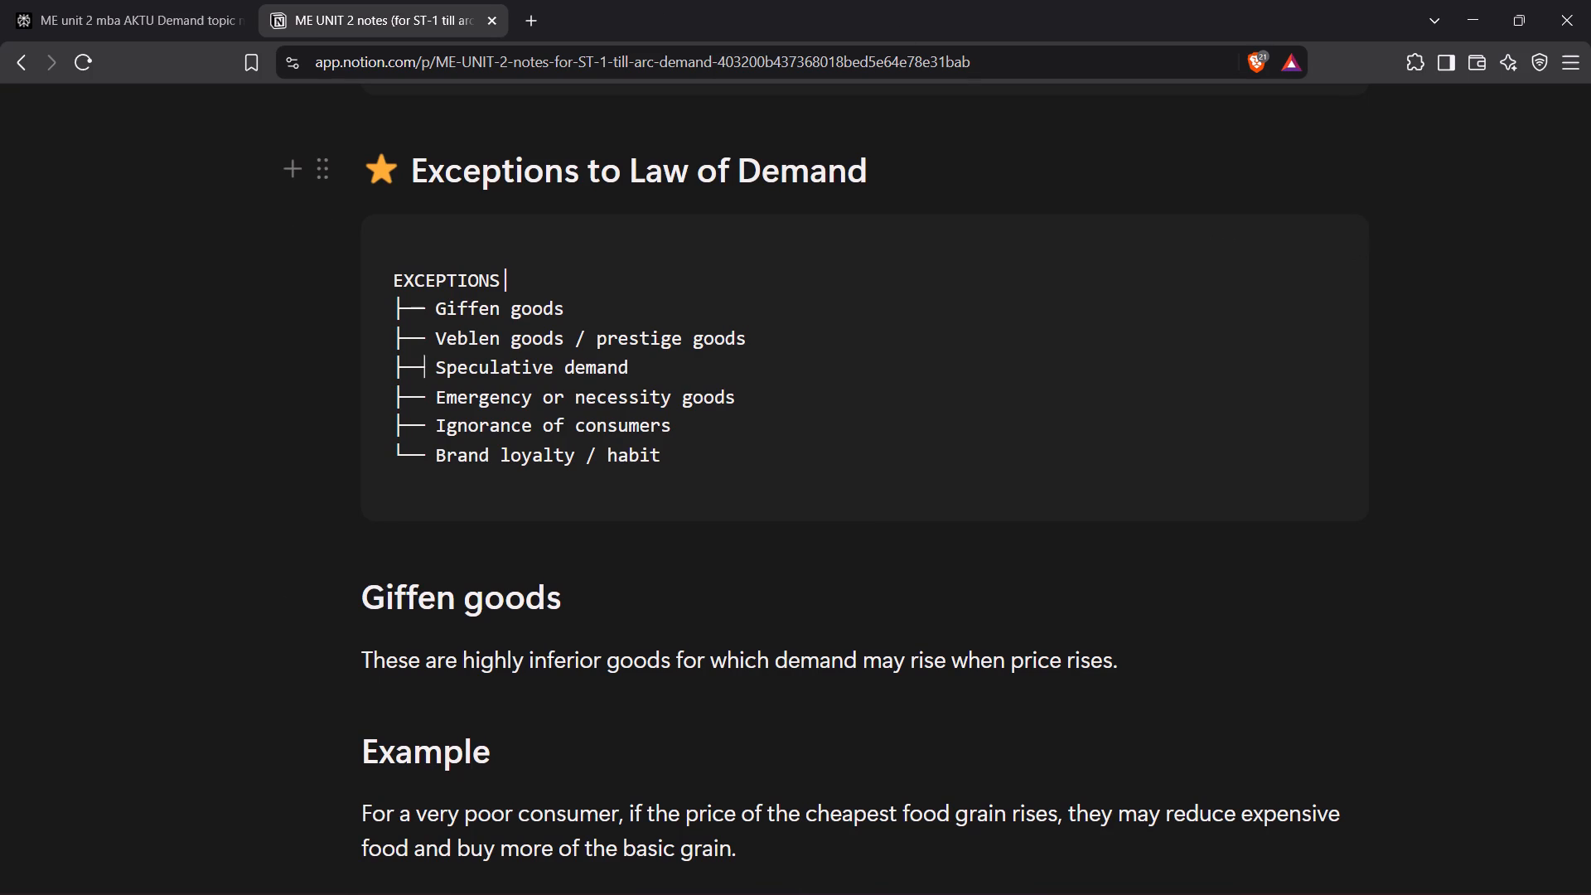
scroll(892, 180, "down", 1)
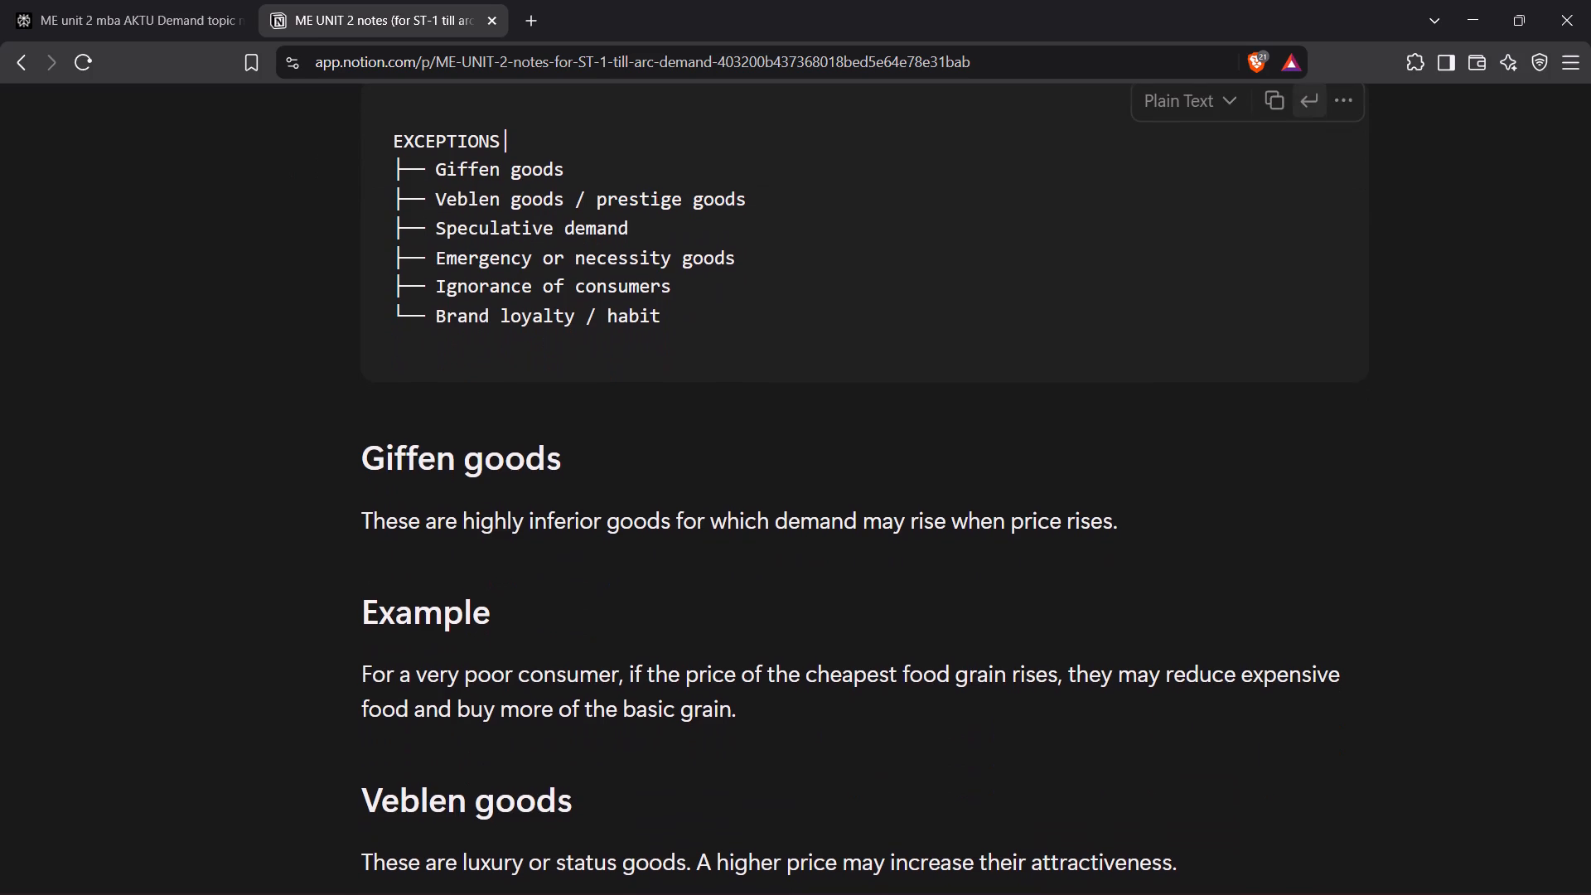
scroll(892, 179, "down", 1)
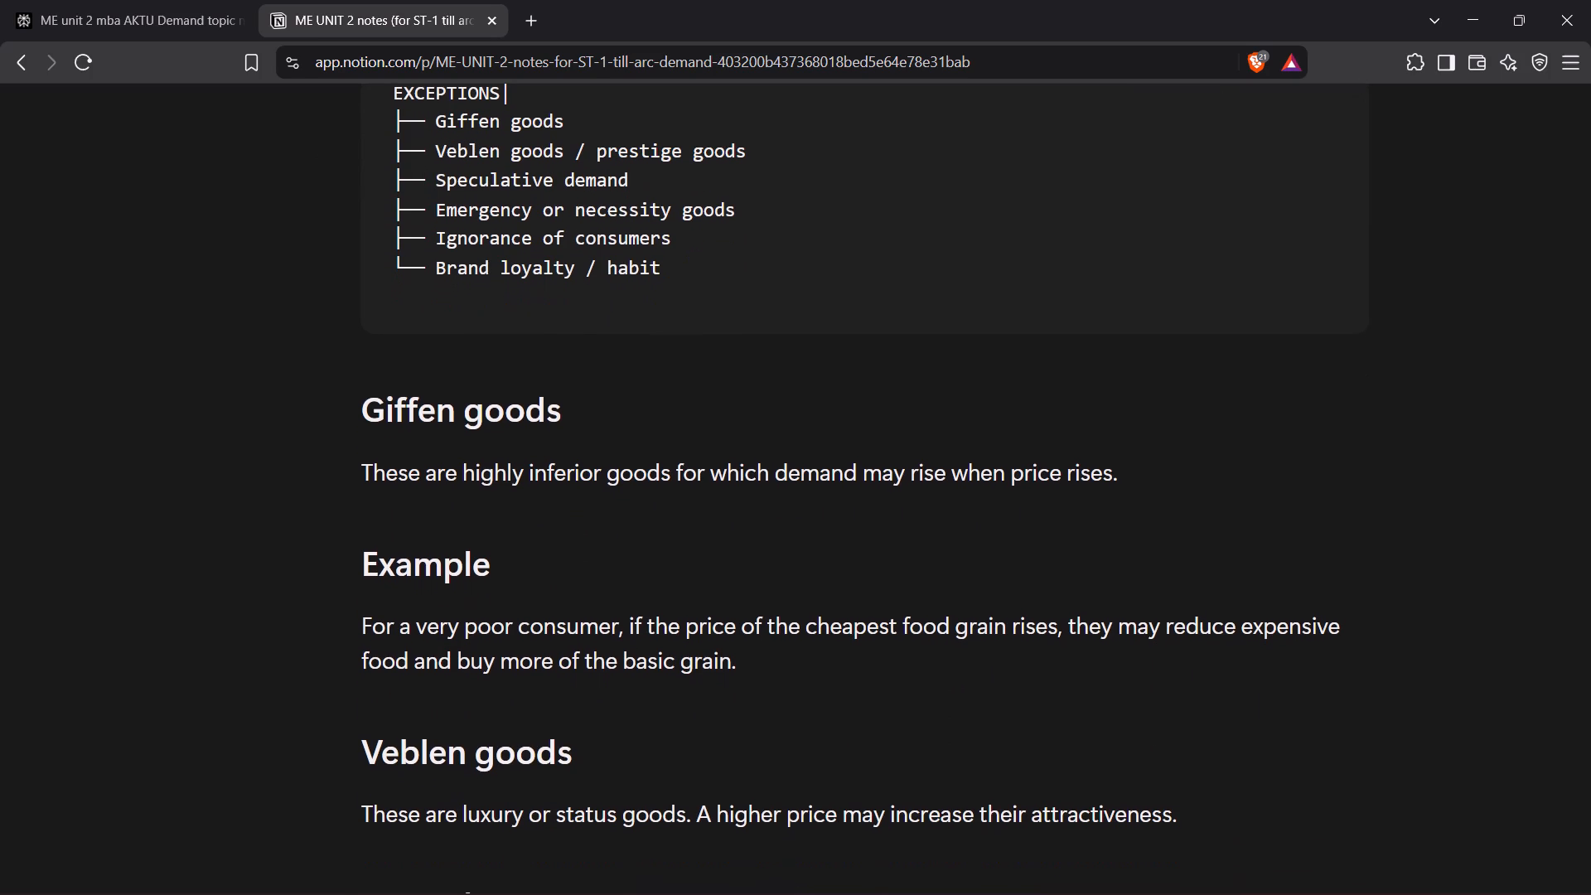
scroll(892, 179, "down", 1)
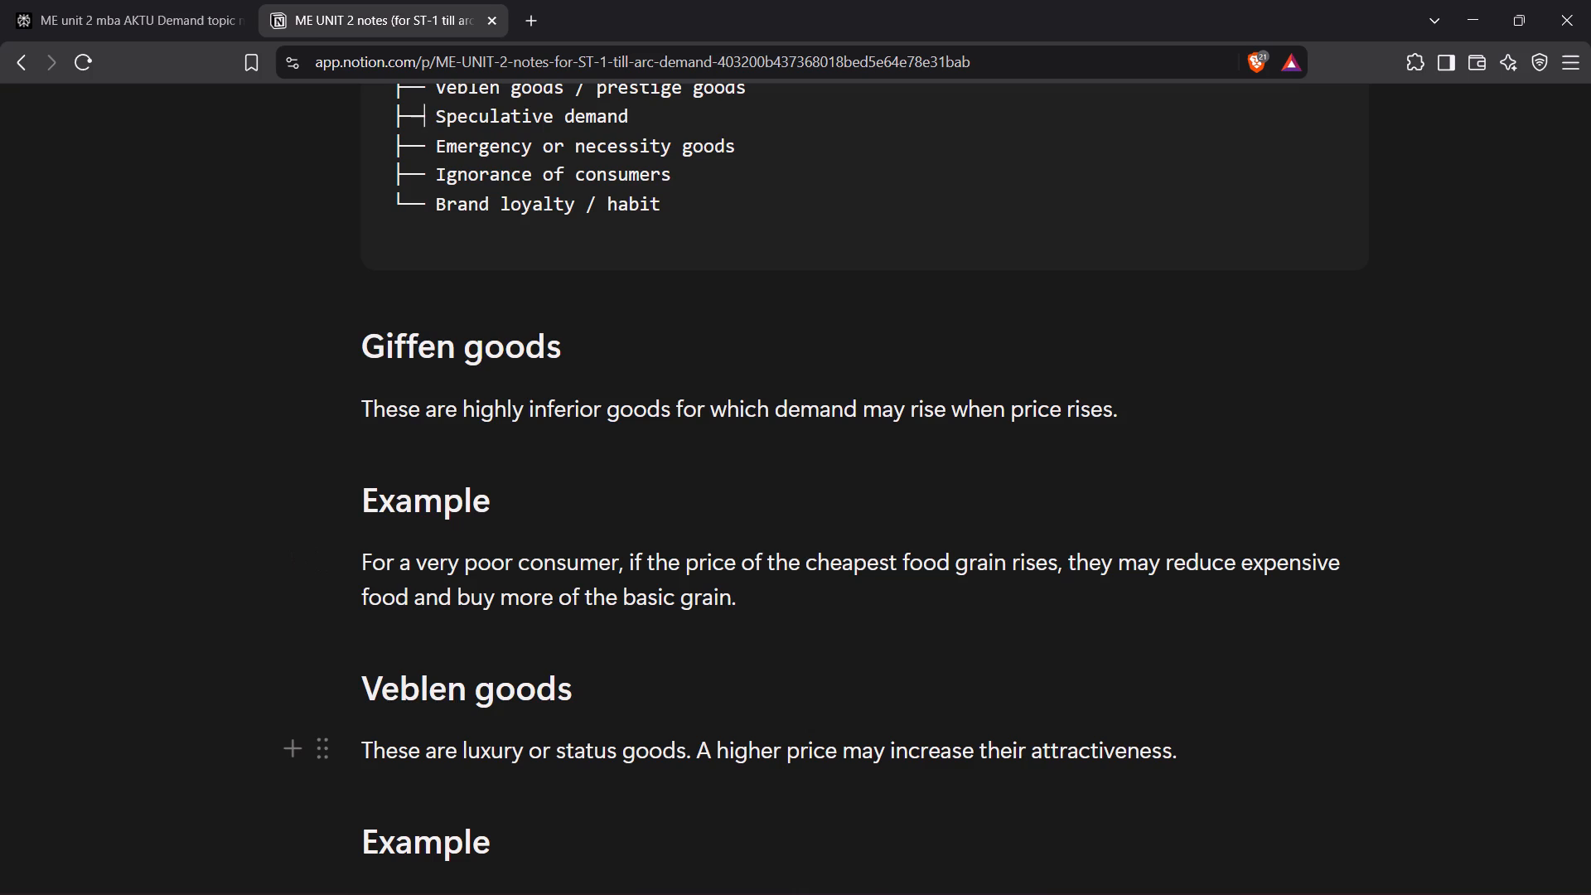
scroll(776, 762, "down", 2)
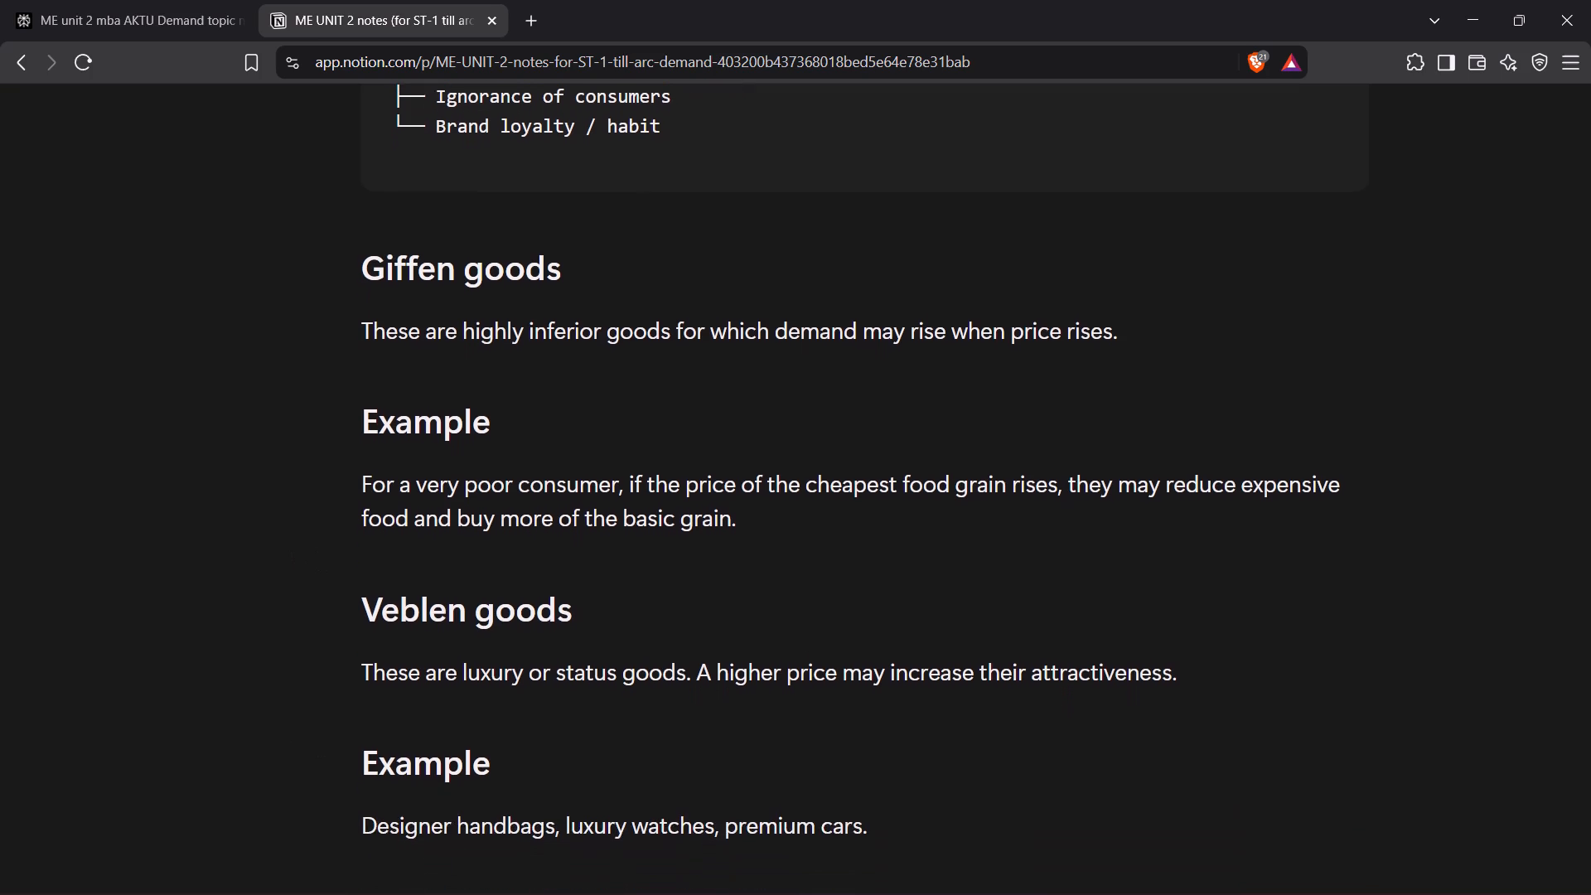
scroll(776, 762, "down", 2)
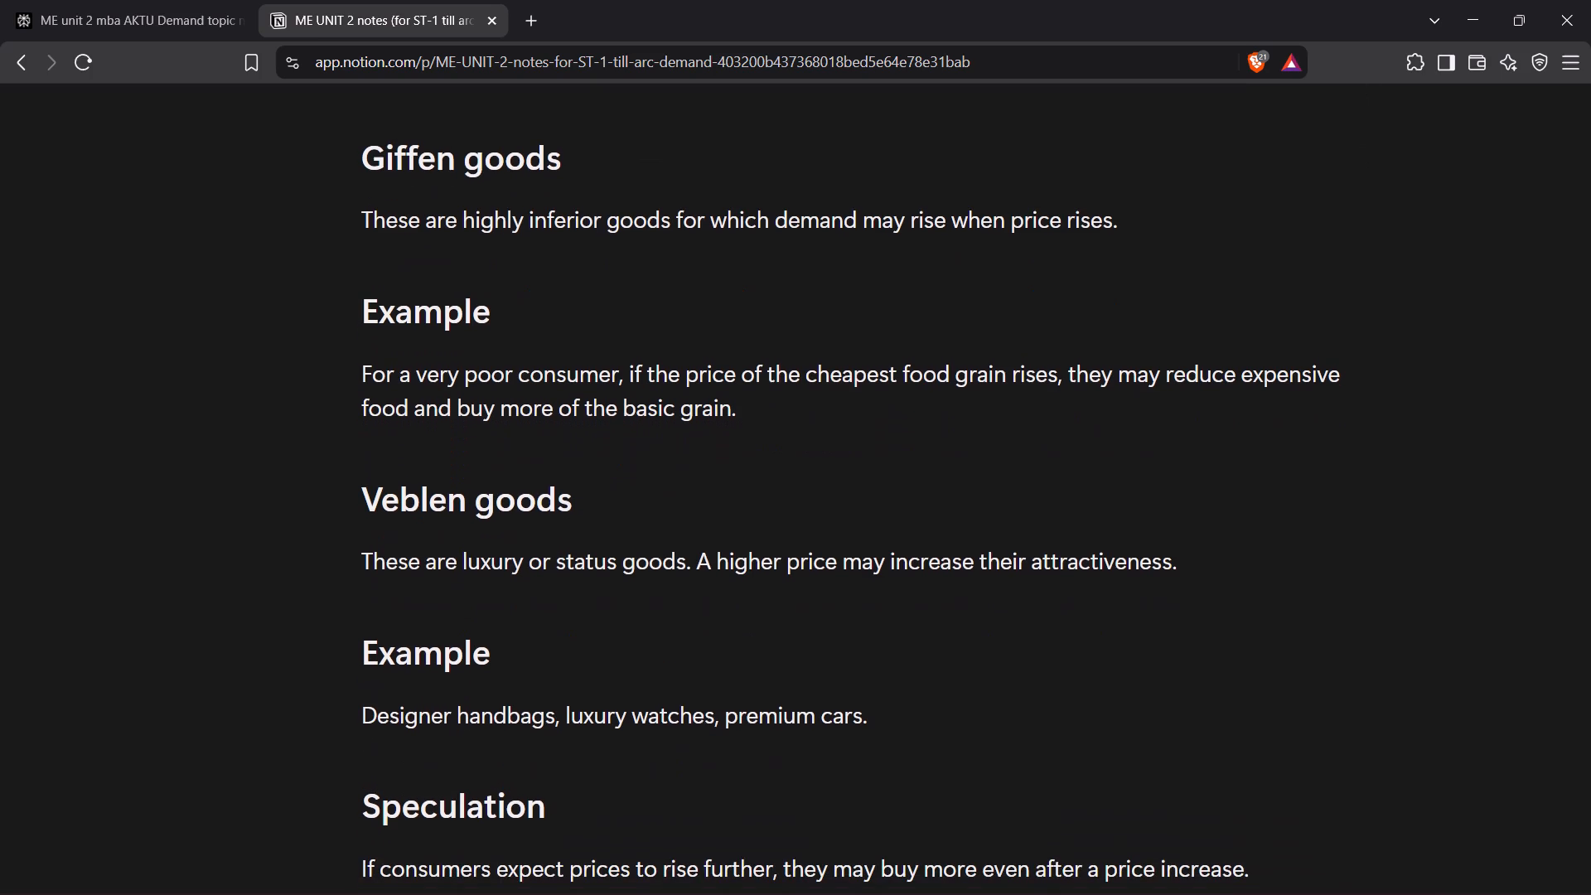
scroll(776, 762, "down", 1)
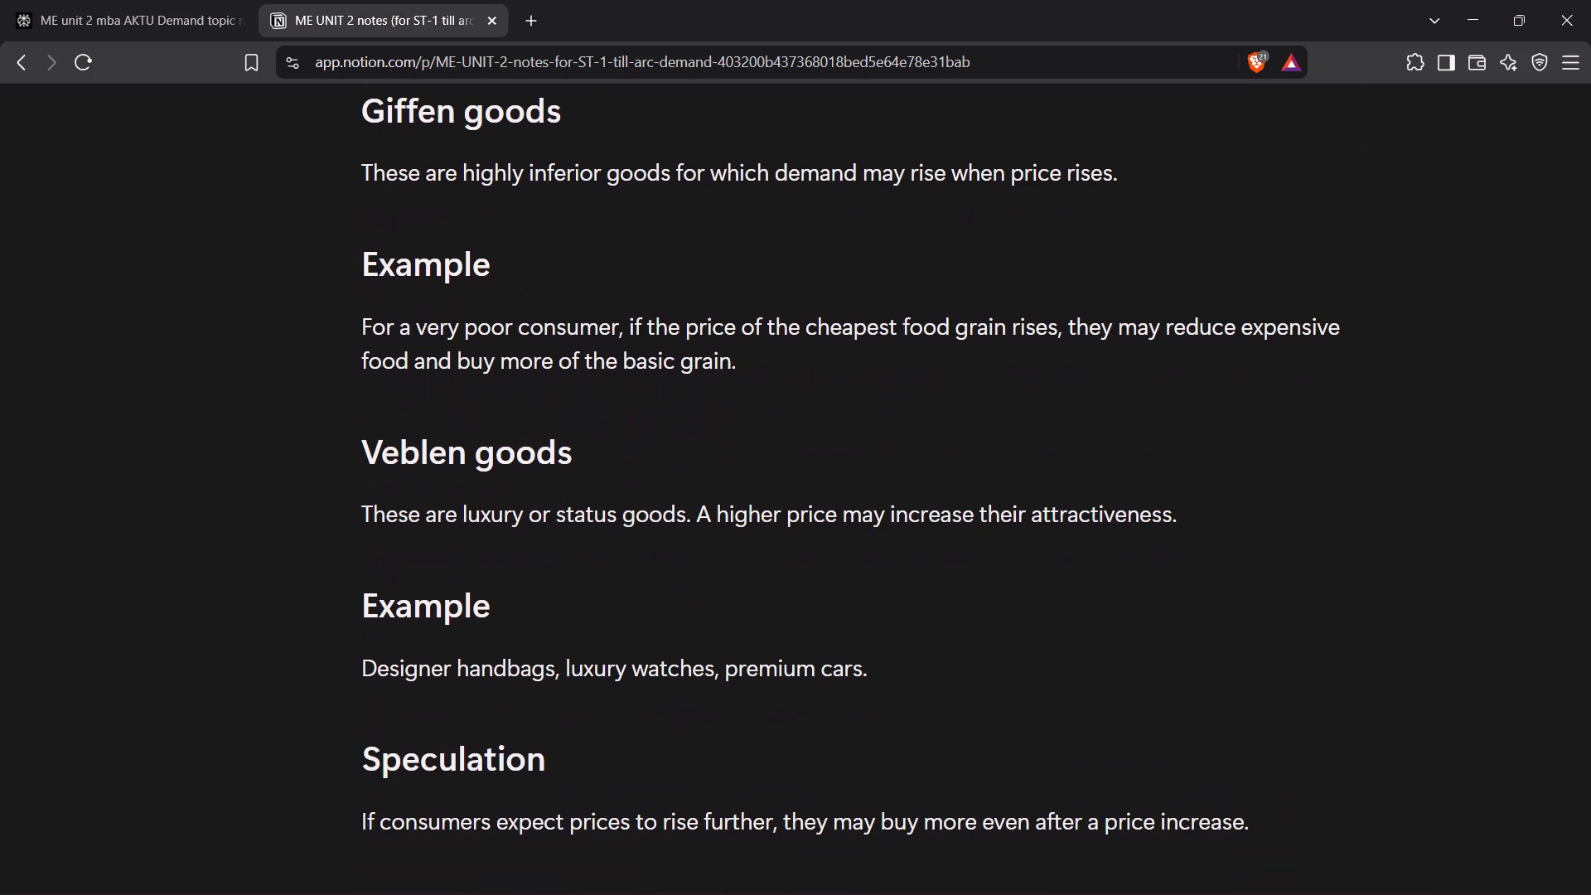
scroll(776, 762, "down", 1)
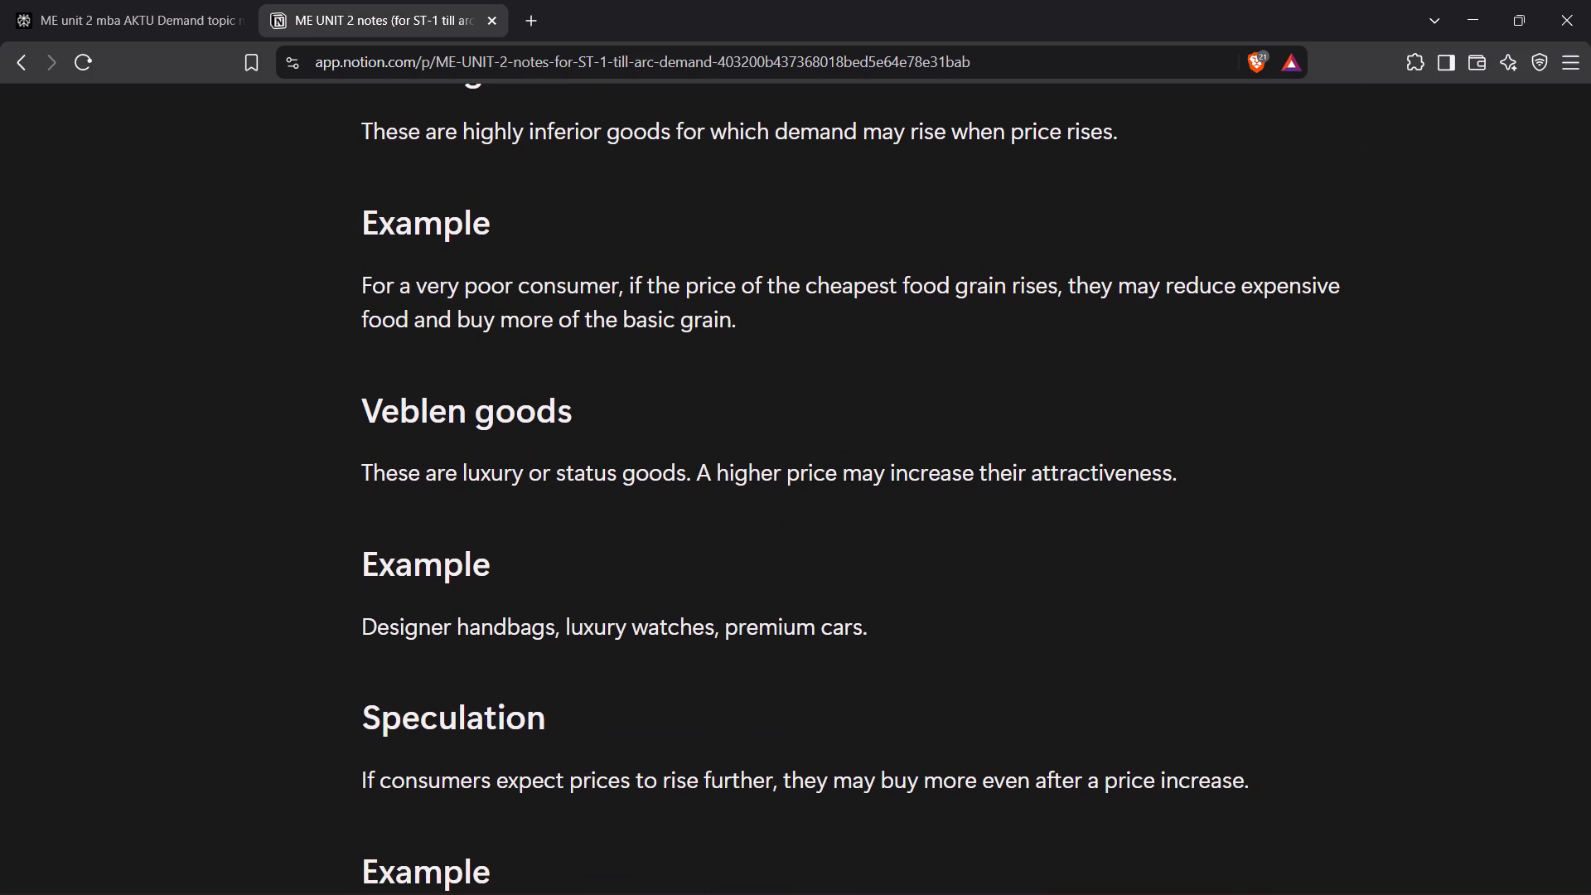
scroll(776, 762, "down", 3)
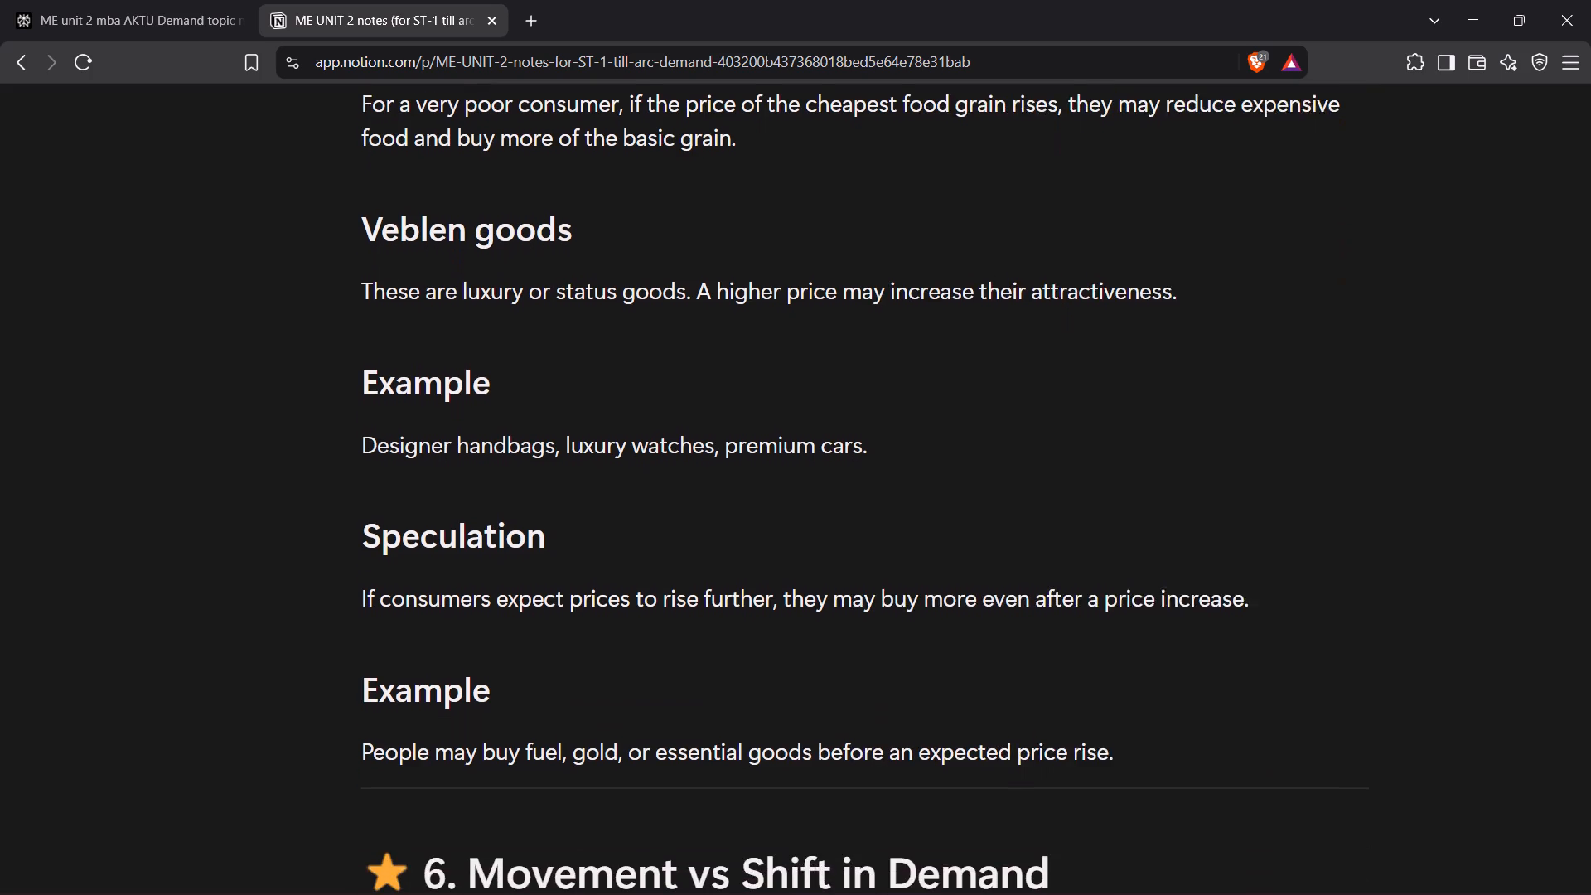
scroll(776, 762, "down", 4)
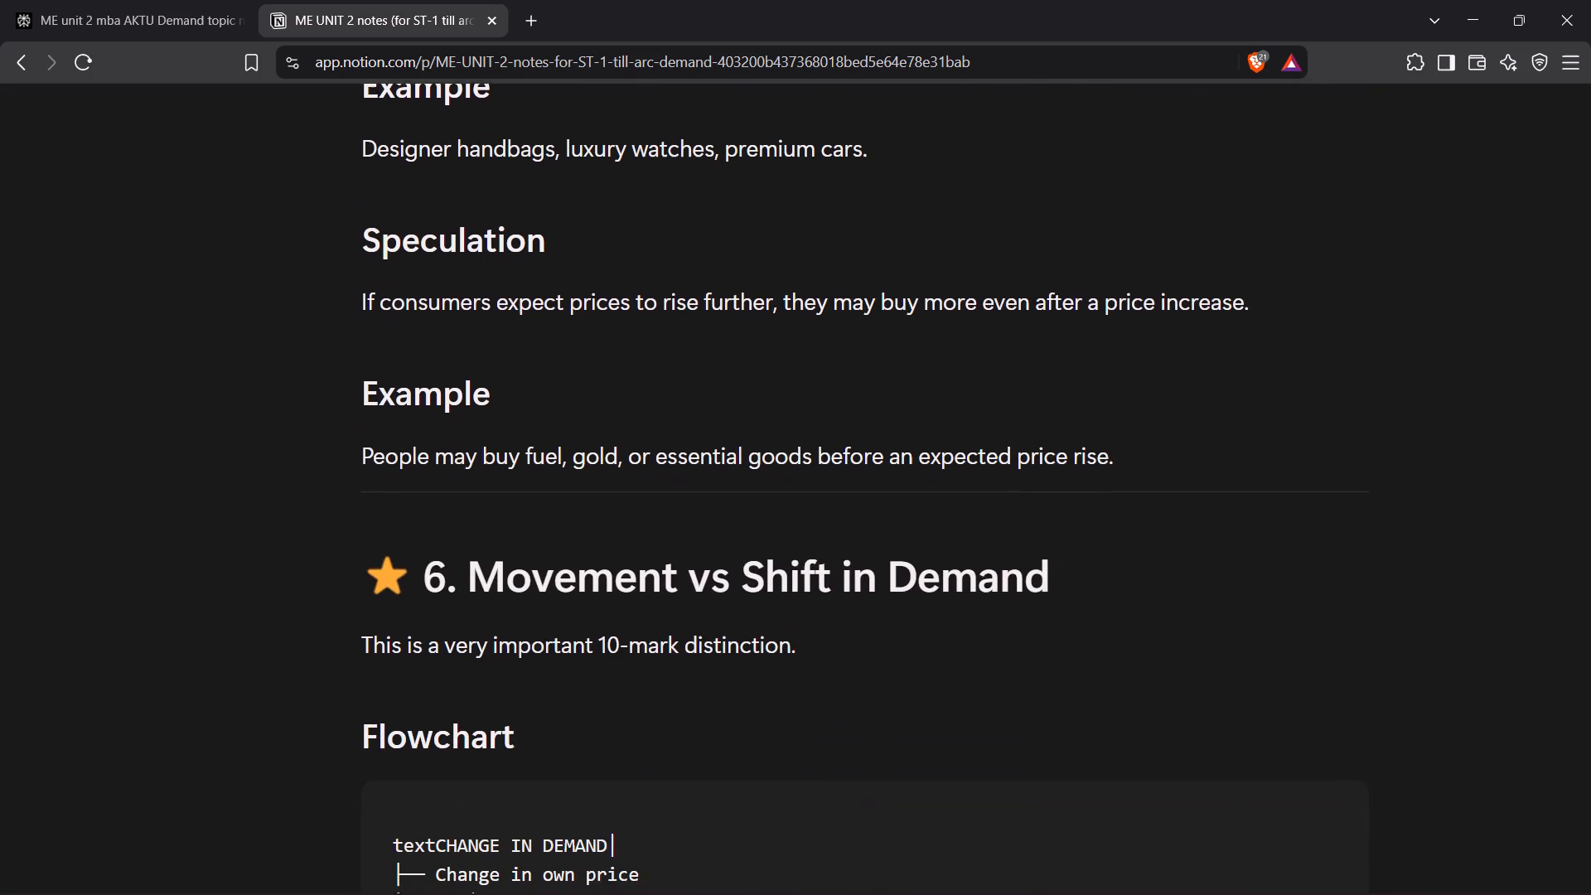
Delete the stray word "text" before CHANGE IN DEMAND in the Movement vs Shift in Demand flowchart.
scroll(776, 762, "down", 2)
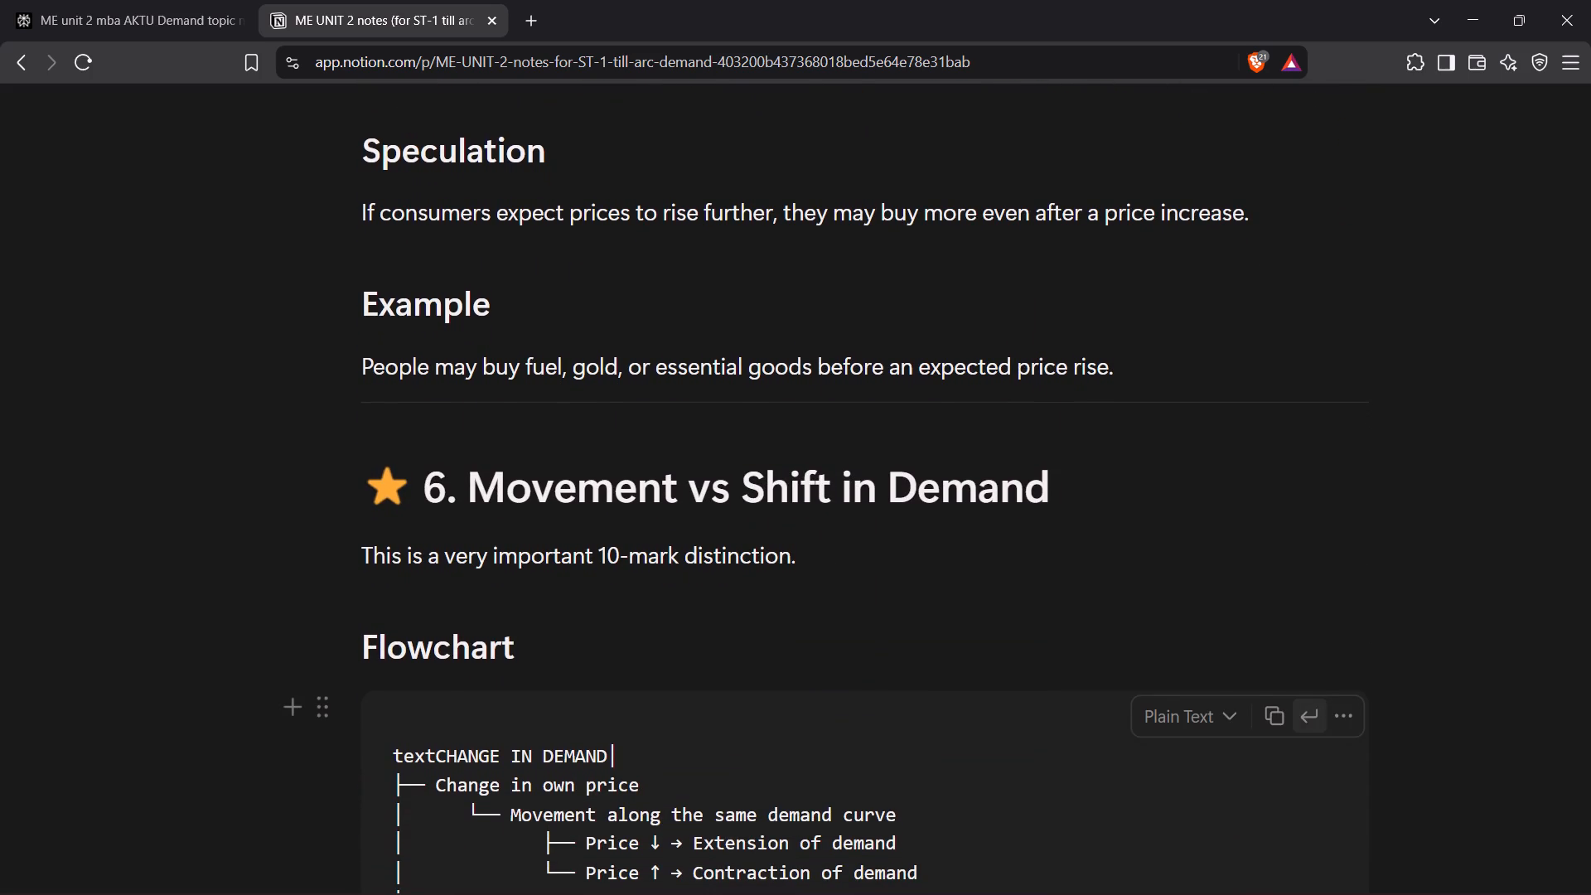
scroll(438, 723, "down", 2)
scroll(438, 723, "up", 3)
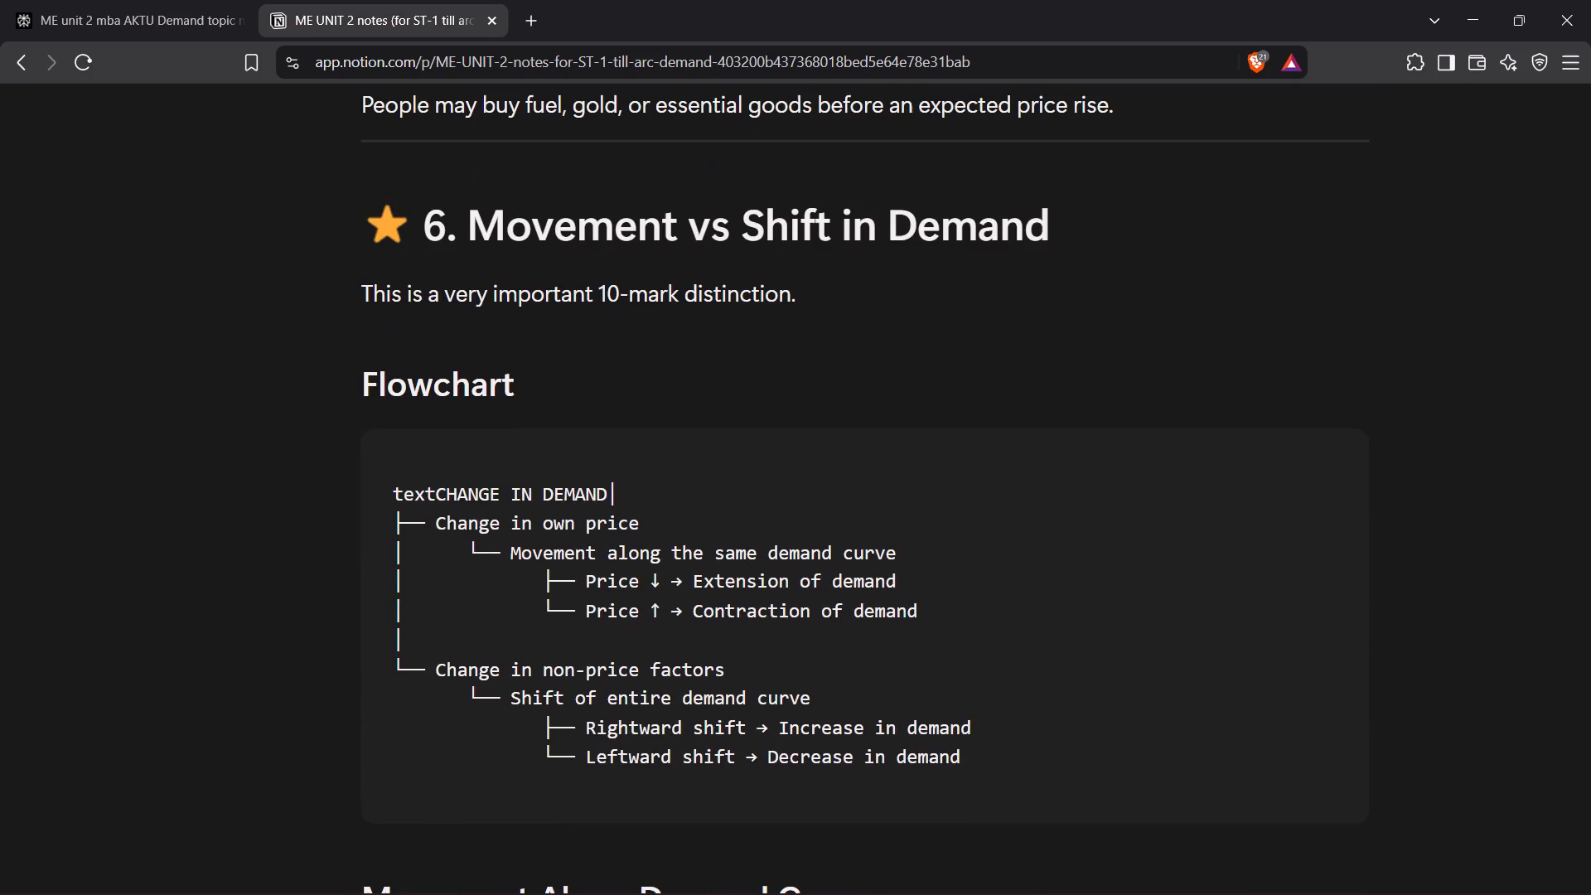
scroll(438, 723, "up", 1)
left_click(438, 492)
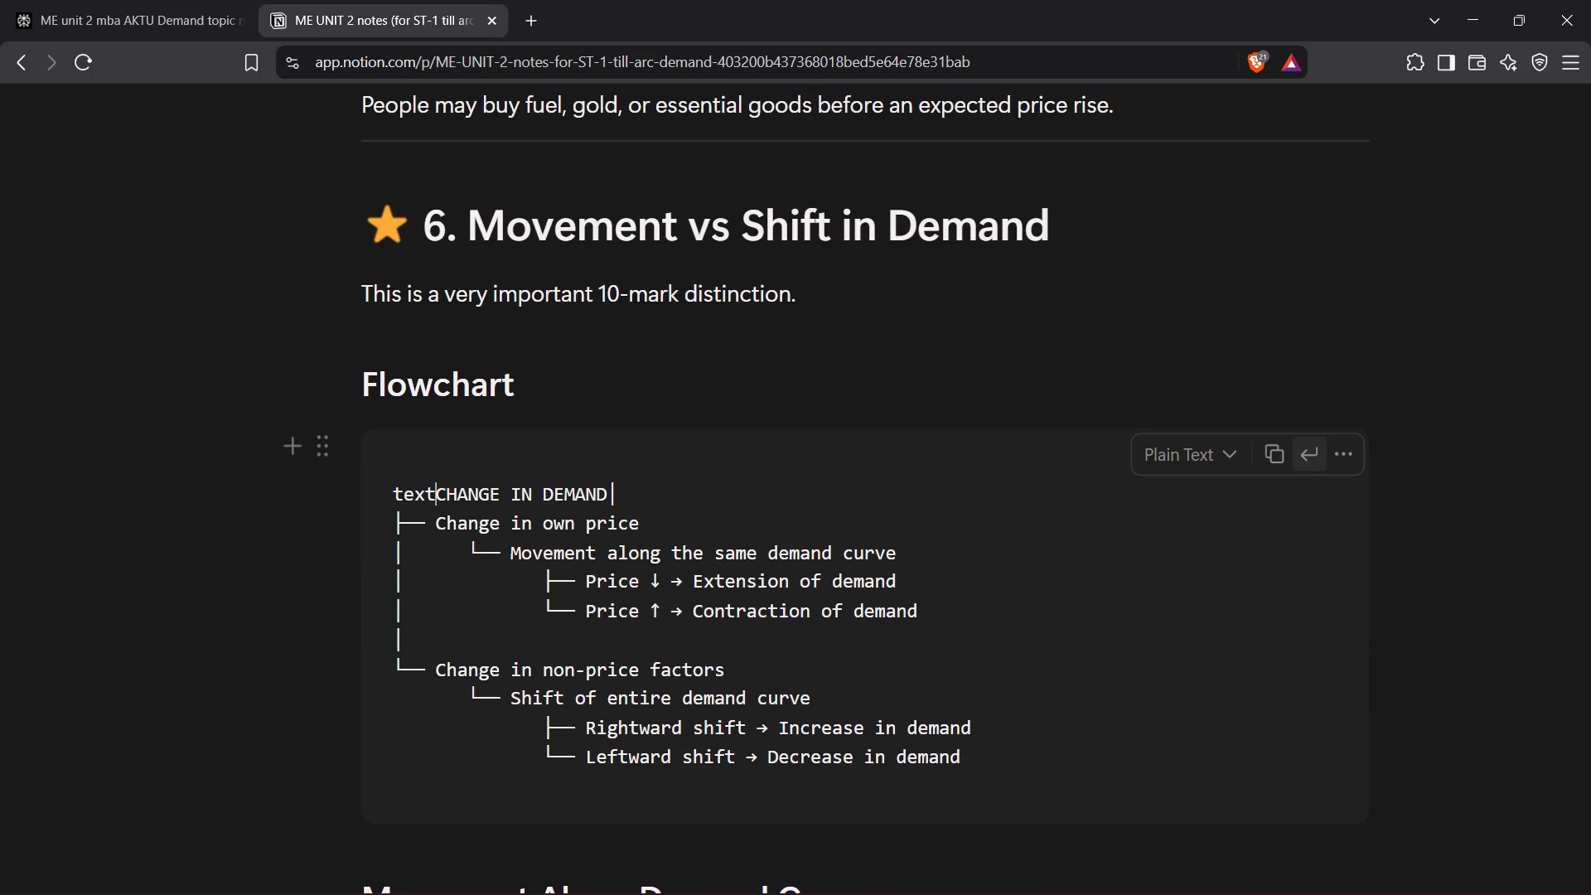
key("BackSpace")
key("BackSpace")
key("BackSpace")
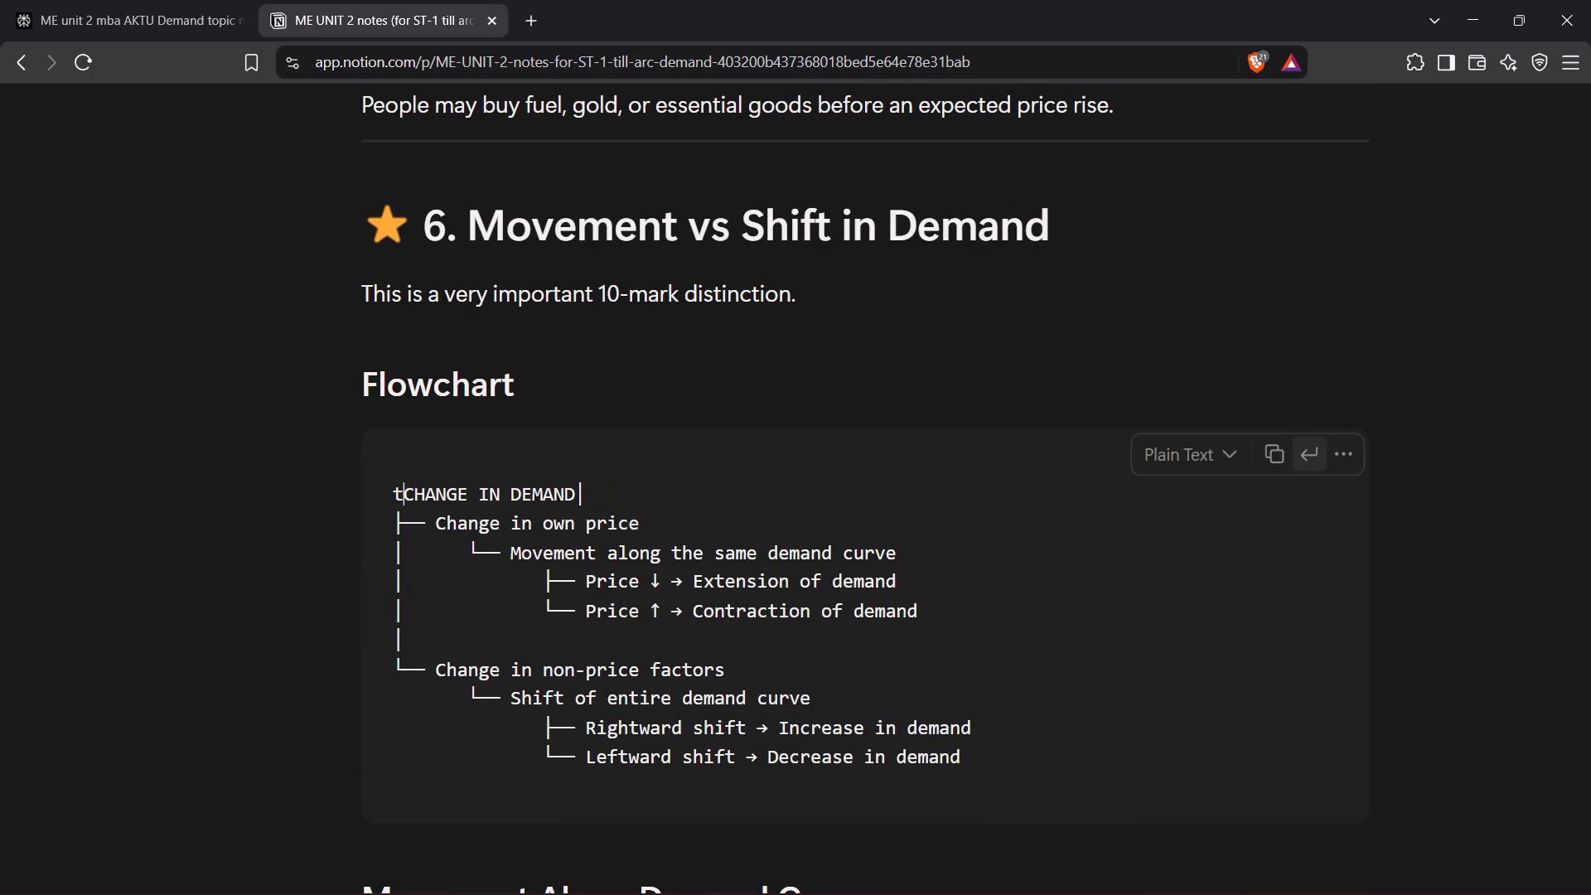
key("BackSpace")
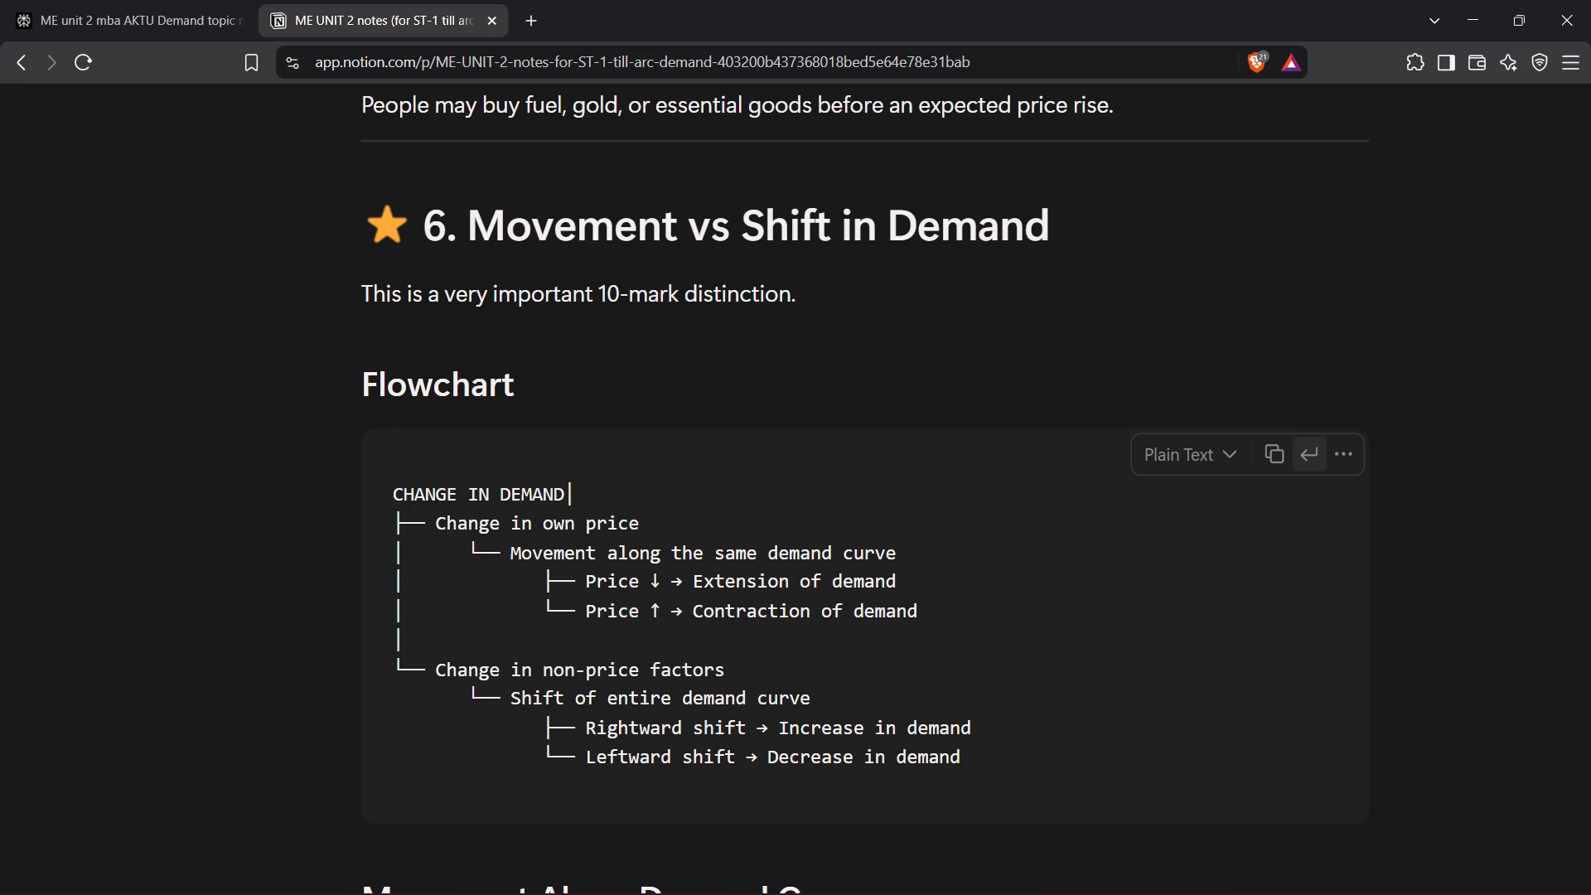
Read the Change in Demand flowchart and the introduction to Movement Along Demand Curve.
scroll(438, 492, "down", 1)
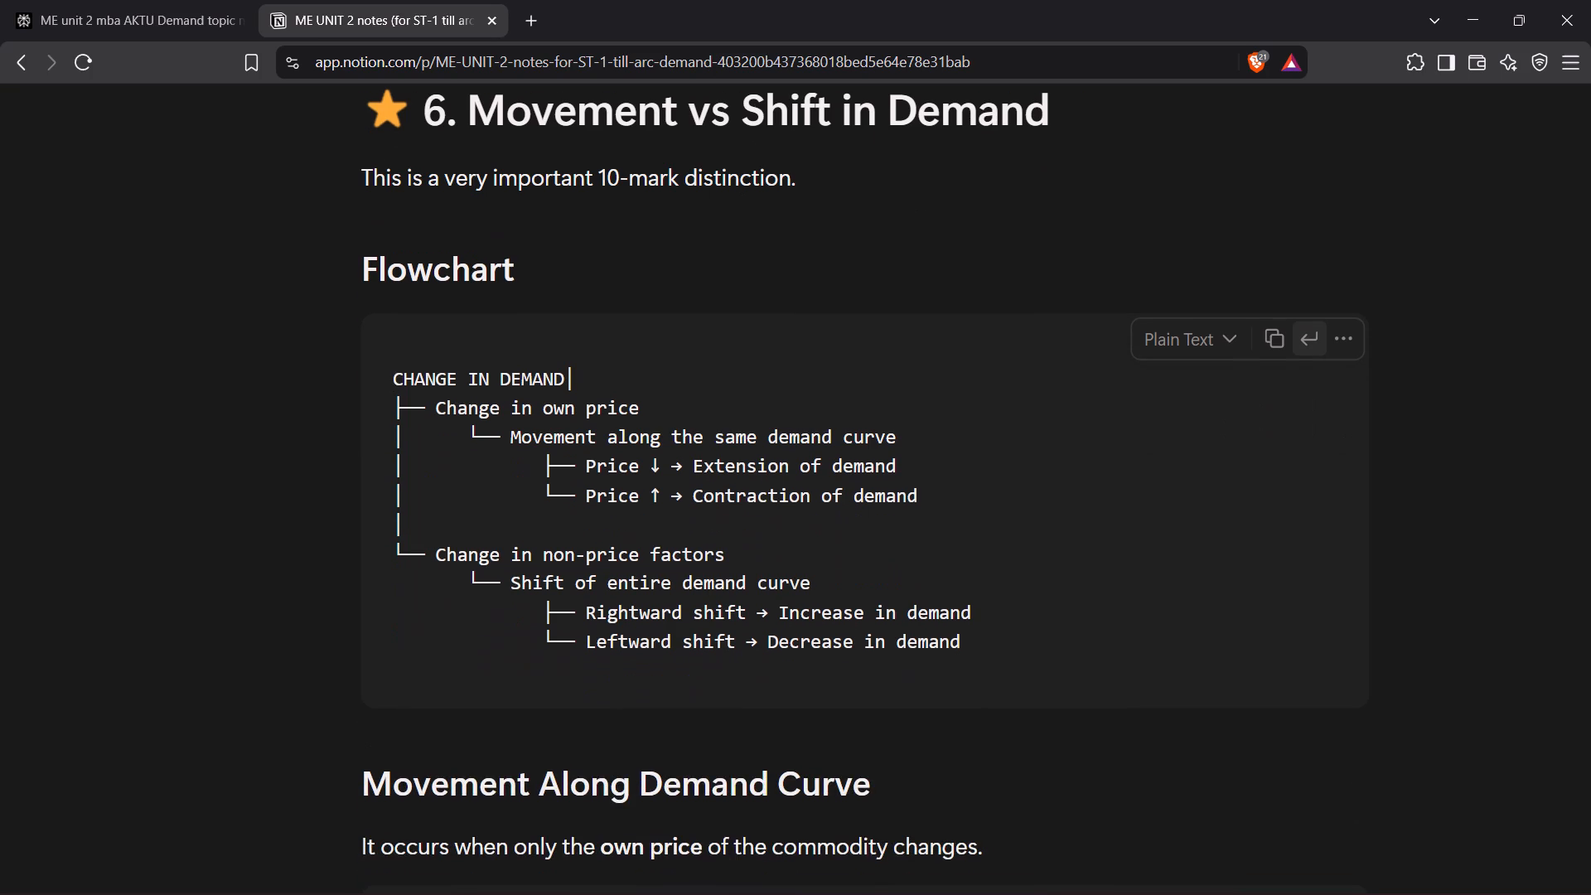
scroll(438, 492, "down", 3)
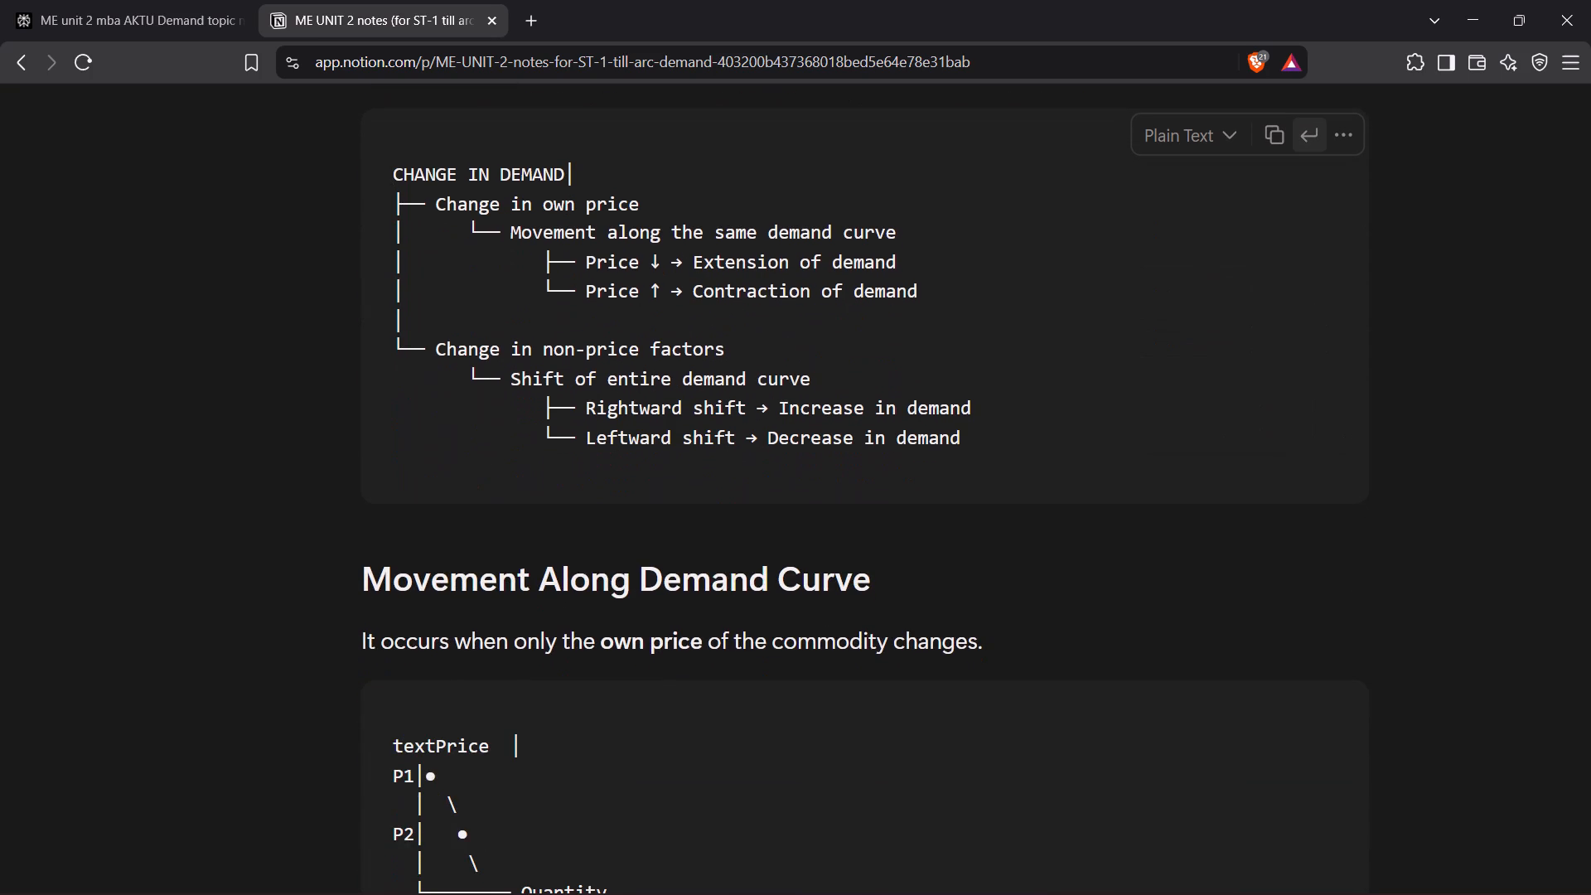
scroll(438, 492, "down", 1)
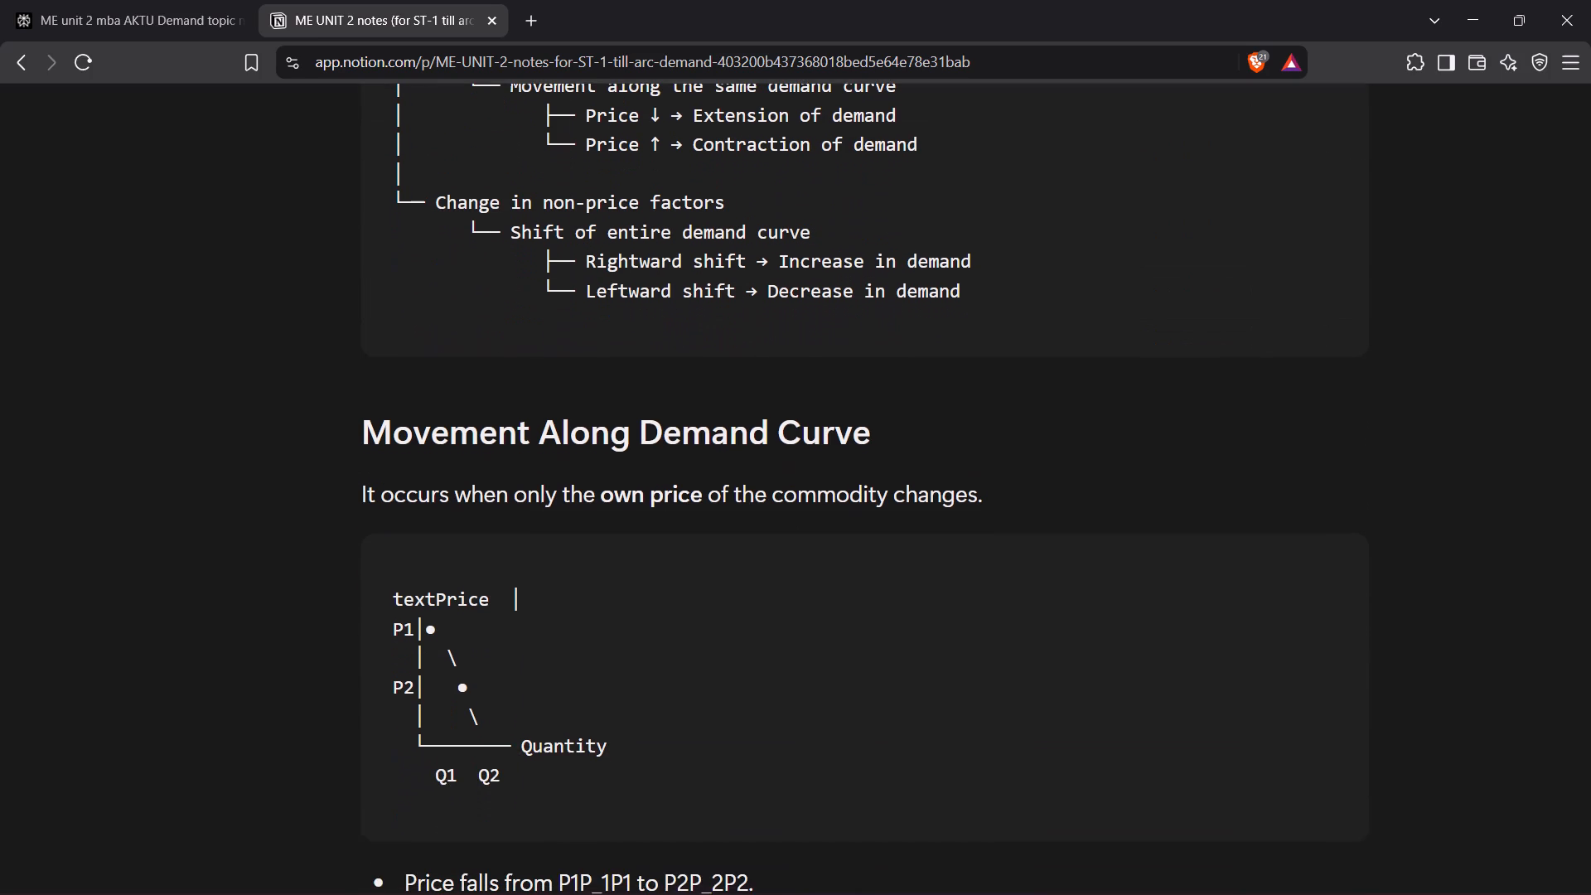
scroll(438, 492, "down", 1)
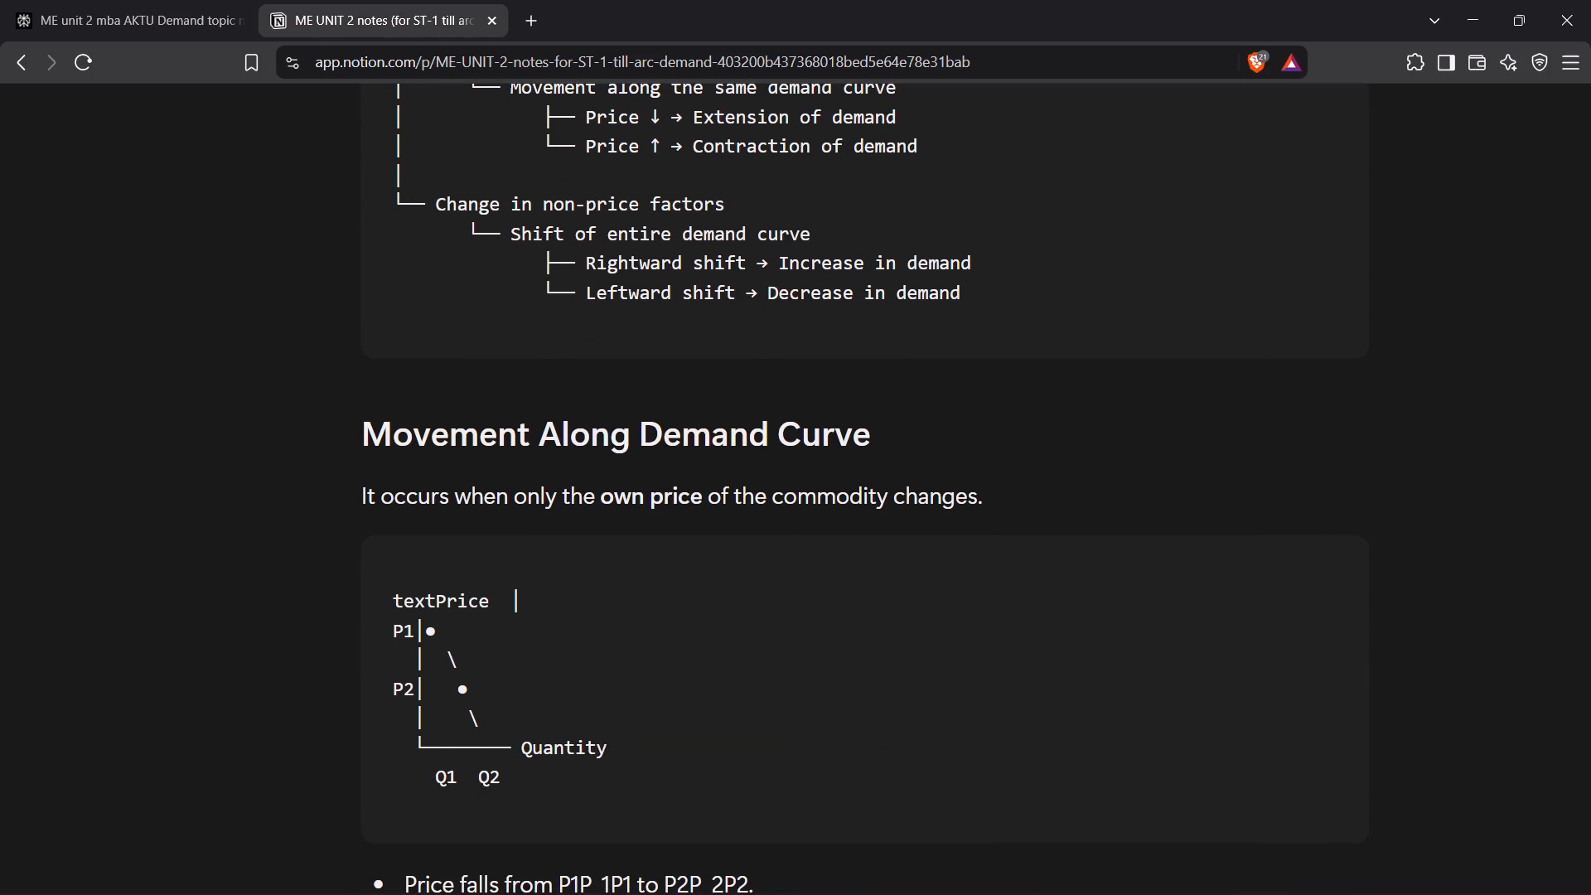
scroll(438, 492, "up", 1)
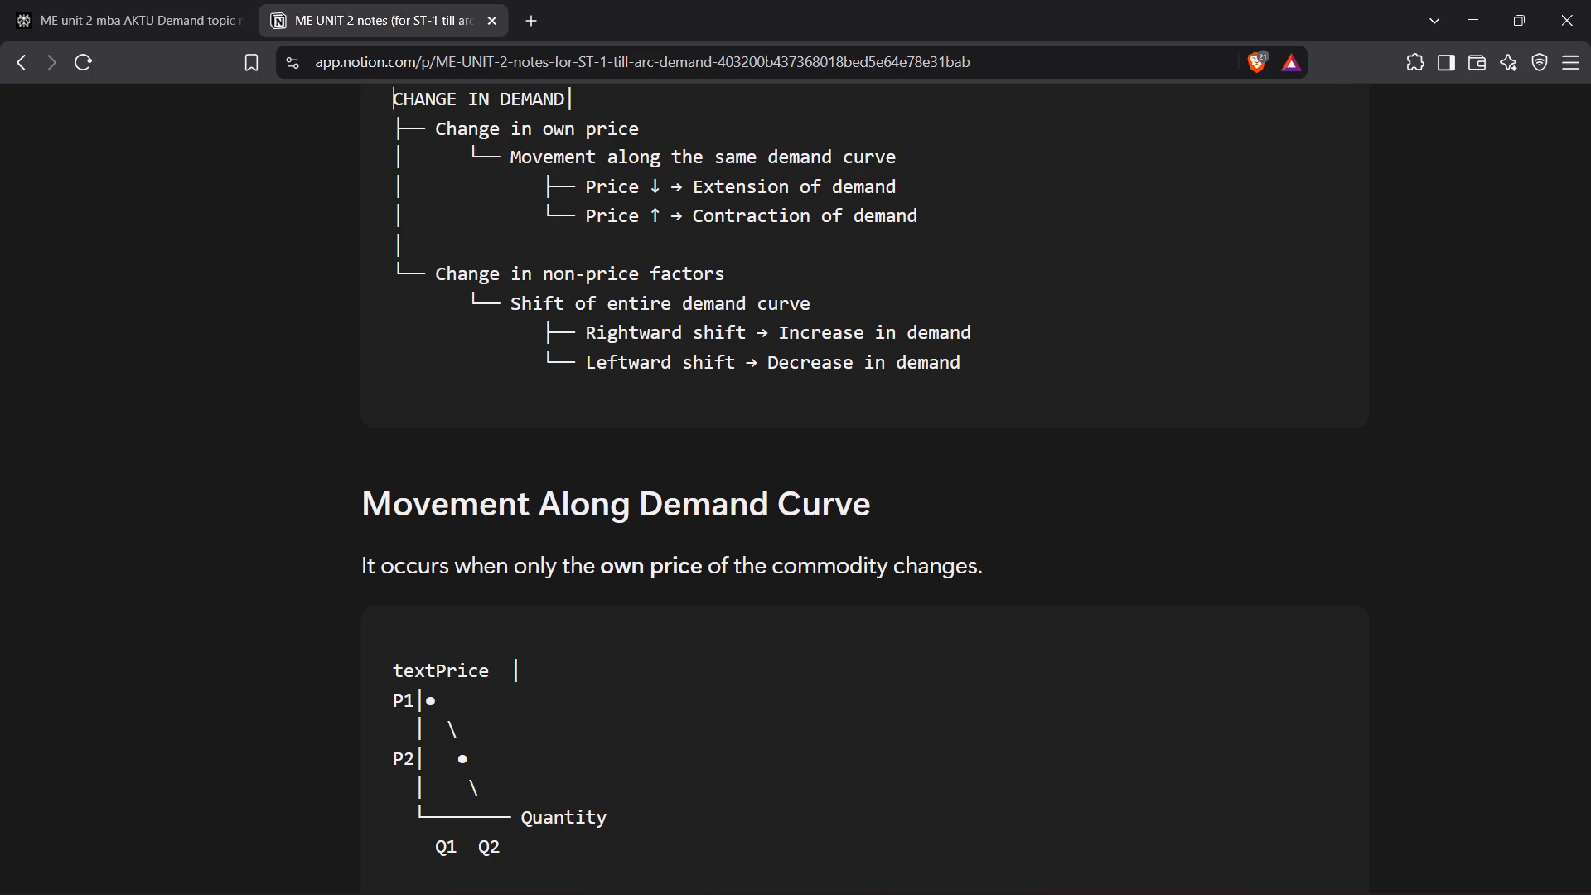
scroll(438, 492, "down", 1)
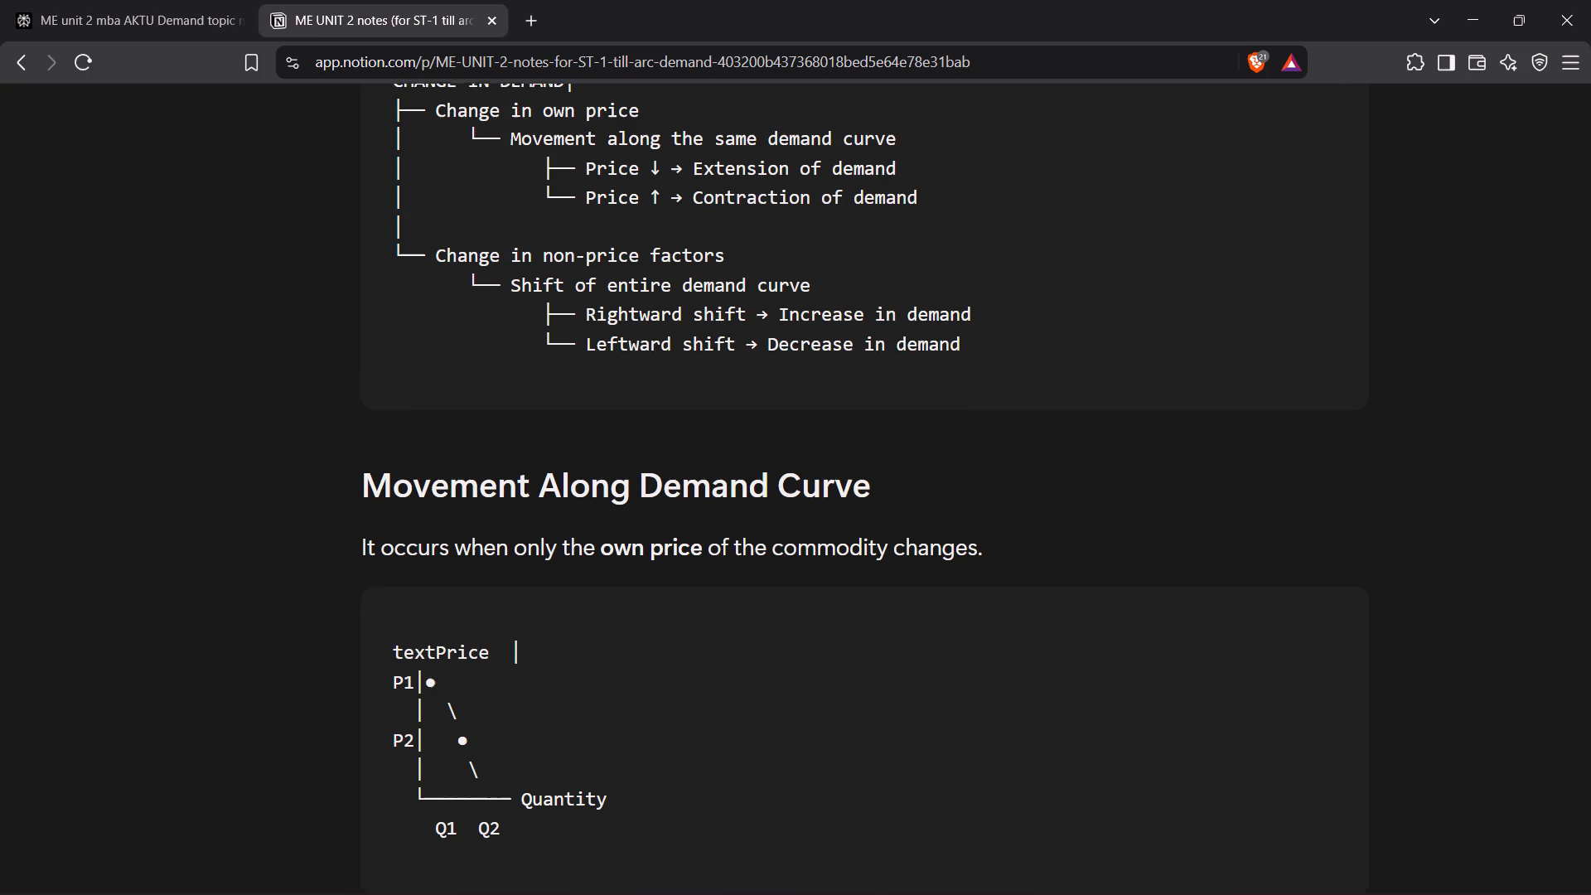
Shorten the duplicated symbol "P1P_1P1" to "P1" in the "Price falls" bullet under Movement Along Demand Curve.
scroll(438, 492, "down", 4)
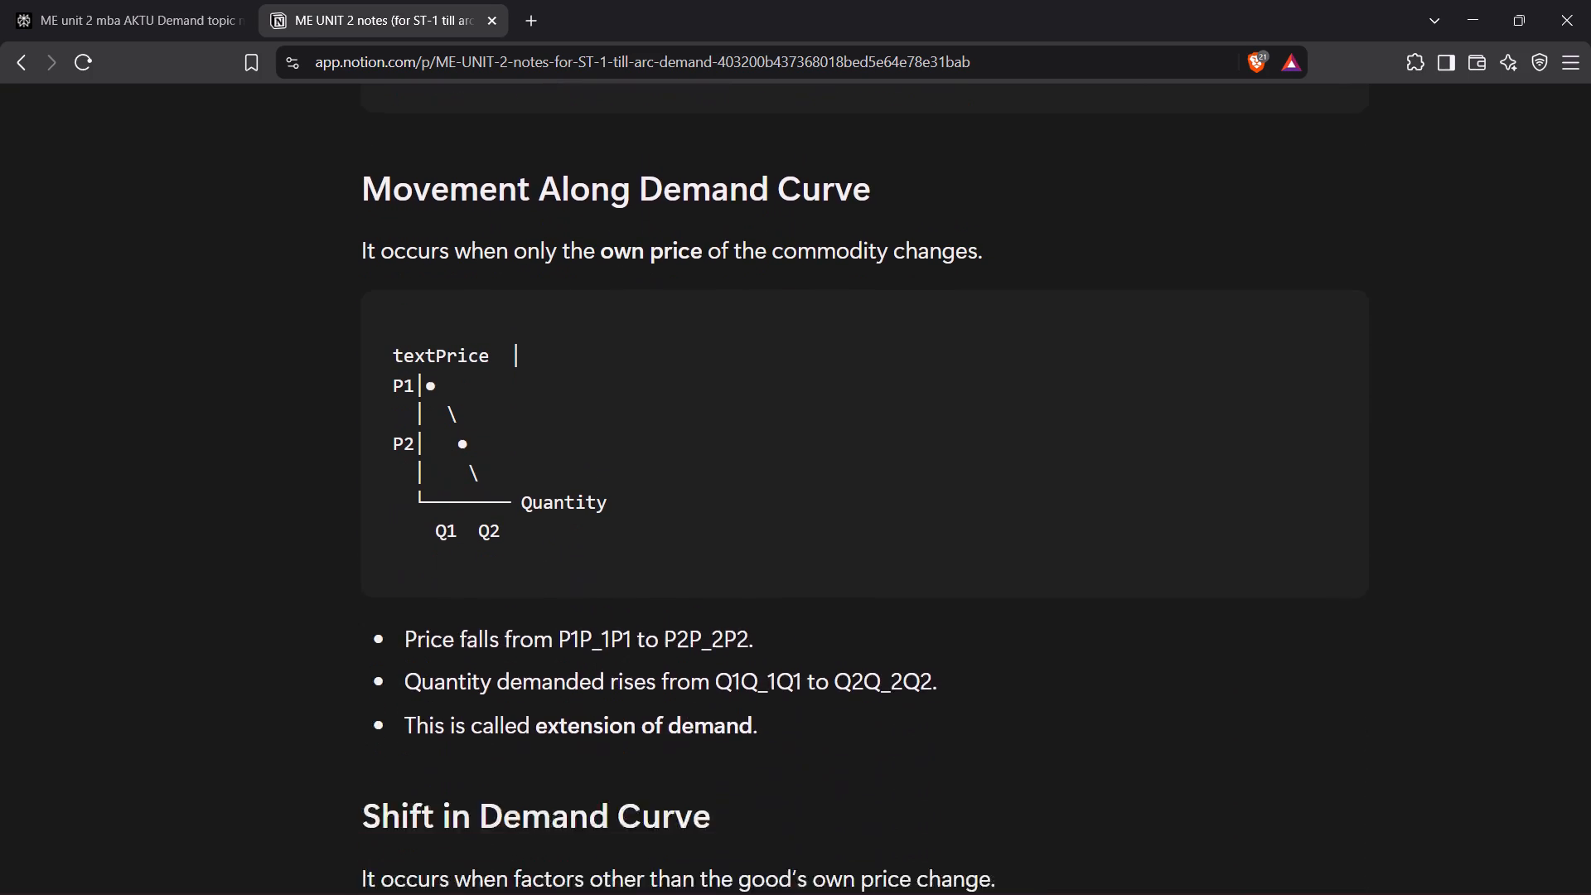
scroll(438, 492, "down", 1)
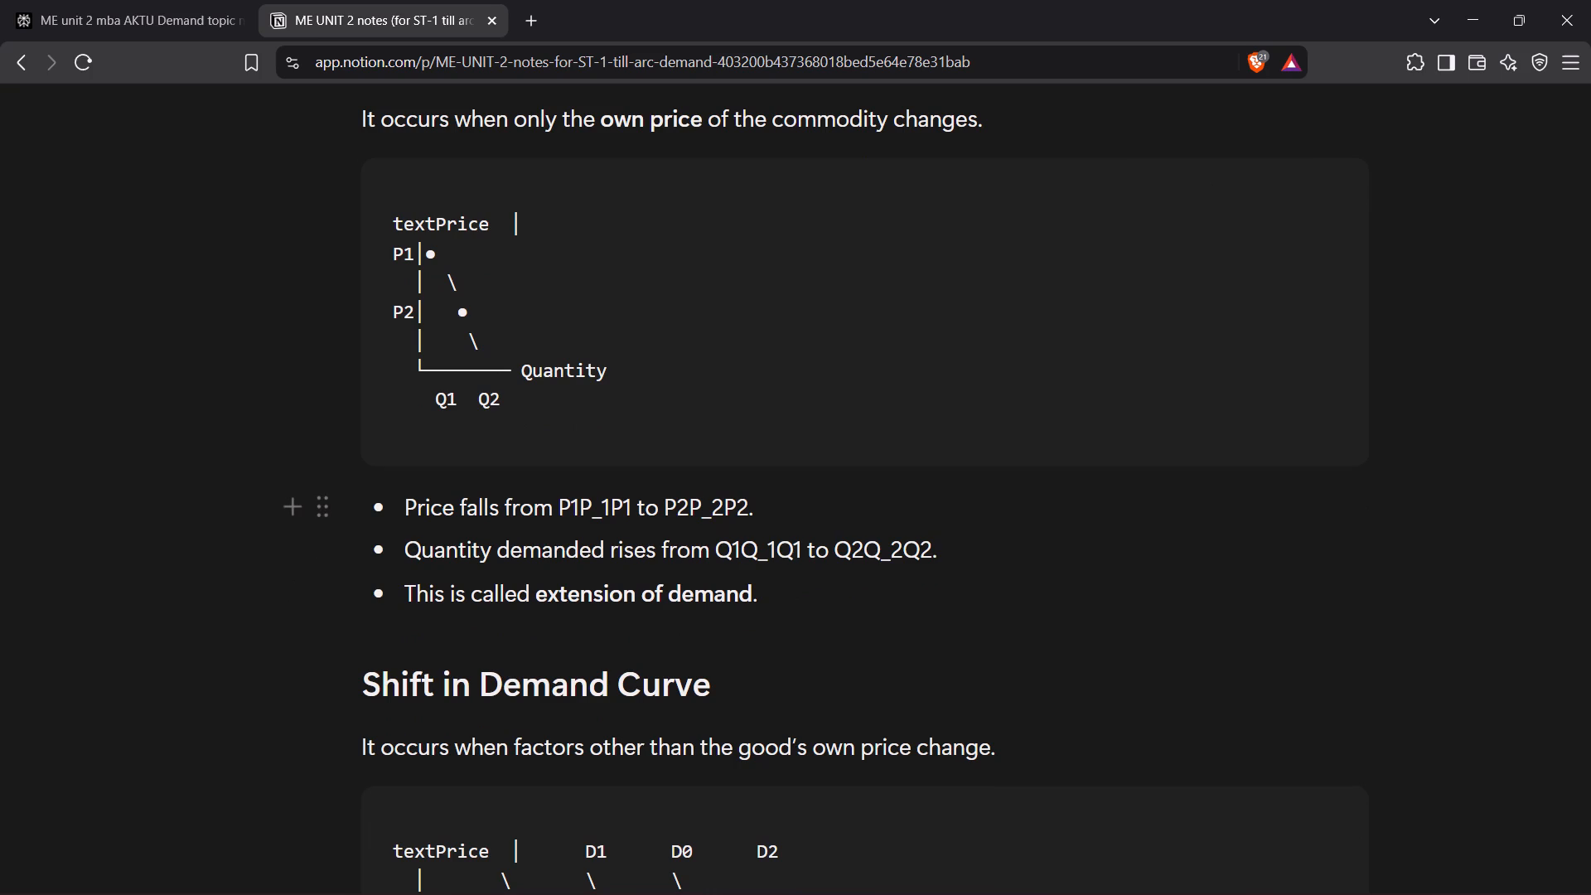
left_click(636, 506)
key("BackSpace")
key("BackSpace")
key("BackSpace")
key("BackSpace")
key("BackSpace")
key("BackSpace")
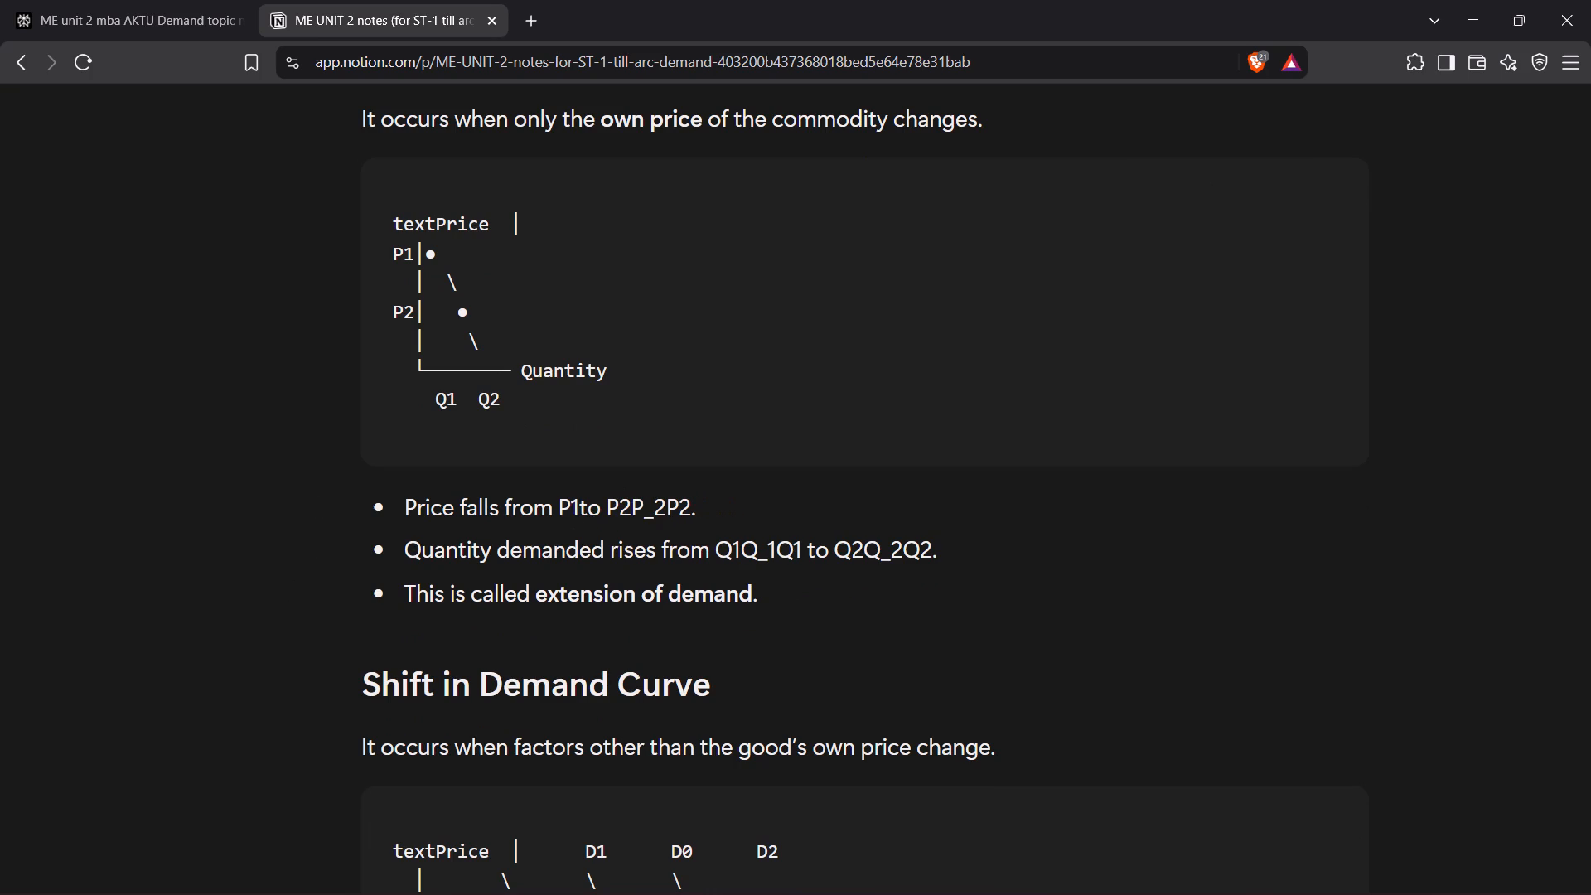
Shorten the duplicated symbol "P2P_2P2." to "P2" at the end of the "Price falls" bullet under Movement Along Demand Curve.
key("Right")
key("Right")
key("Right")
key("Right")
key("Right")
key("Right")
key("Right")
key("Right")
key("Right")
key("Right")
key("Right")
key("BackSpace")
key("BackSpace")
key("BackSpace")
key("BackSpace")
key("BackSpace")
key("BackSpace")
Shorten the duplicated symbol "Q1Q_1Q1" to "Q1" in the "Quantity demanded rises" bullet.
key("Down")
key("Right")
key("Right")
key("Right")
key("Right")
key("Right")
key("Right")
key("Right")
key("Right")
key("Right")
key("Right")
key("Right")
key("Right")
key("Right")
key("Right")
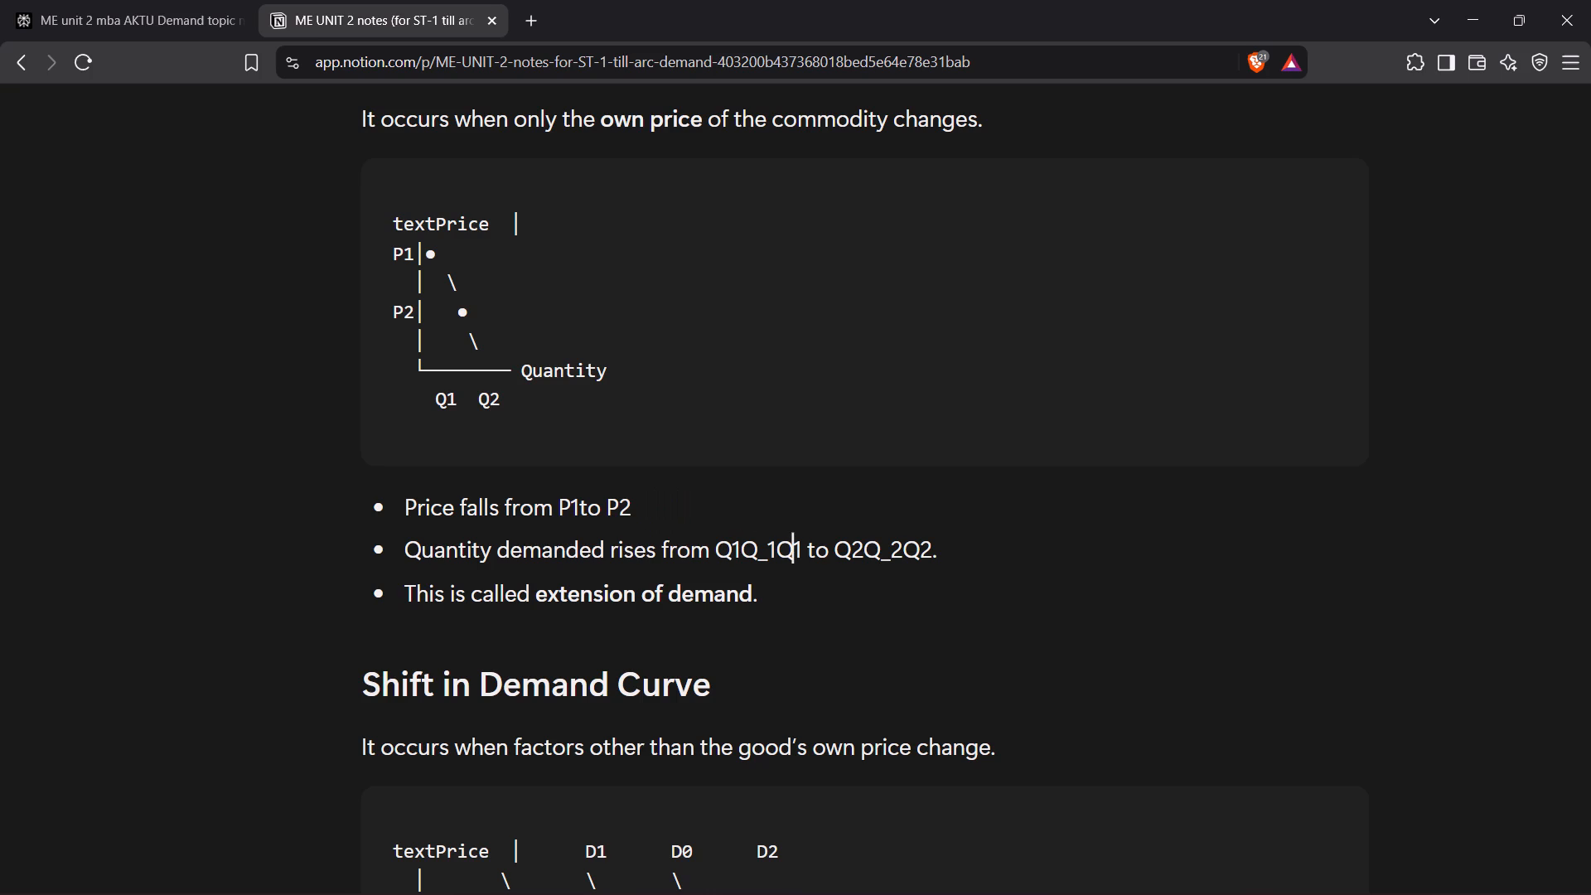
key("Right")
key("BackSpace")
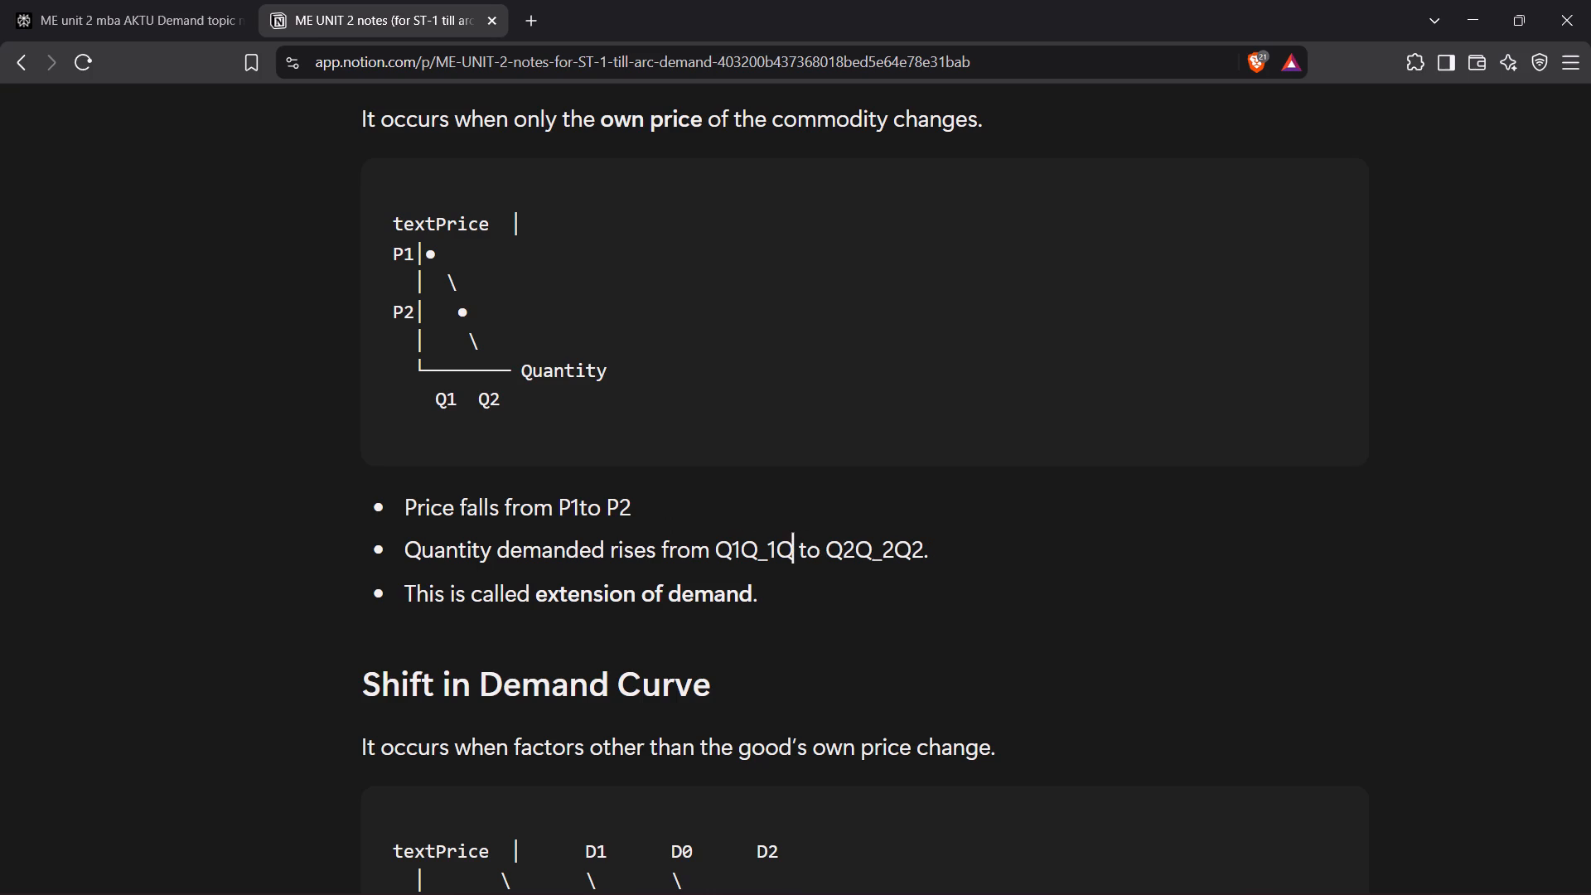
key("BackSpace")
key("BackSpace")
key("BackSpace")
key("BackSpace")
Shorten "Q2Q_2Q2." to "Q2" at the end of the "Quantity demanded rises" bullet.
key("End")
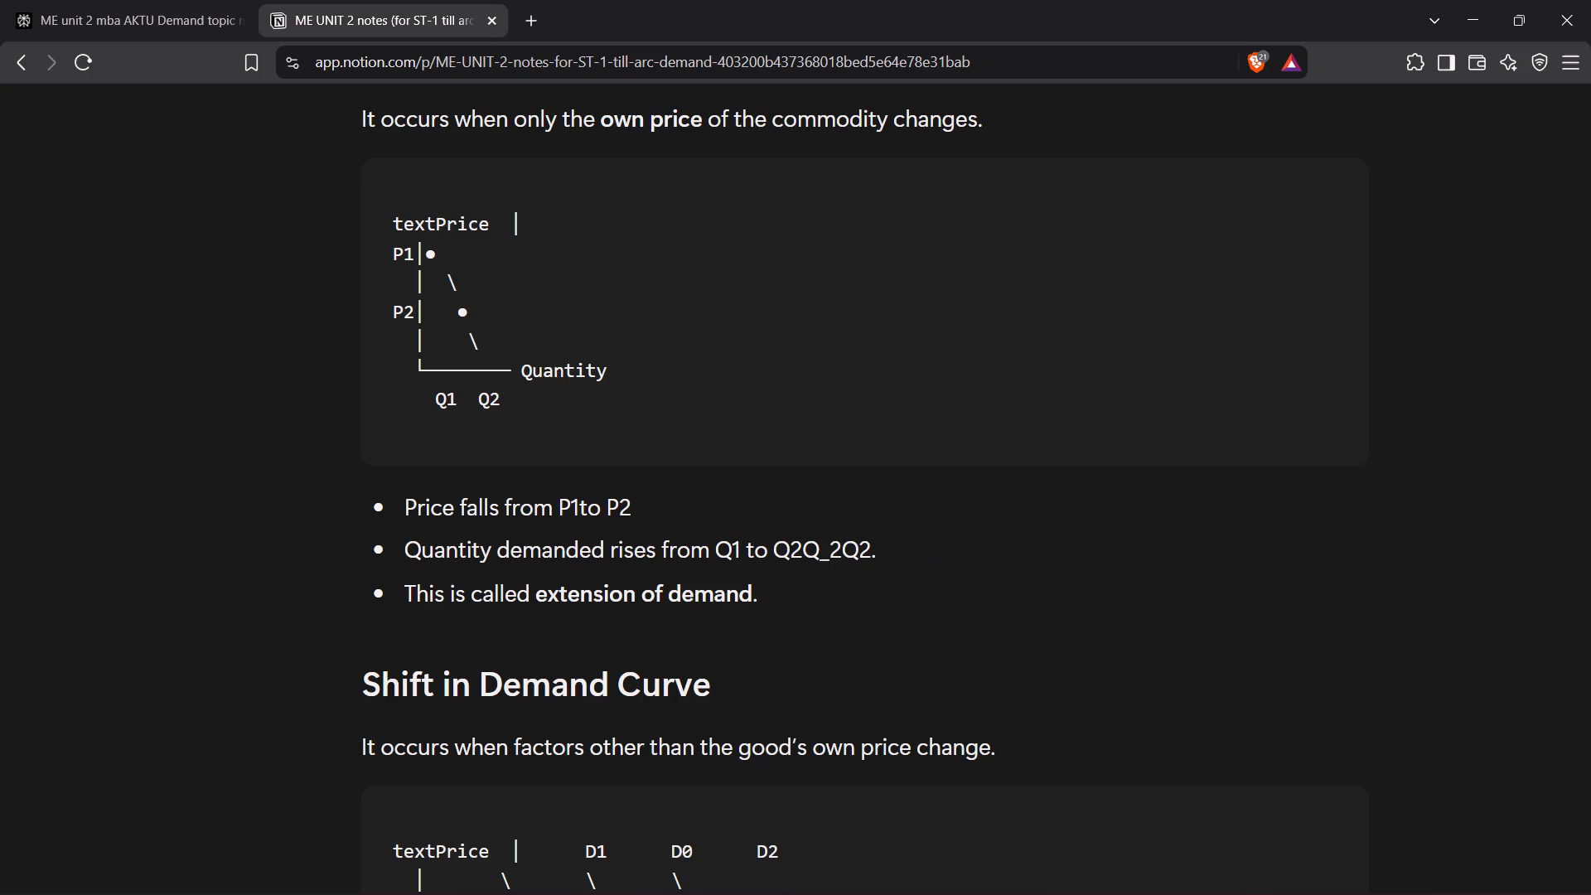
key("BackSpace")
key("BackSpace")
key("BackSpace")
key("BackSpace")
key("BackSpace")
key("BackSpace")
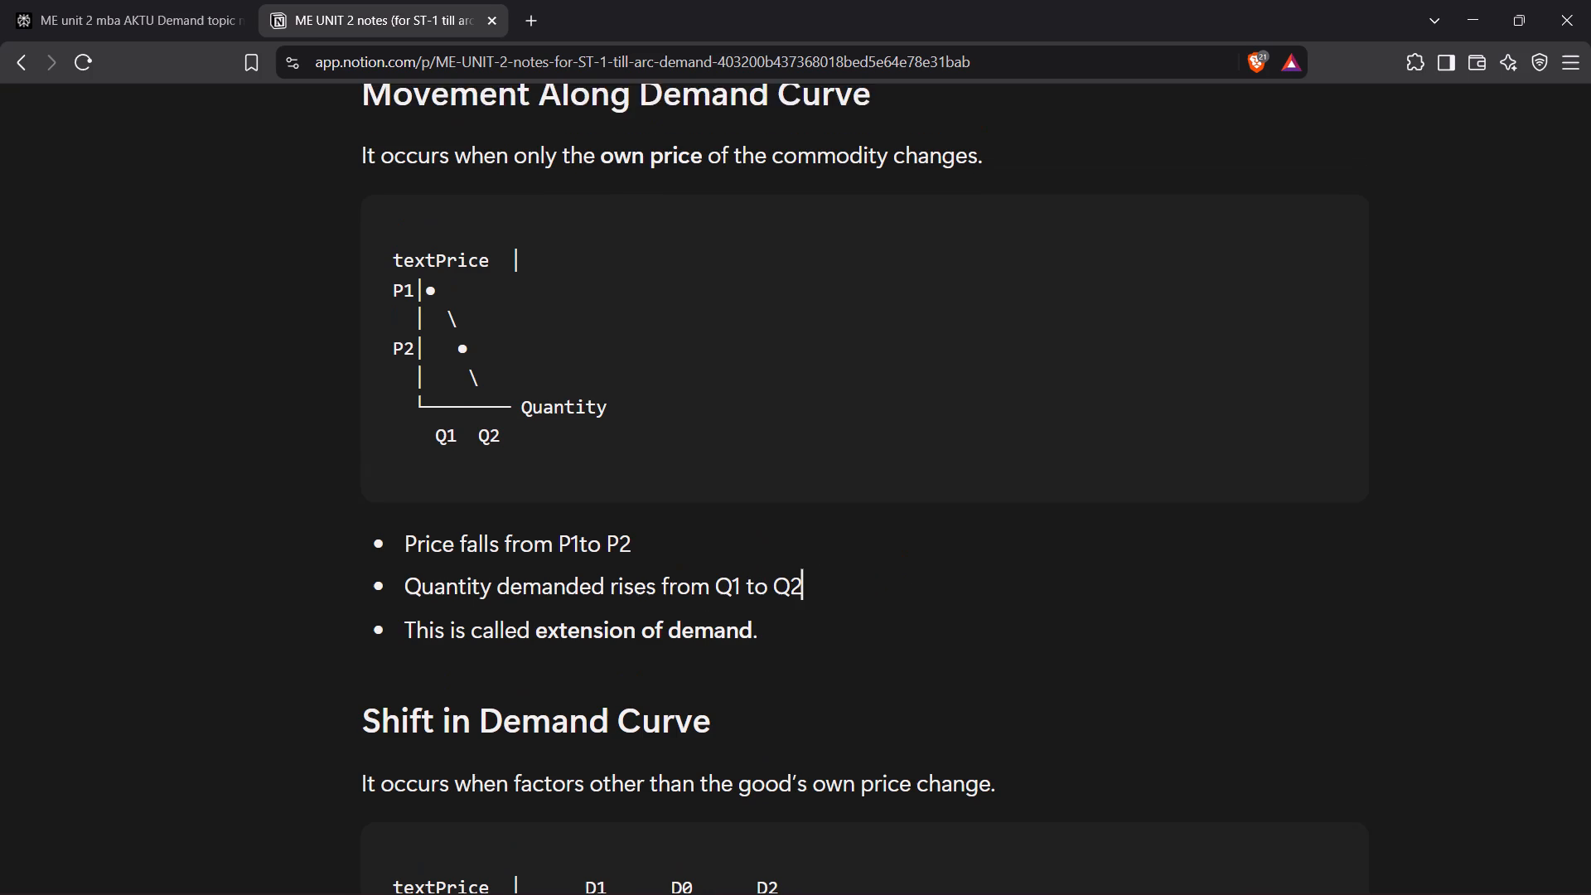
Read the Movement Along Demand Curve section and the introduction and diagram of Shift in Demand Curve.
scroll(636, 506, "down", 3)
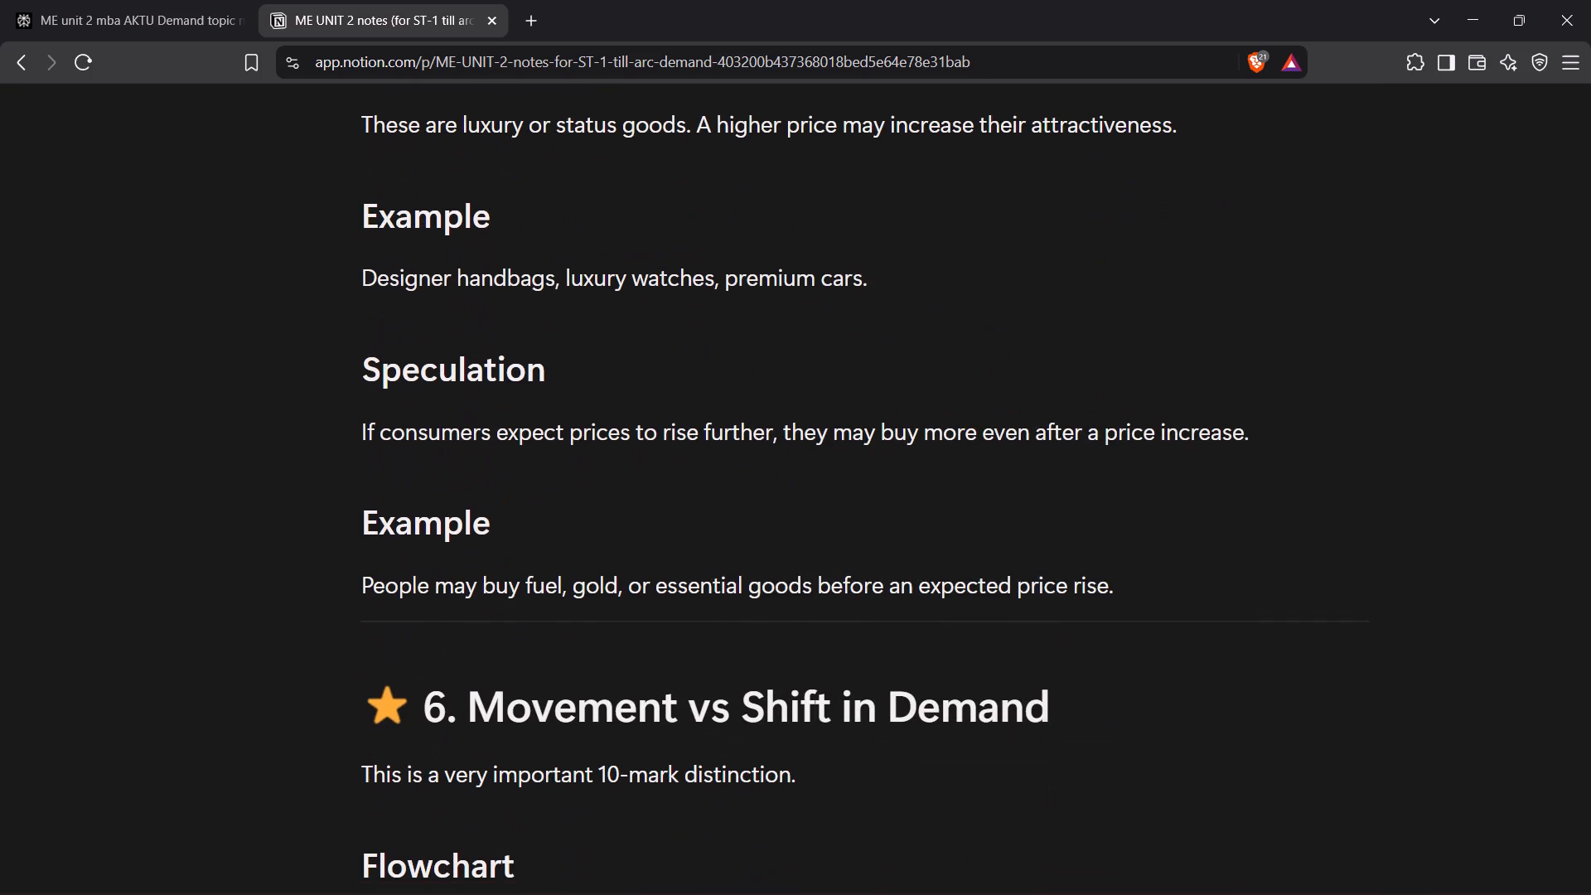
scroll(636, 506, "down", 2)
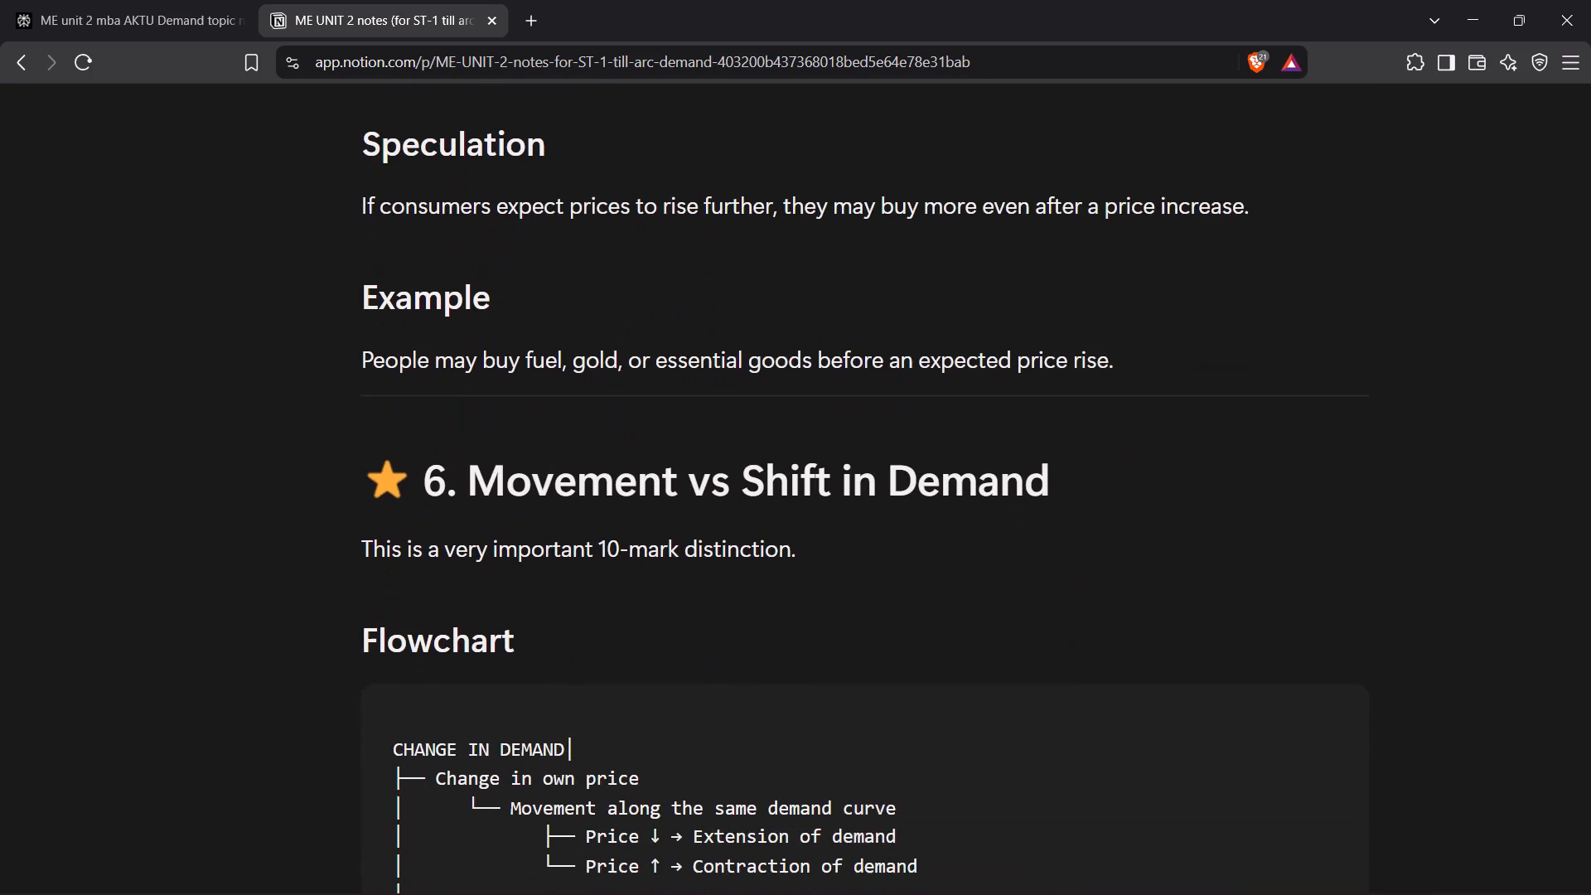
scroll(636, 506, "down", 6)
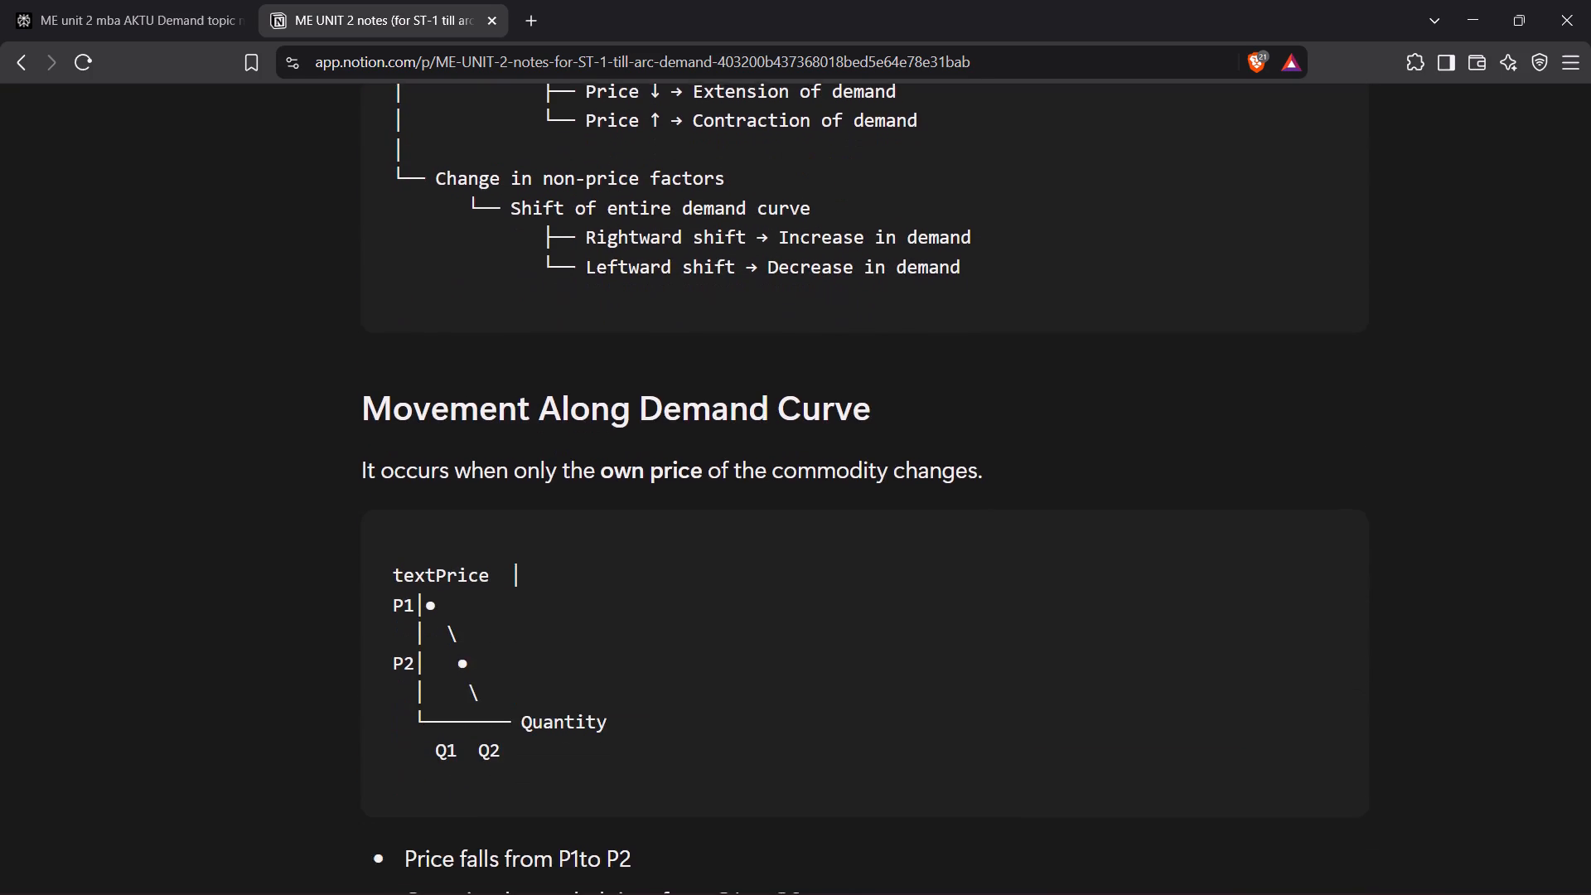
scroll(636, 506, "down", 3)
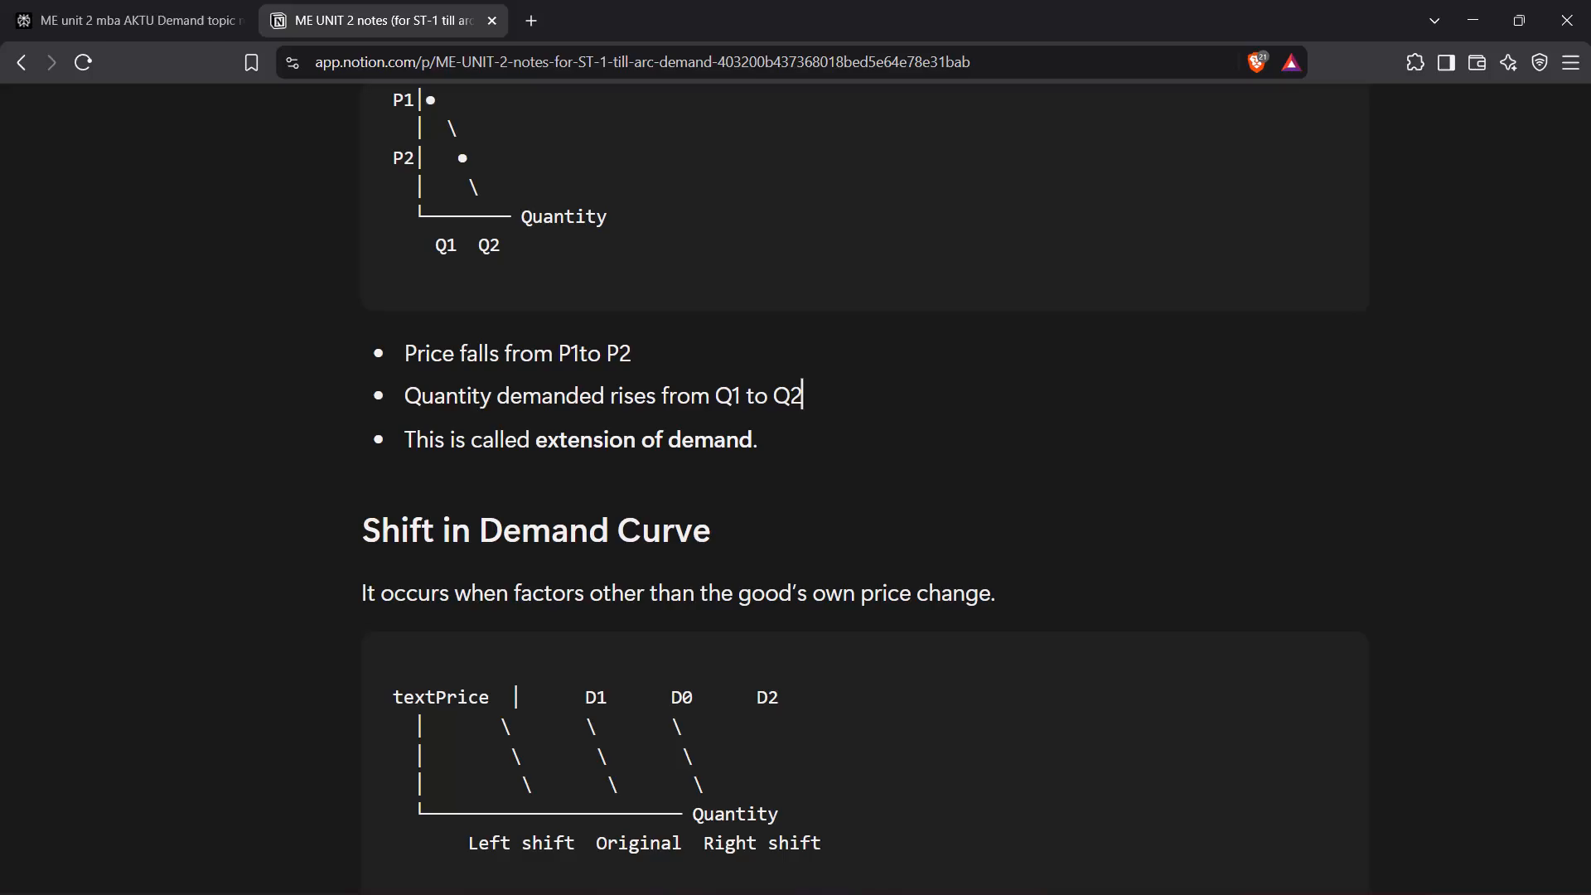
scroll(636, 506, "down", 1)
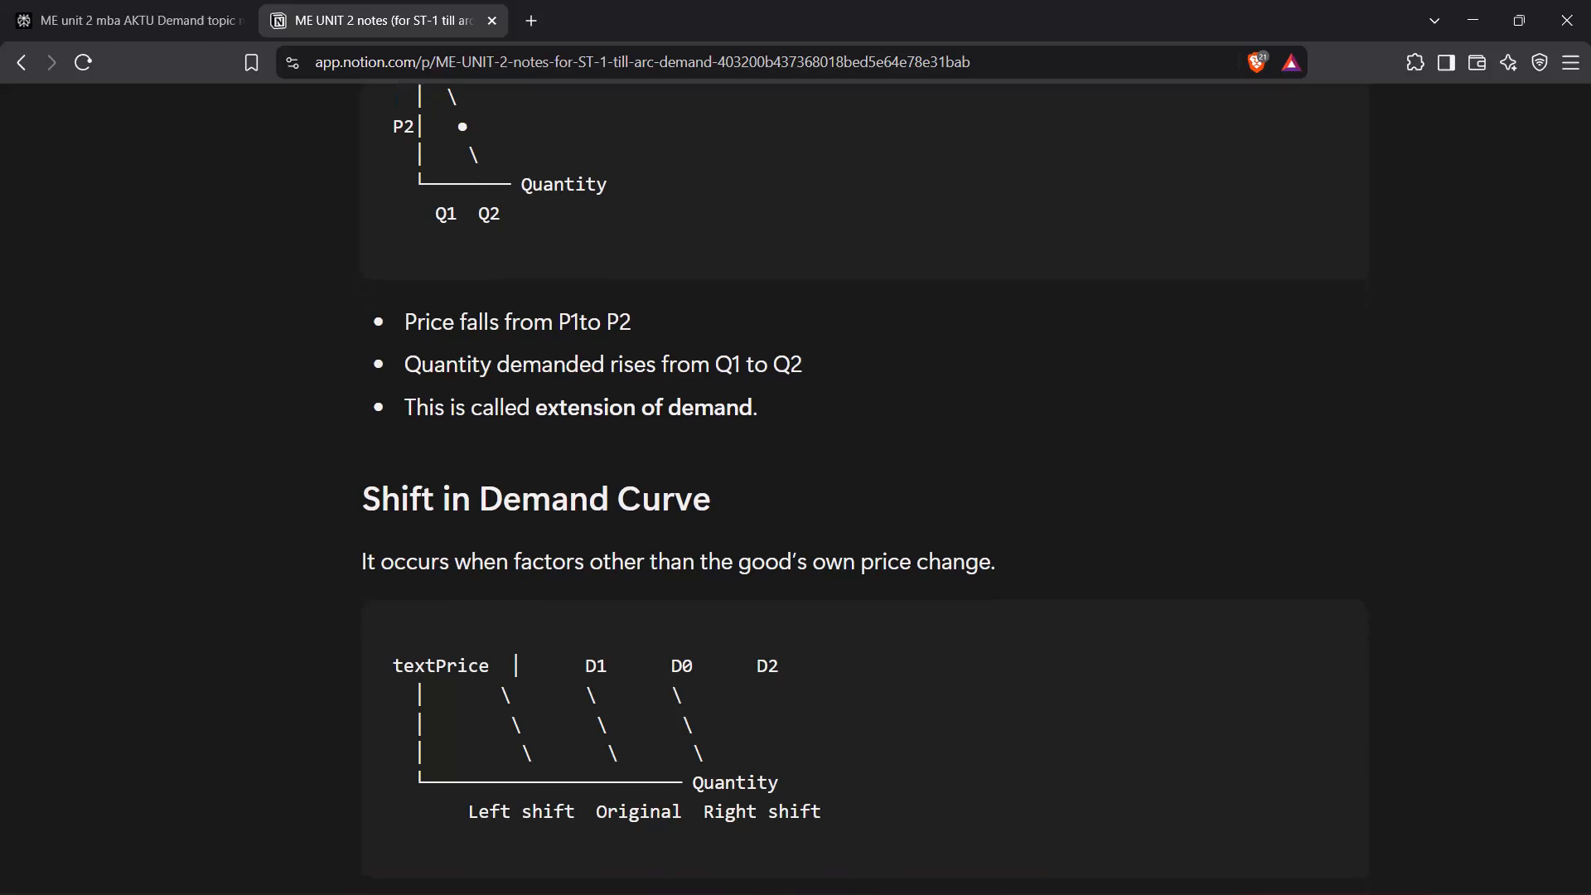
Read the rightward and leftward shift bullets and the Difference Table comparing movement along and shift in the demand curve.
scroll(636, 506, "down", 3)
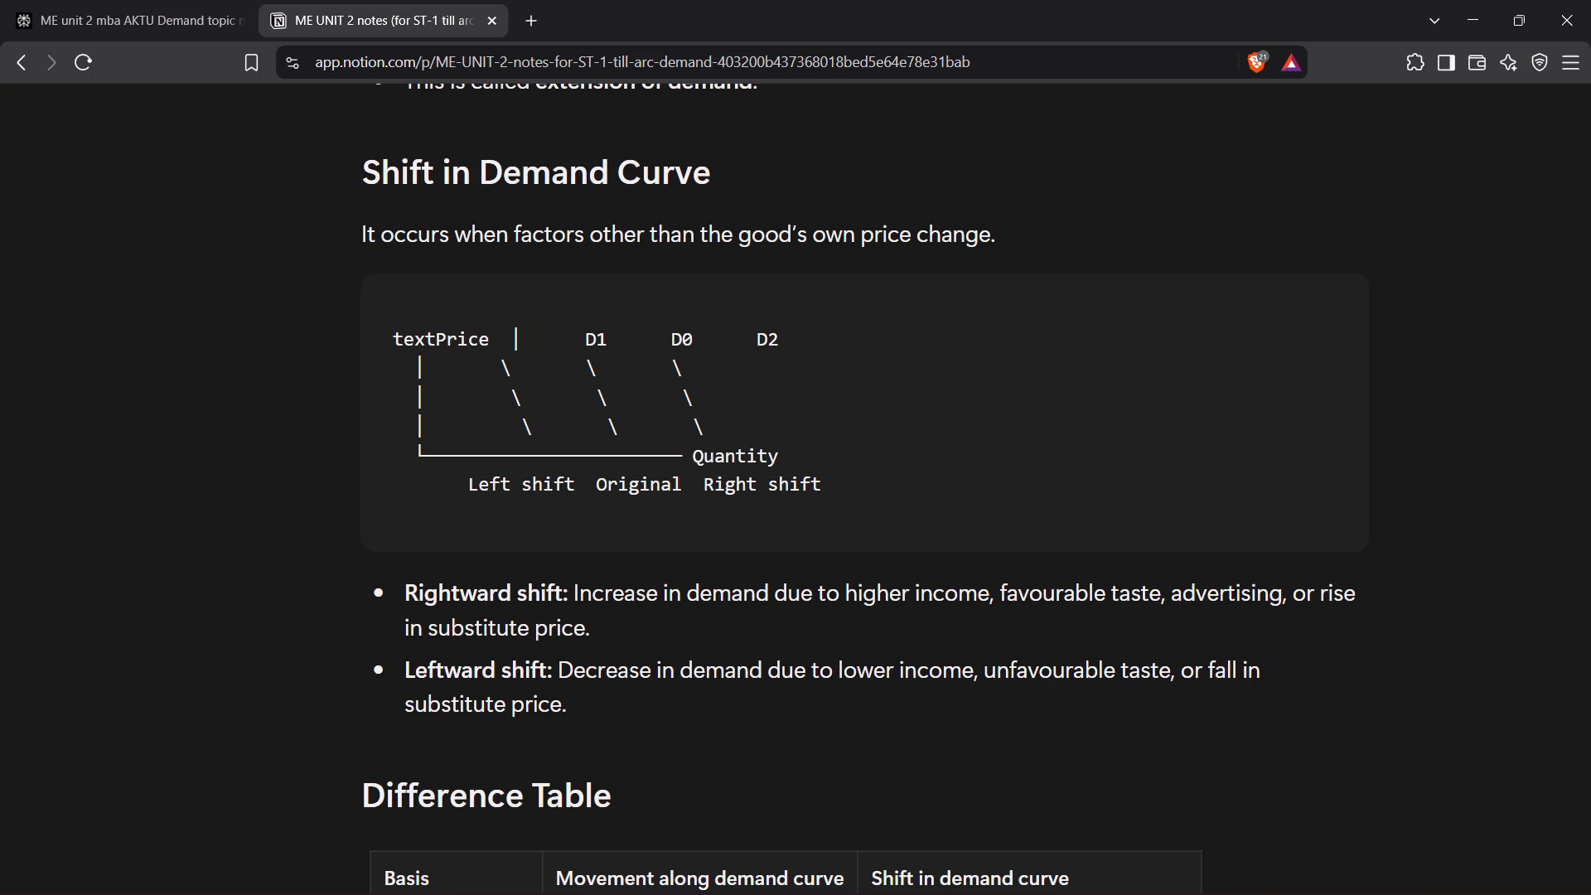
scroll(636, 506, "down", 1)
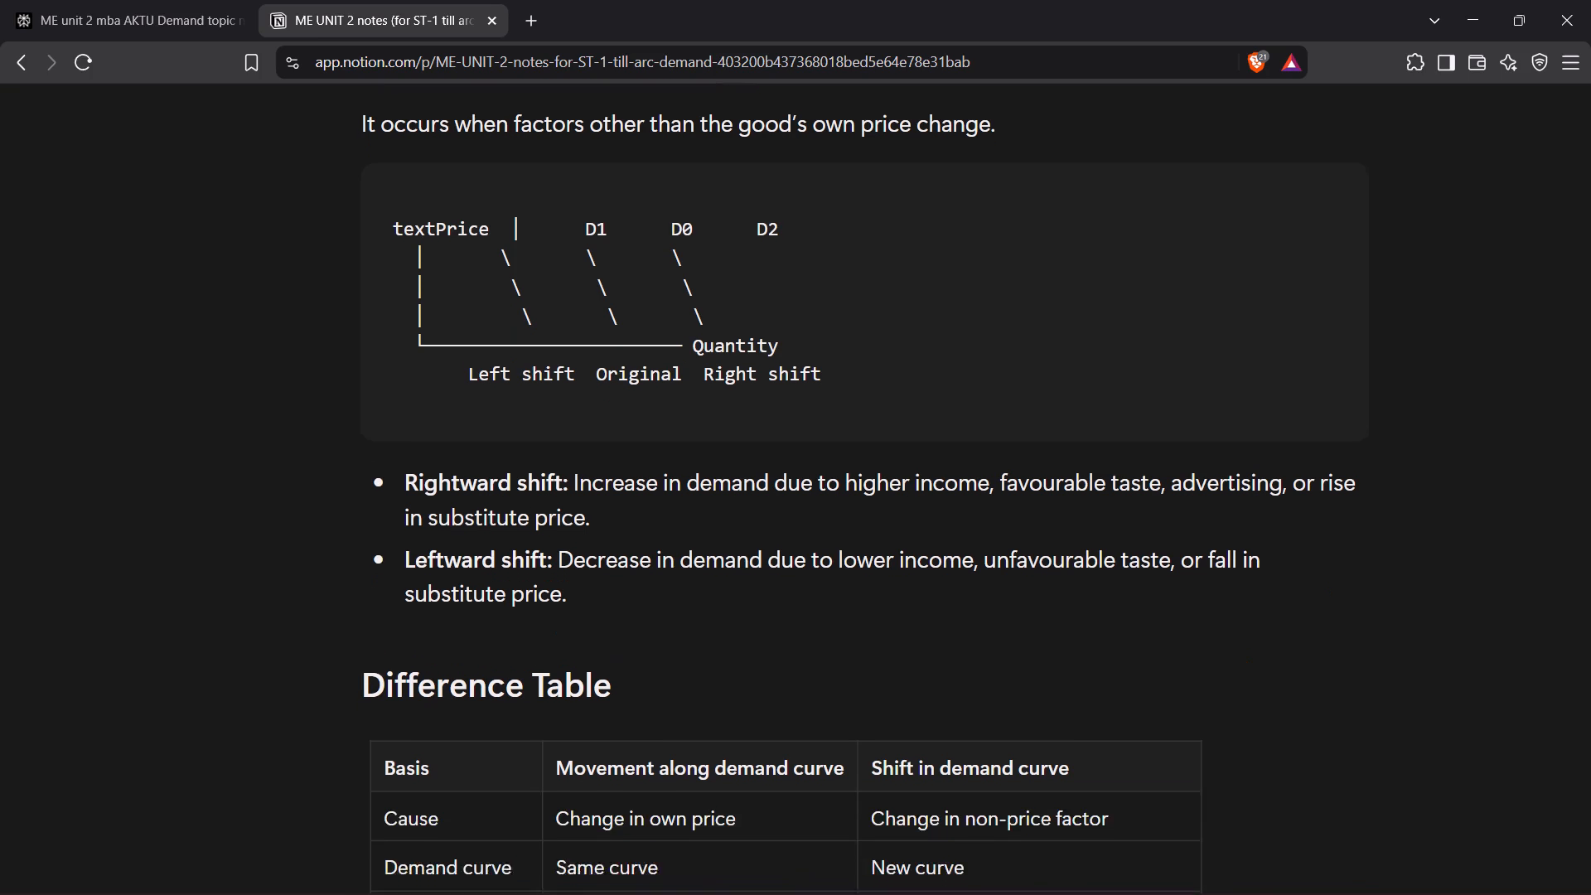
scroll(636, 506, "down", 2)
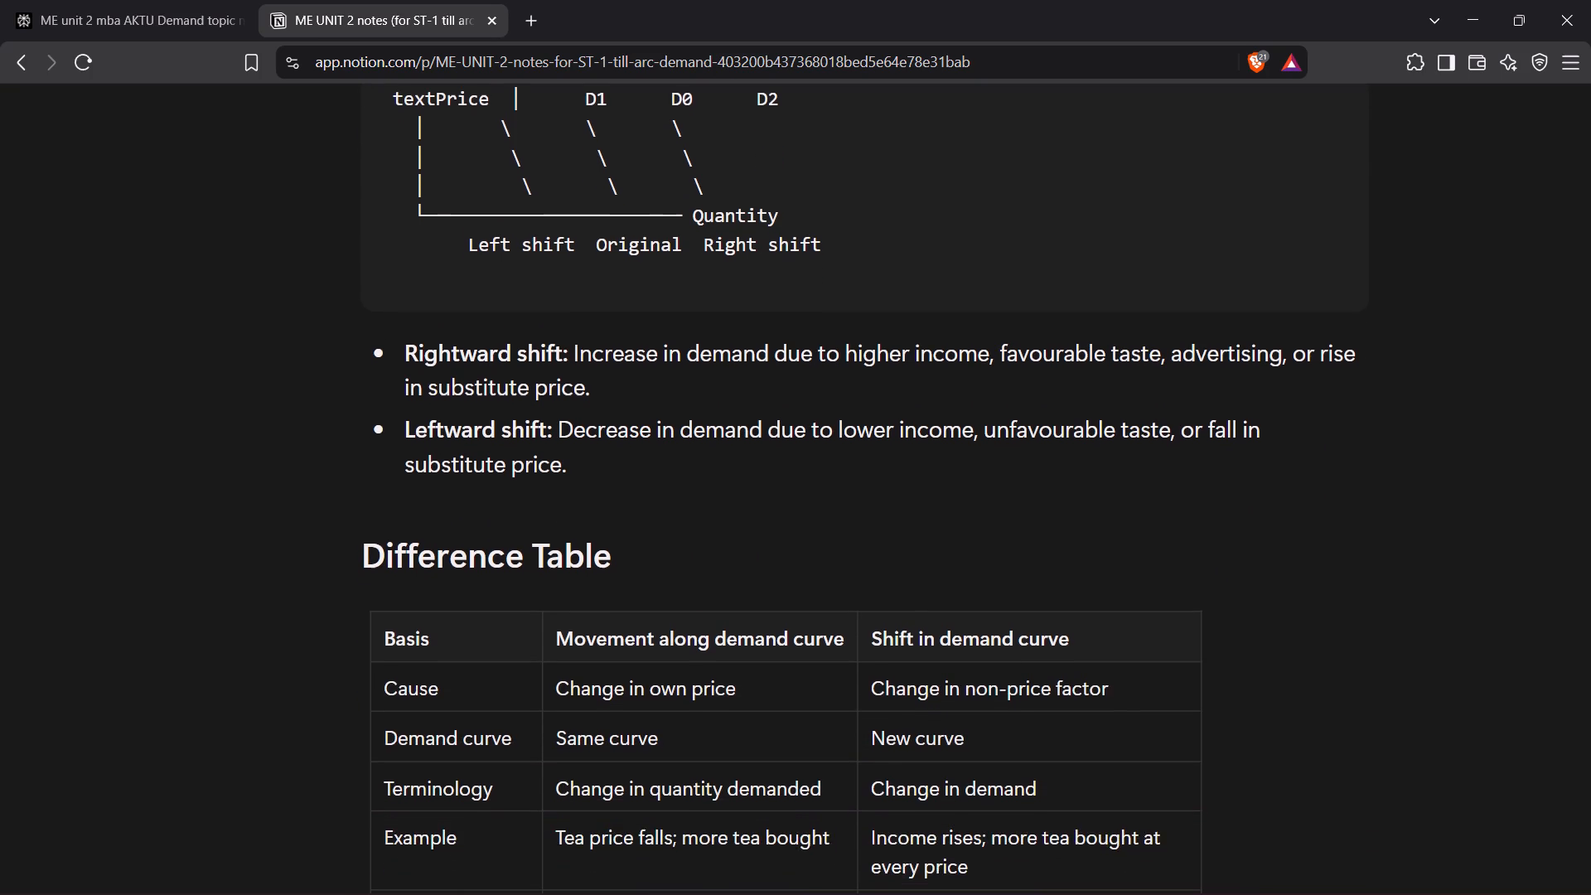
scroll(636, 506, "down", 2)
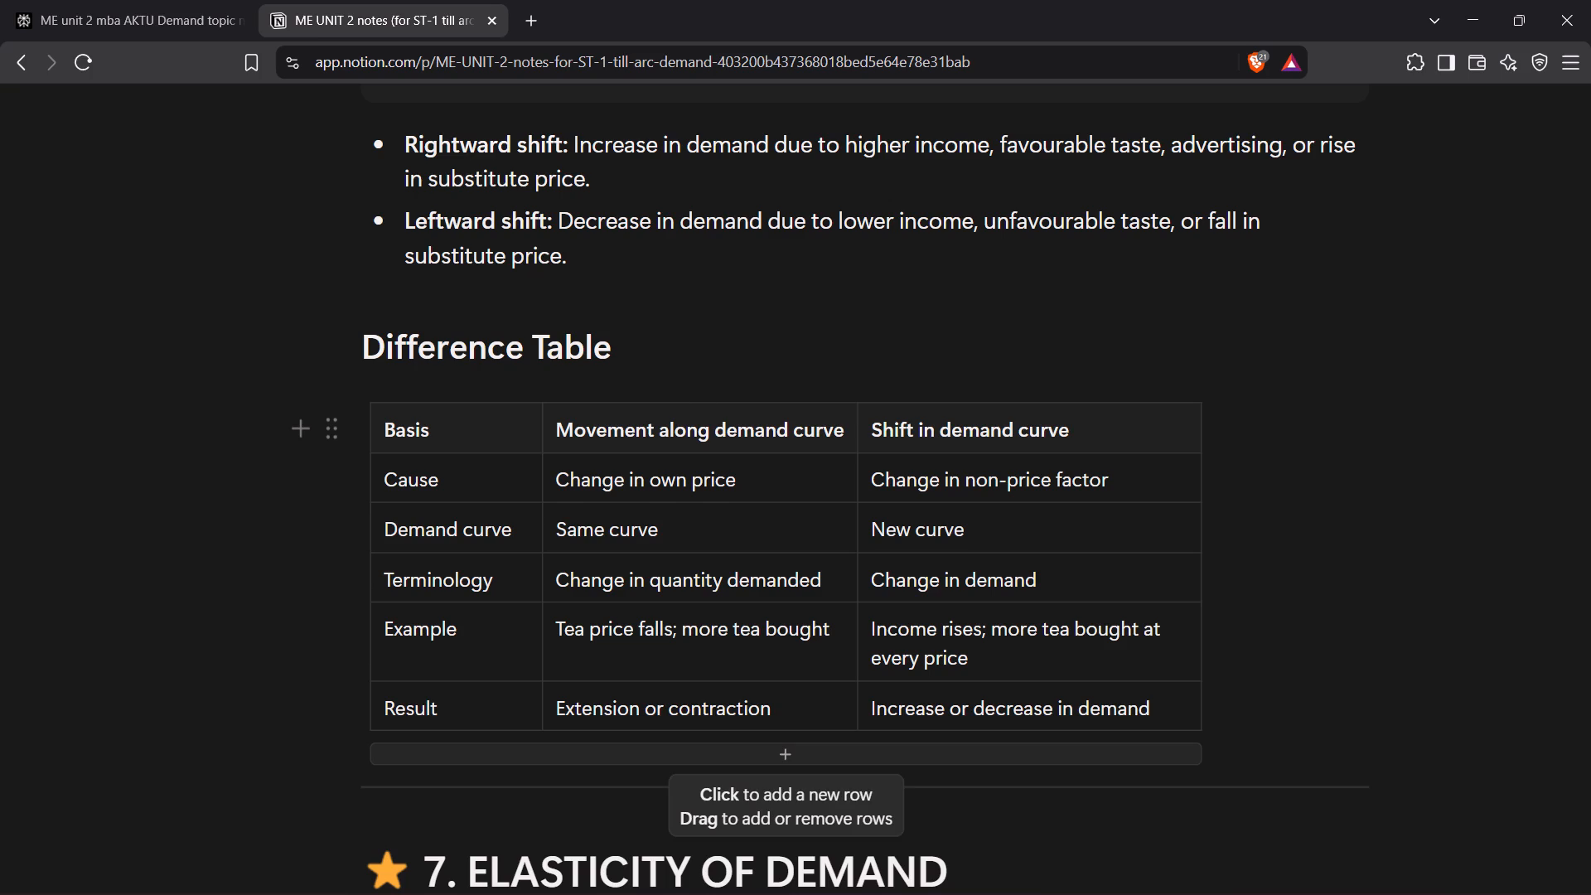
scroll(762, 756, "down", 2)
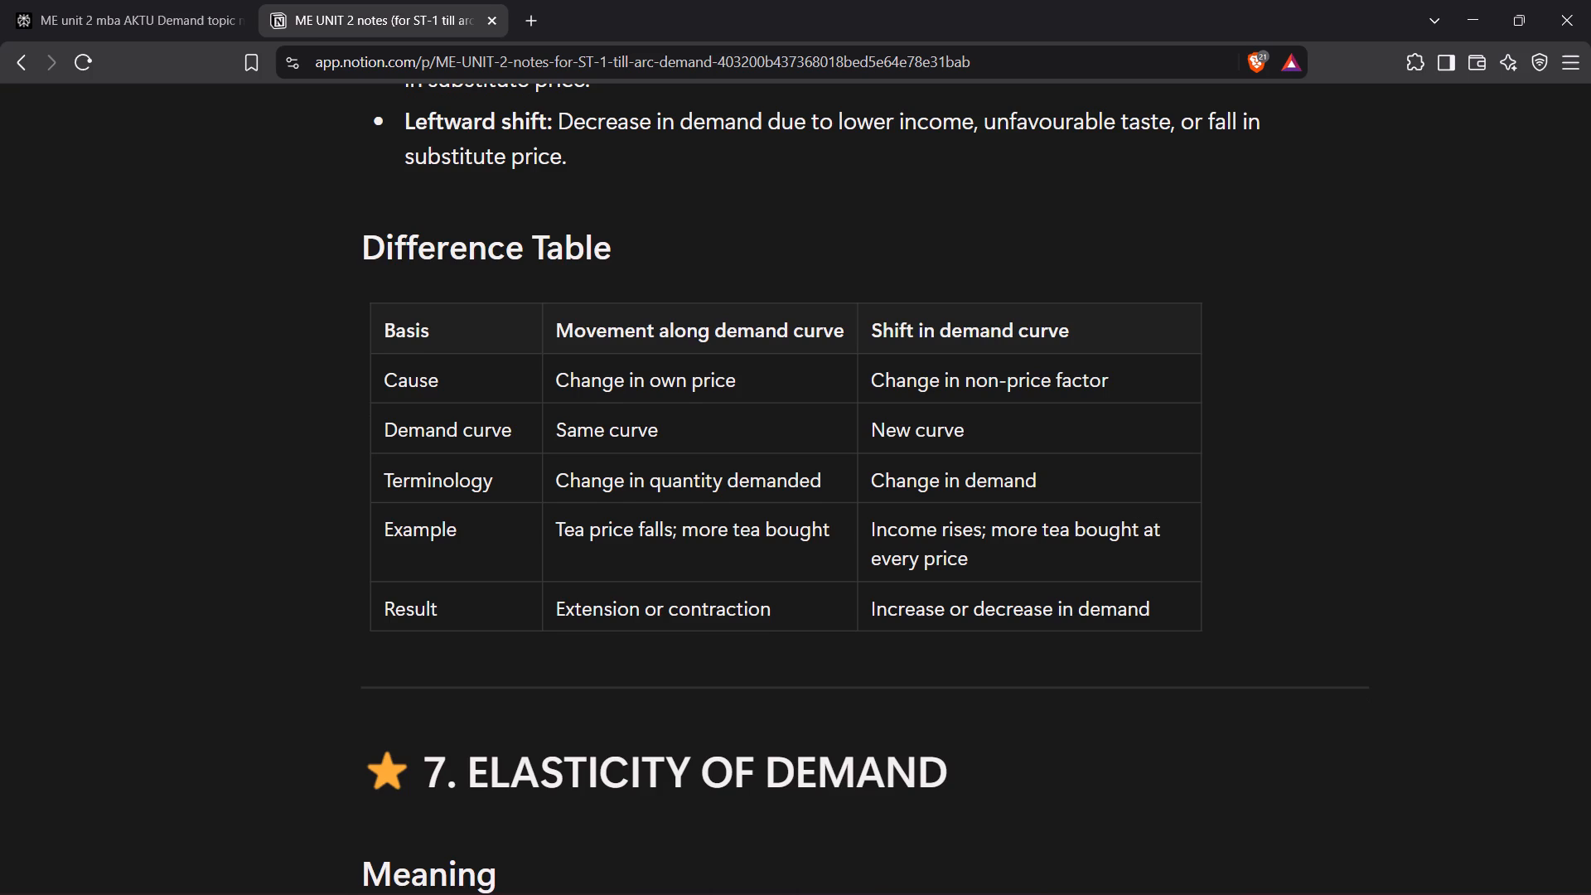
scroll(762, 756, "down", 2)
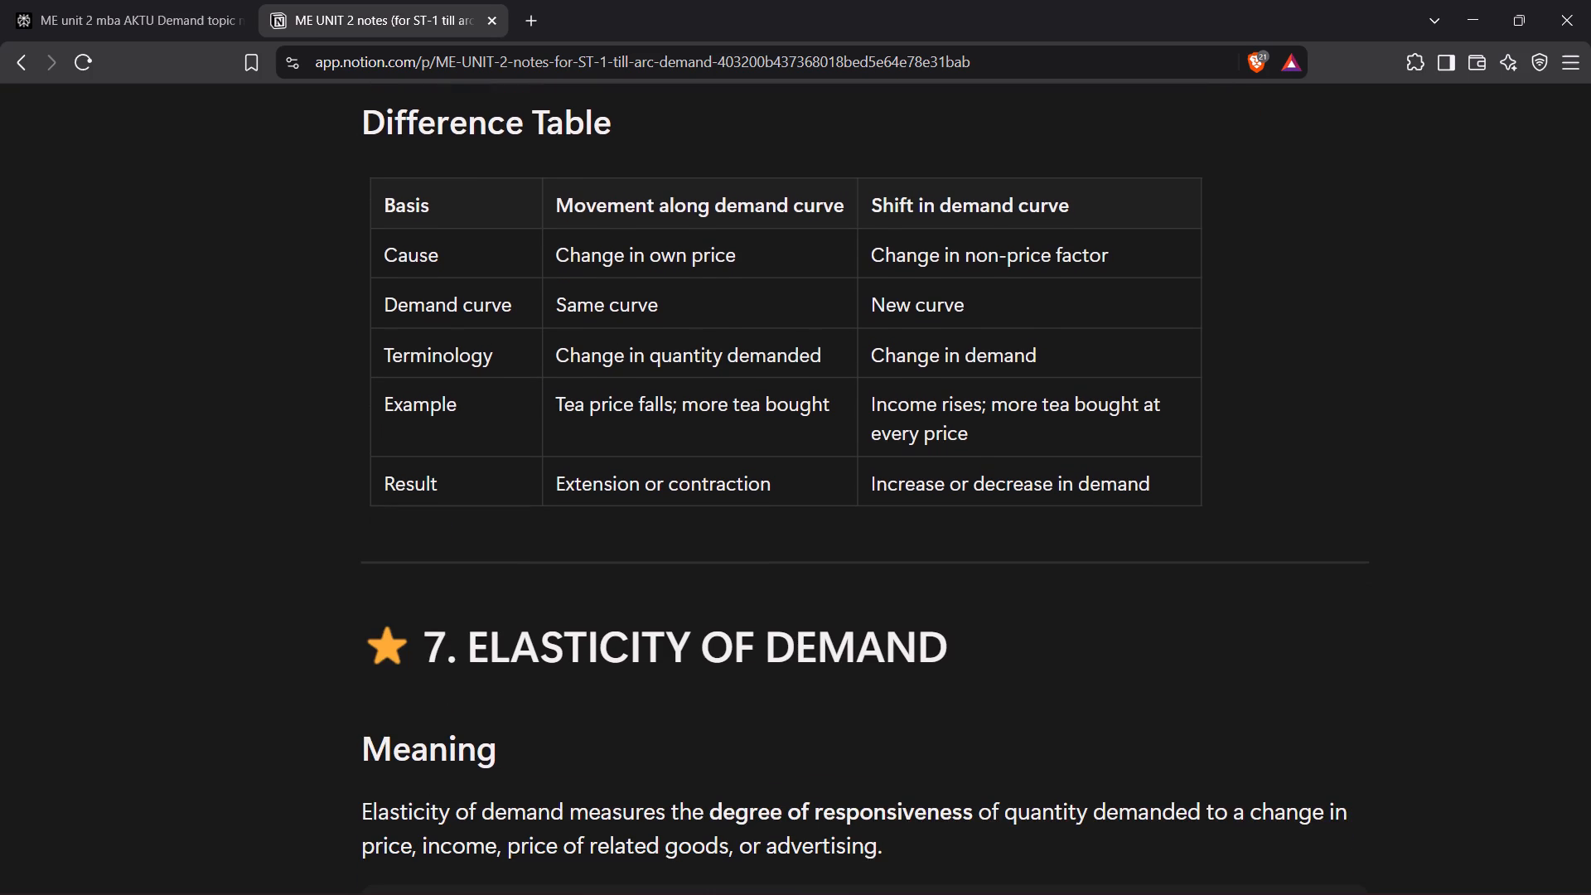
scroll(762, 756, "down", 2)
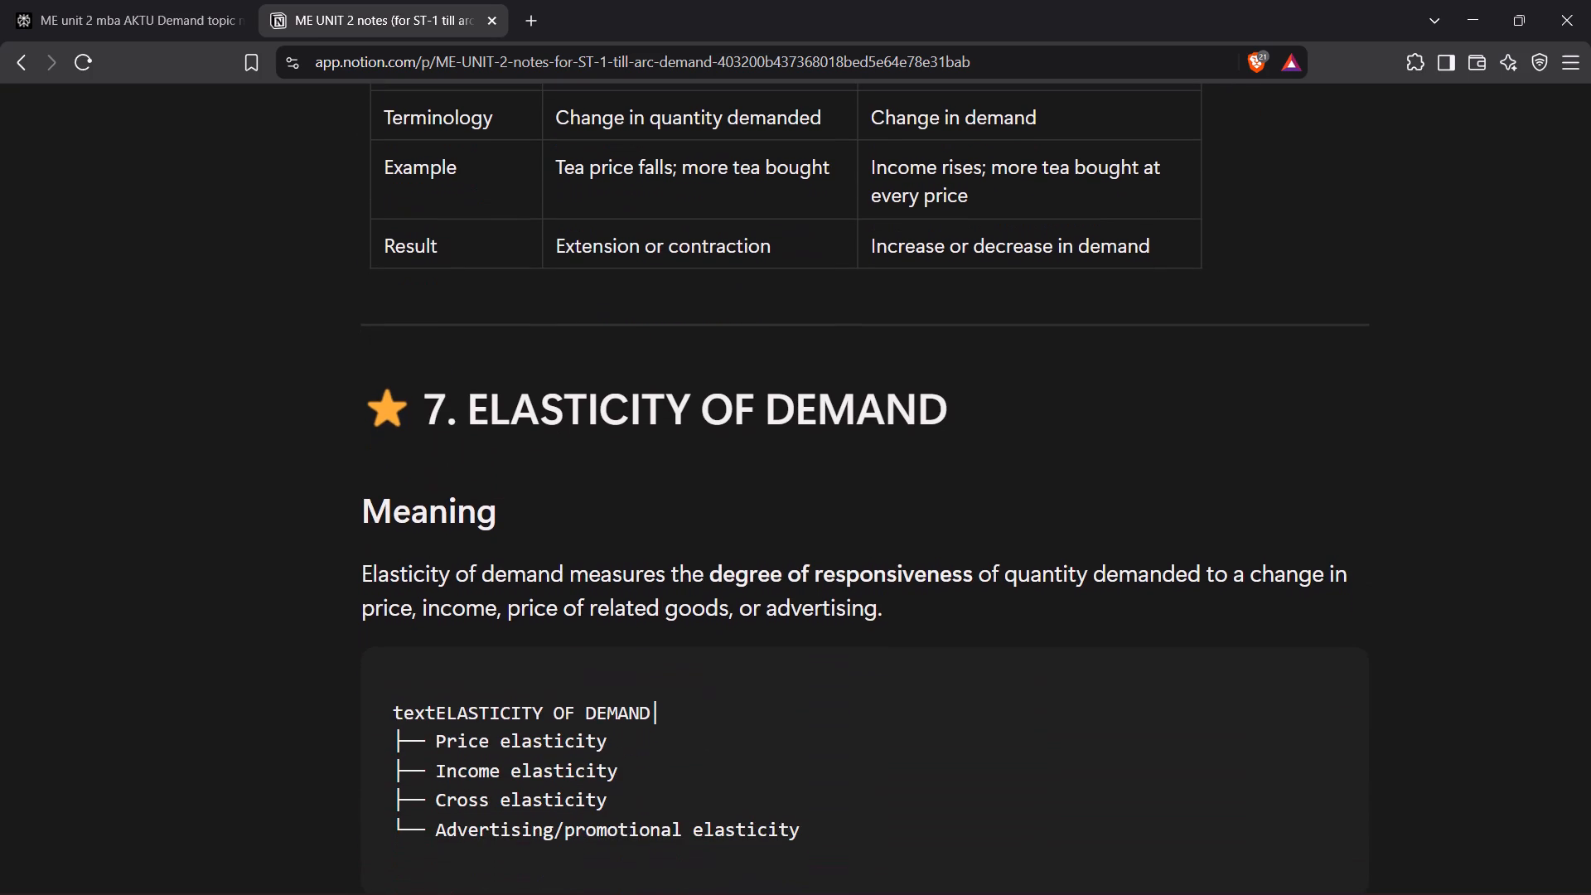
scroll(762, 756, "down", 4)
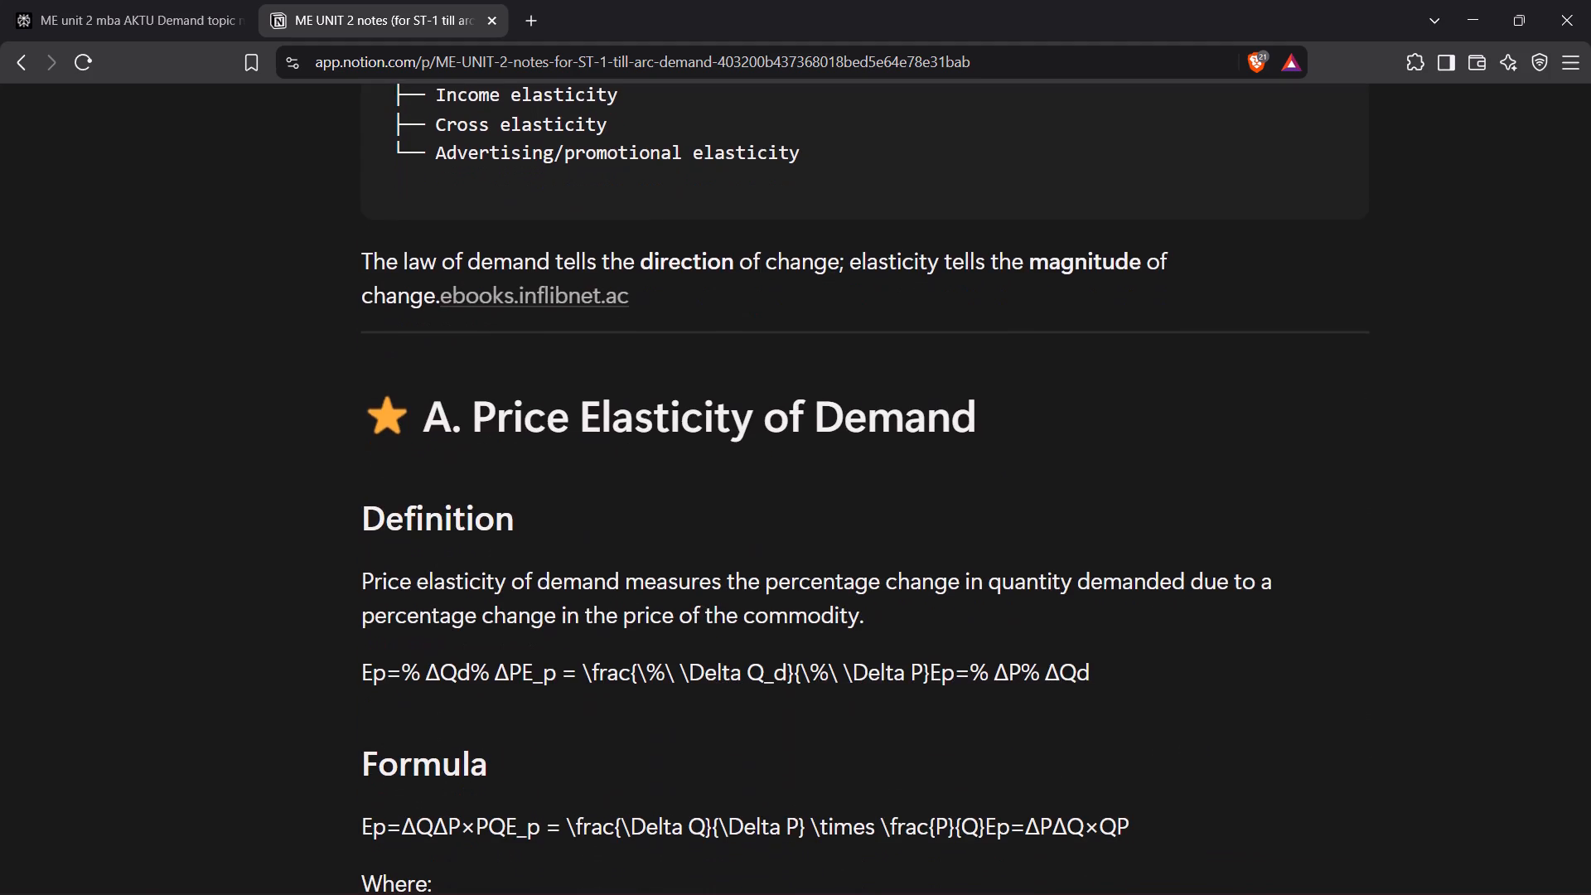
scroll(762, 756, "down", 2)
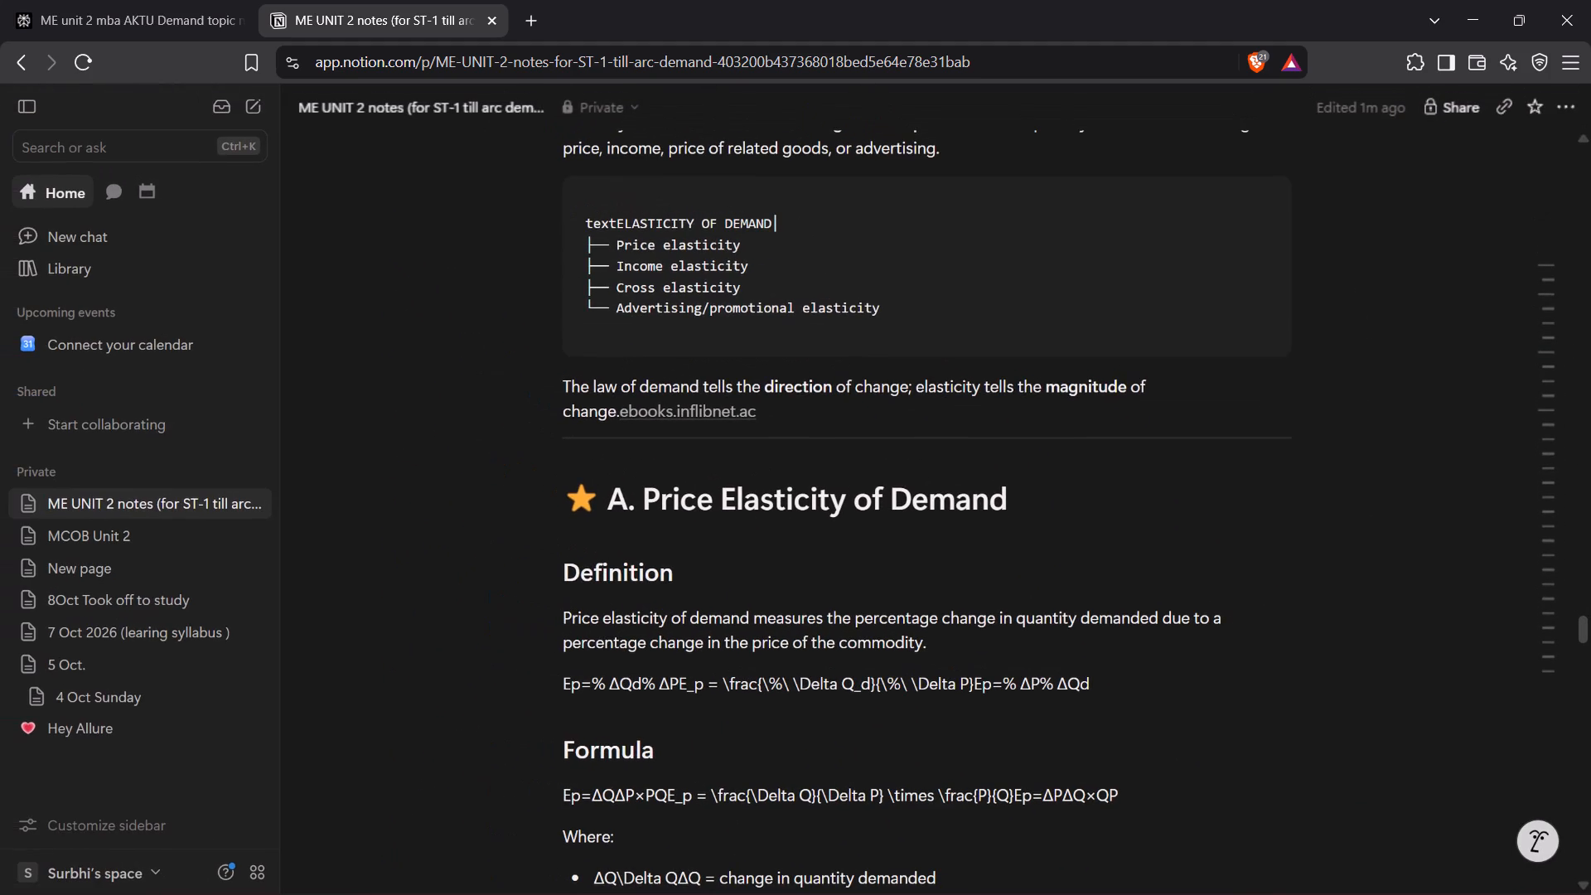
scroll(1018, 736, "down", 1)
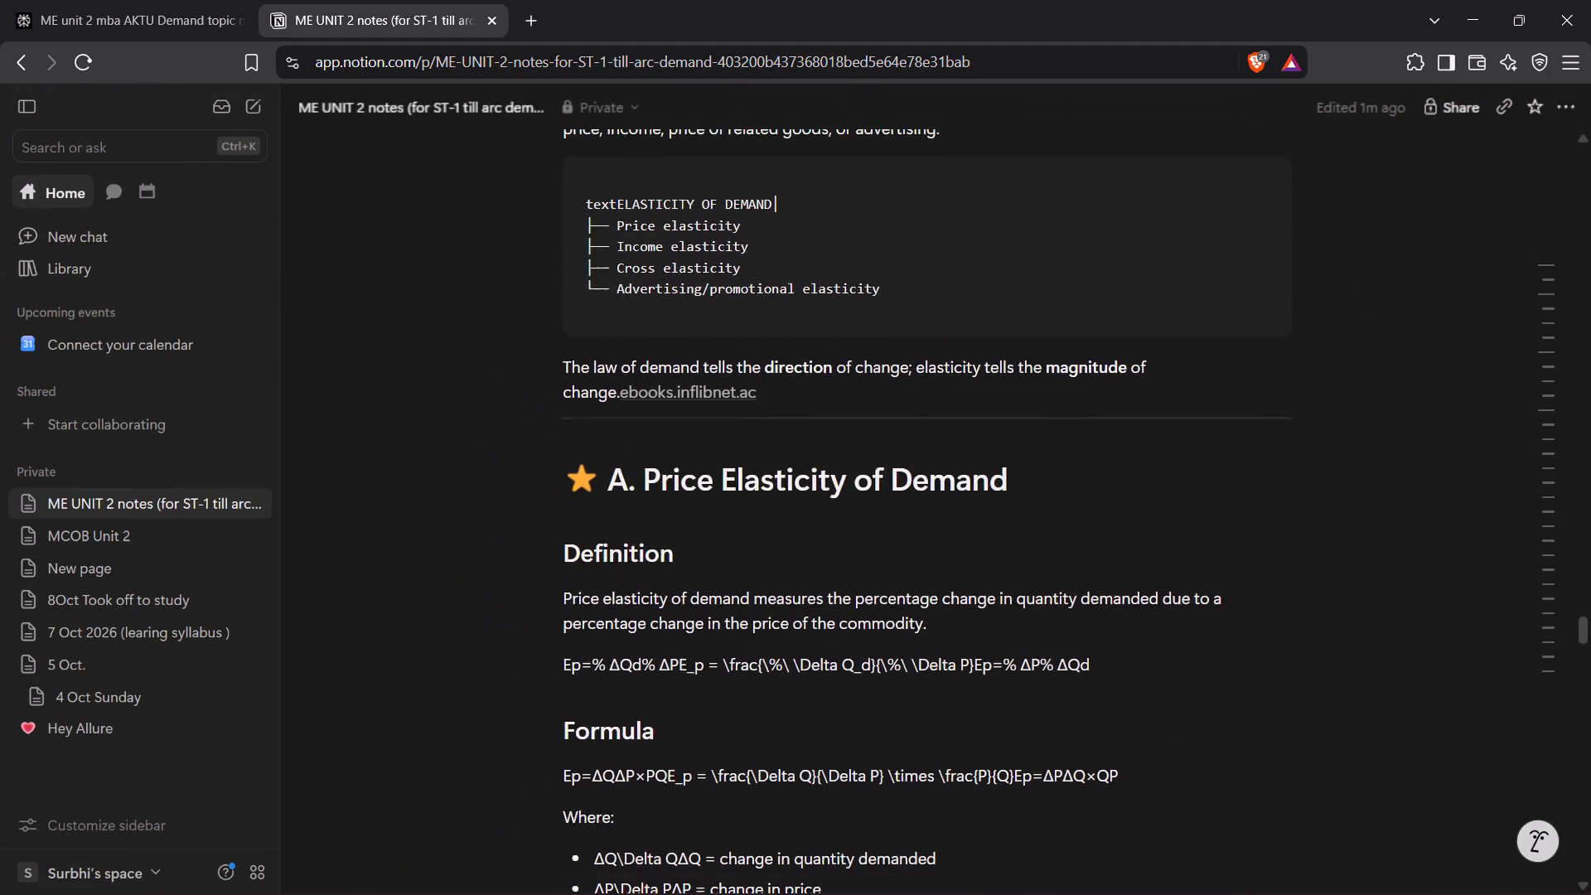
scroll(1018, 736, "down", 12)
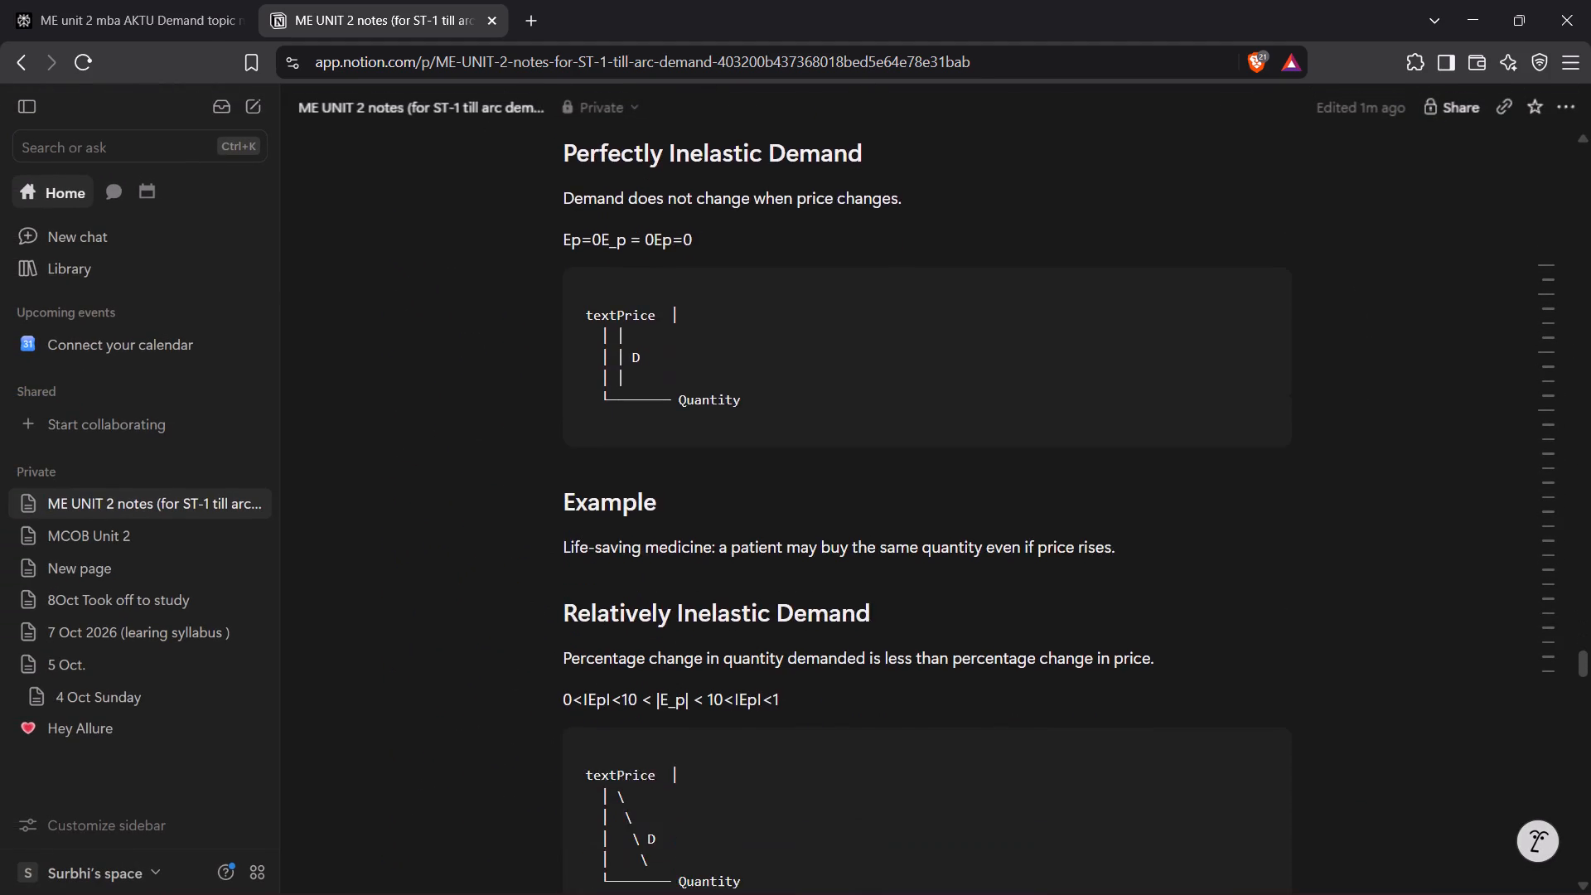
scroll(1018, 736, "down", 6)
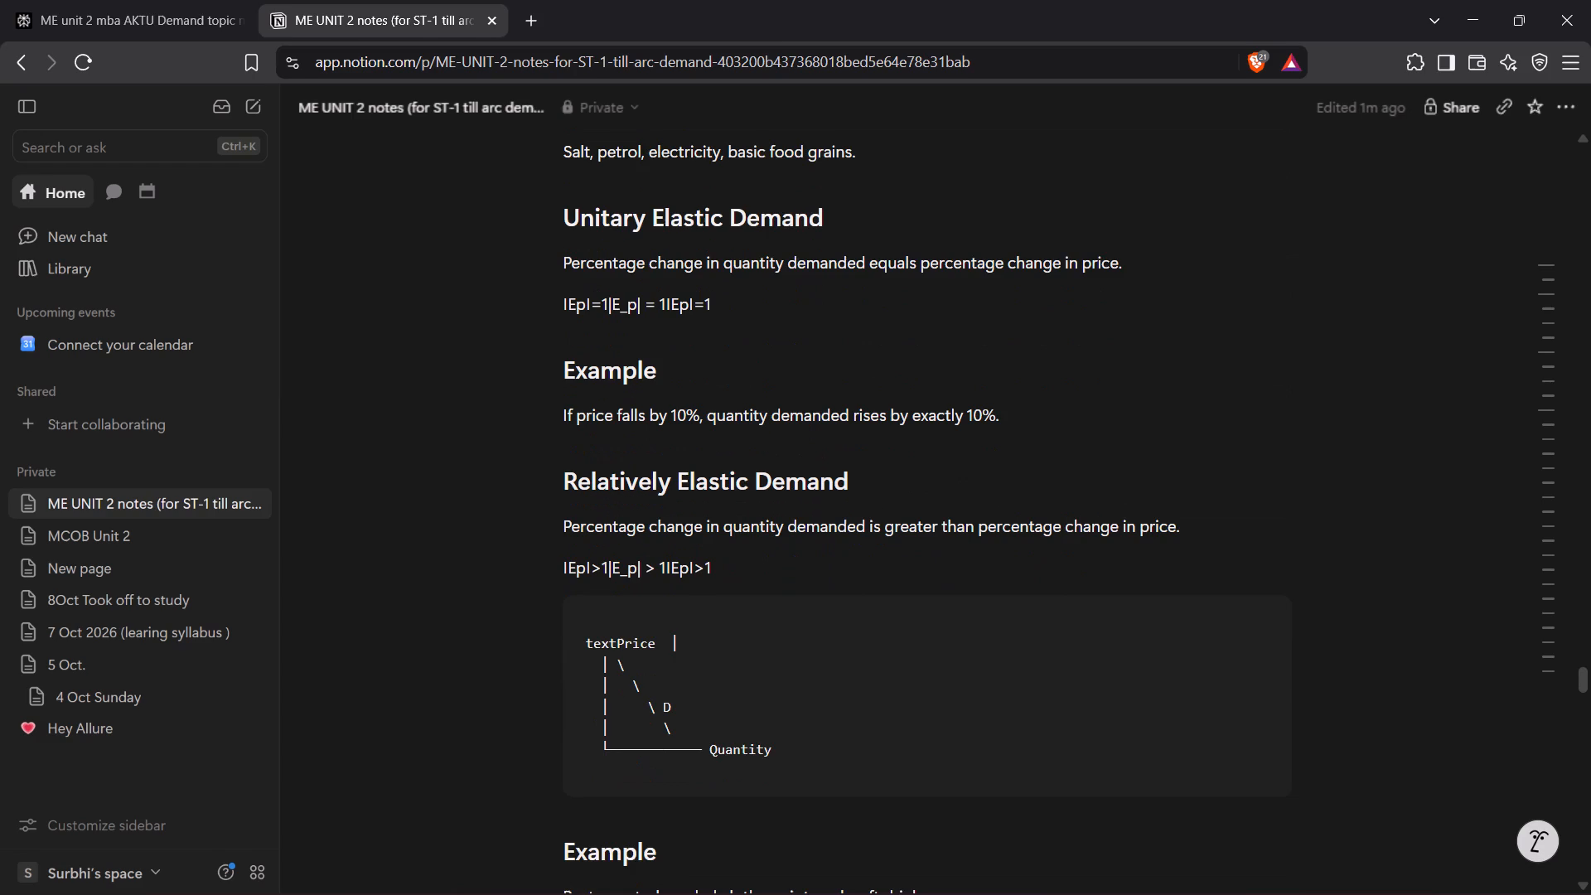
scroll(1018, 736, "down", 4)
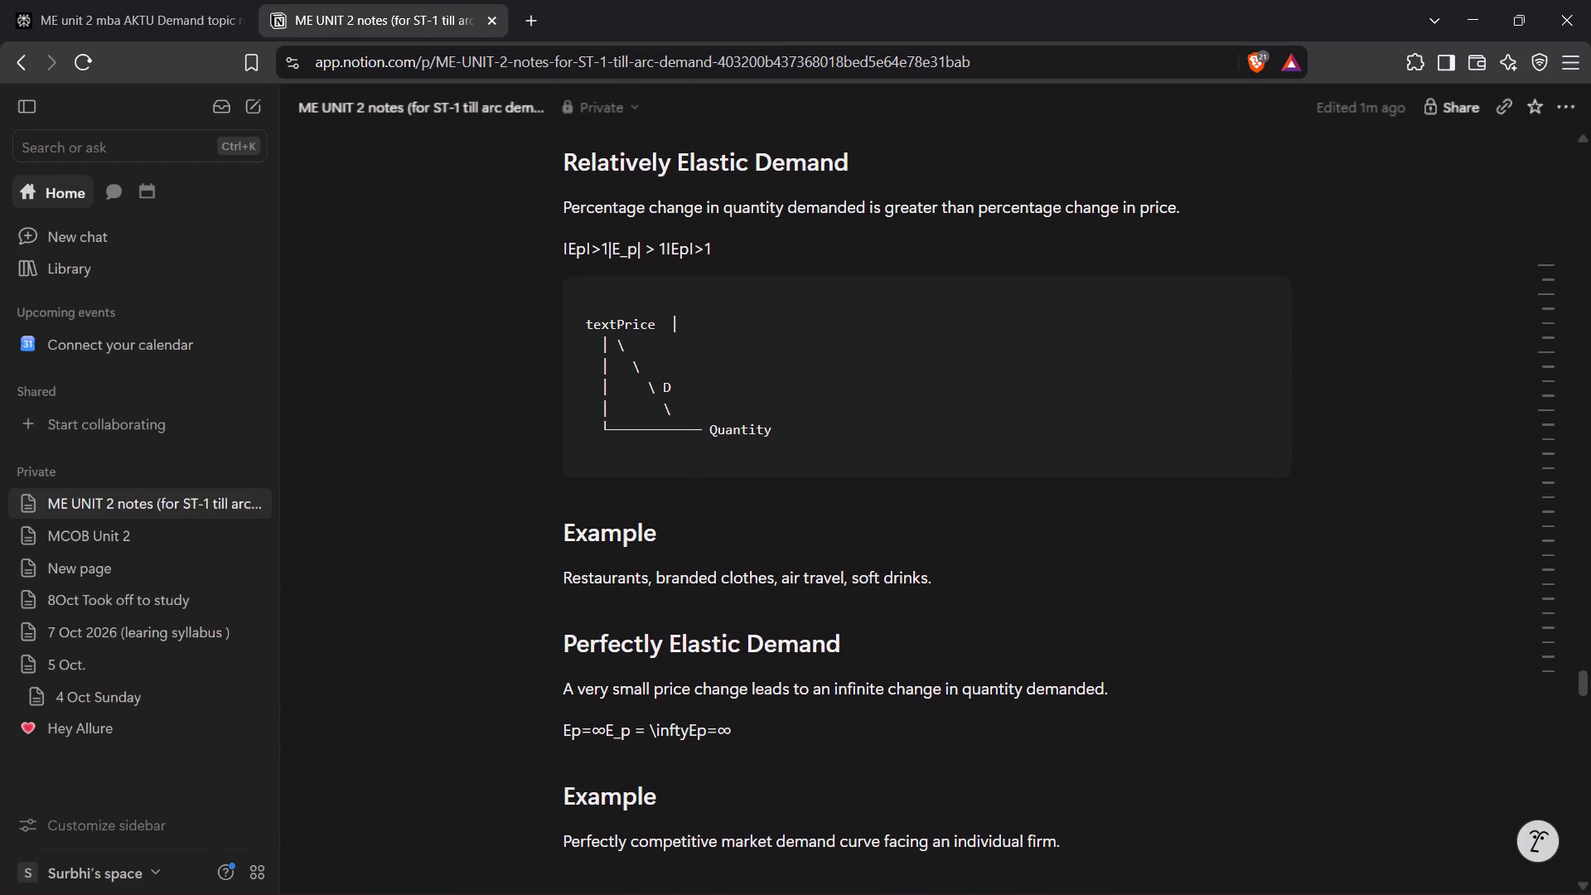
scroll(1018, 733, "down", 1)
scroll(1032, 542, "down", 8)
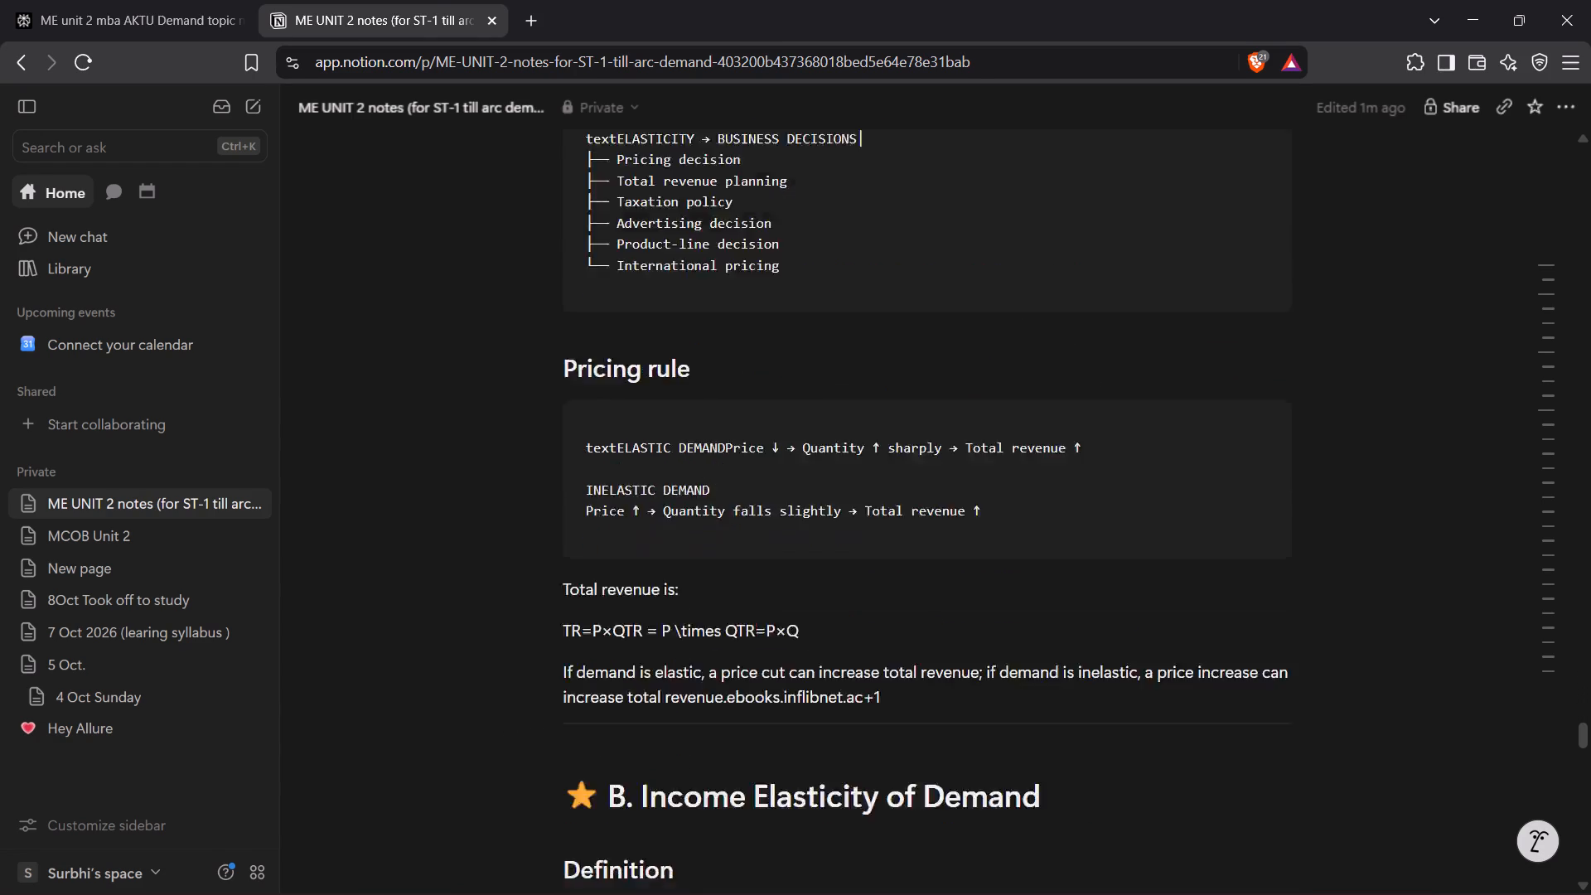
scroll(1032, 542, "down", 6)
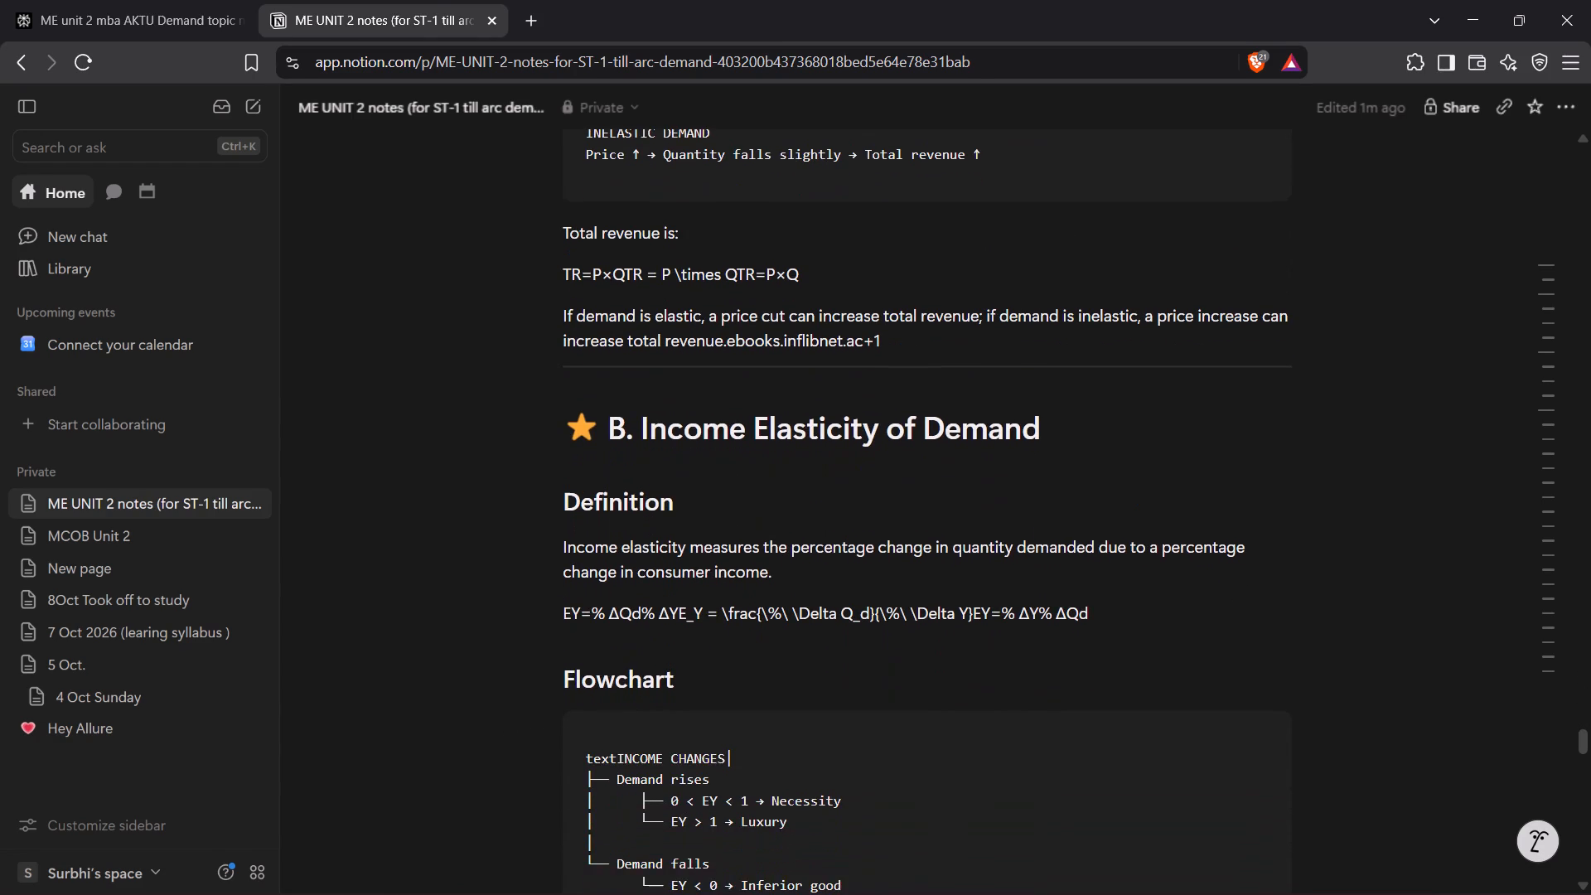